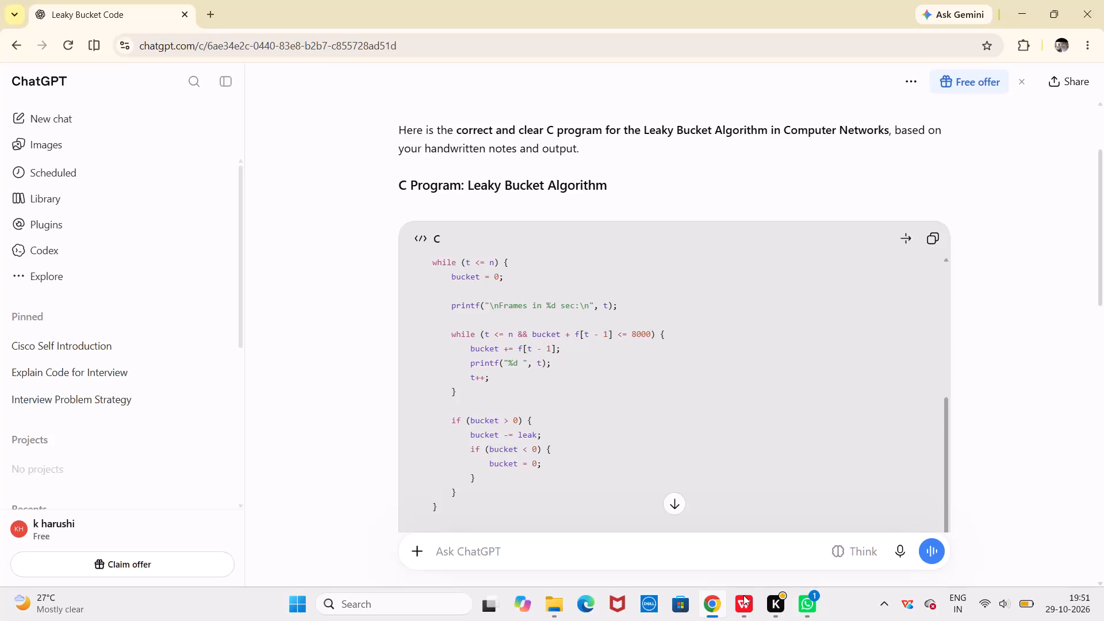
Switch to the lab record 67b4 cn w(8-11).pdf in WPS Office and examine the Wireshark screenshots on its last pages.
click(746, 611)
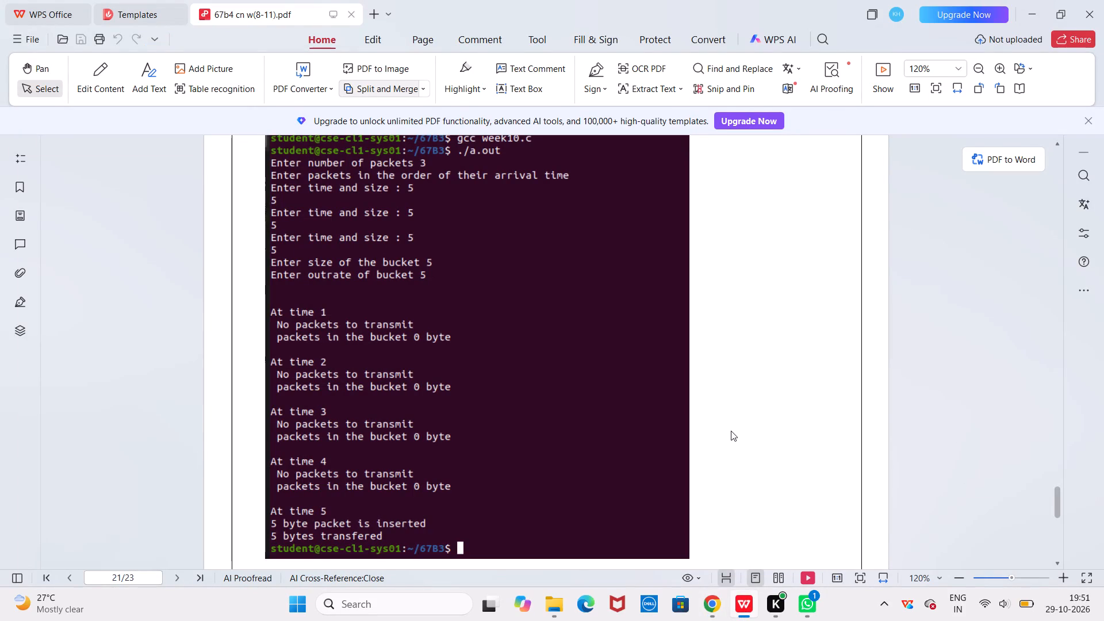
scroll(743, 302, down, 3)
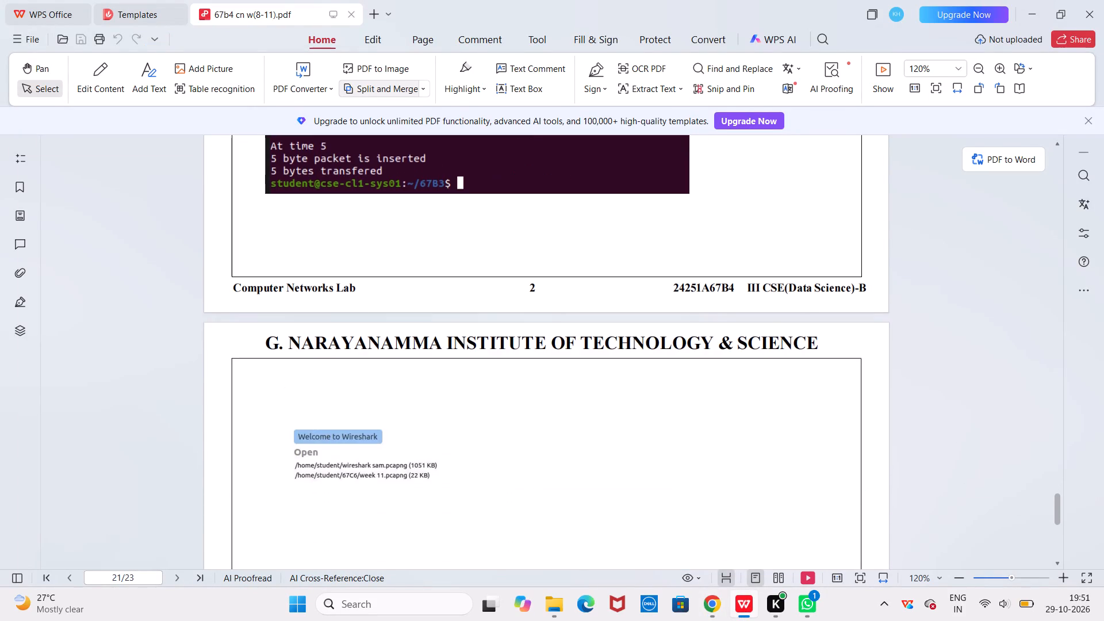
scroll(743, 302, down, 4)
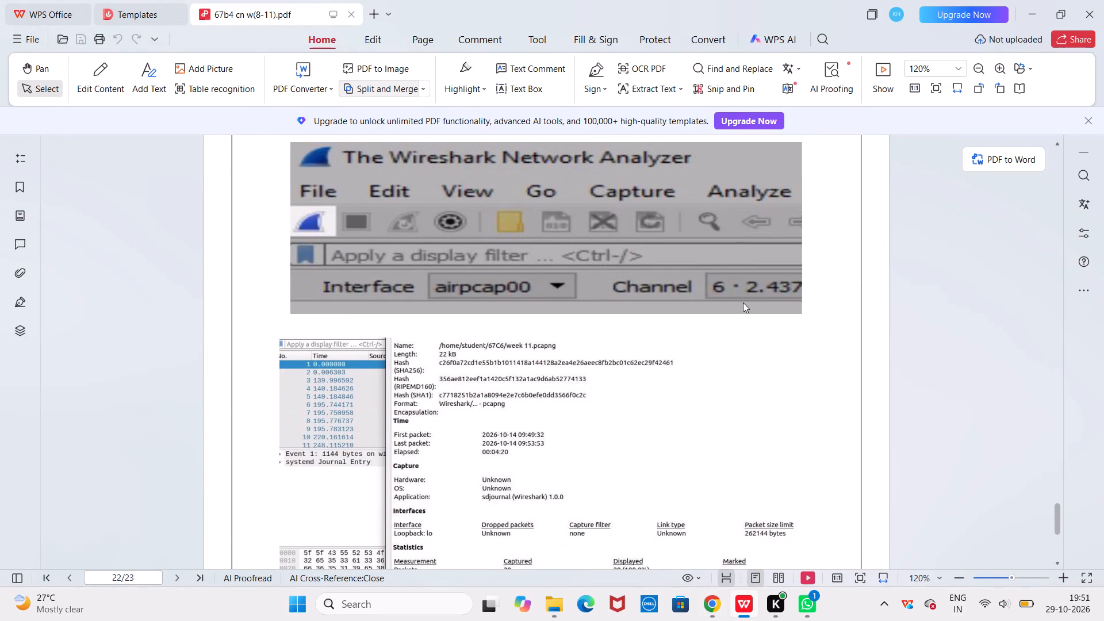
scroll(743, 302, down, 4)
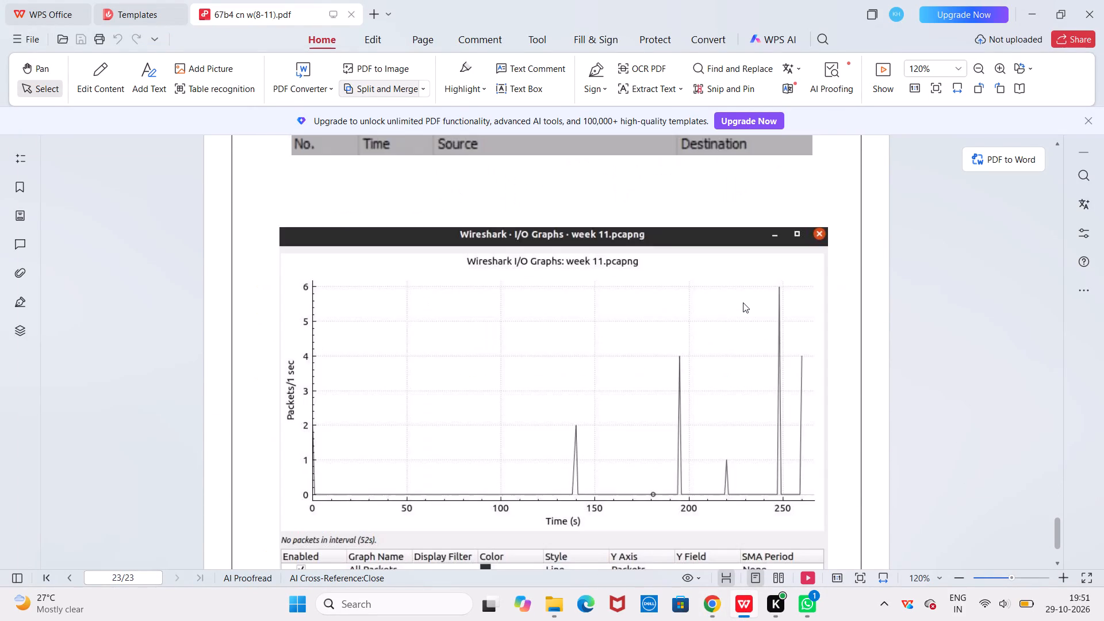
scroll(743, 302, down, 2)
Go back to pages 20–21 of the lab record and examine the leaky bucket C program and its terminal output.
scroll(743, 302, up, 7)
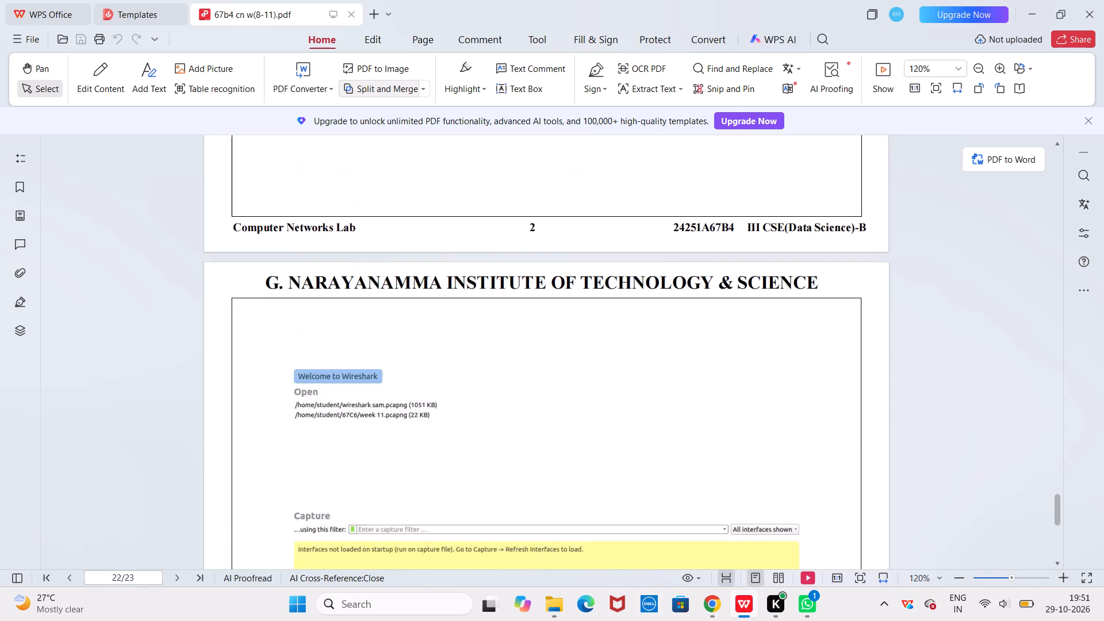
scroll(743, 302, up, 3)
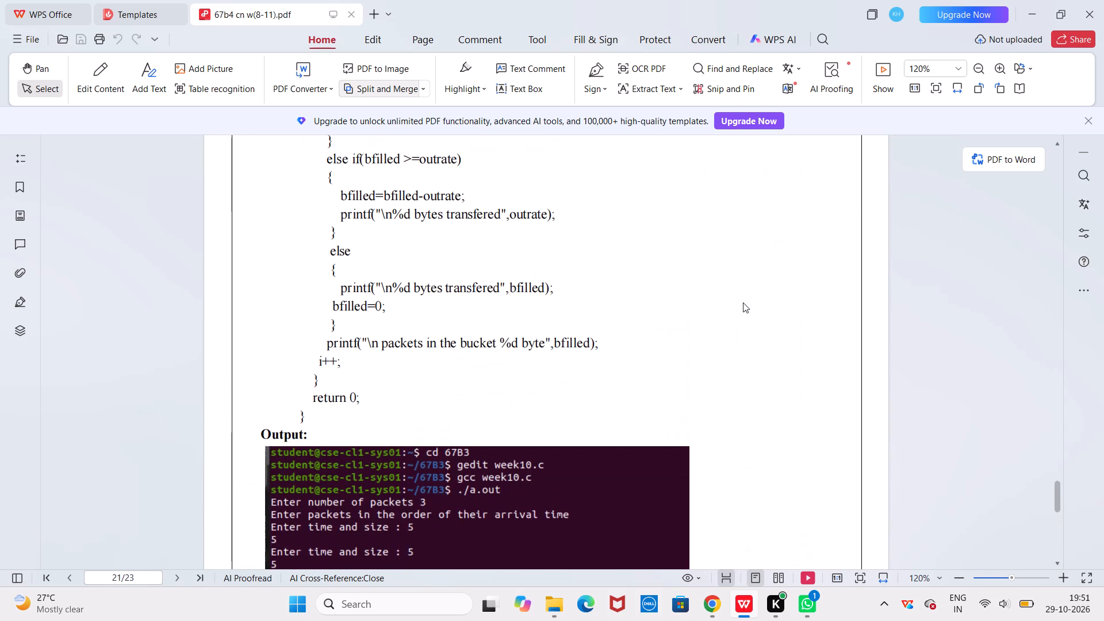
scroll(743, 302, up, 4)
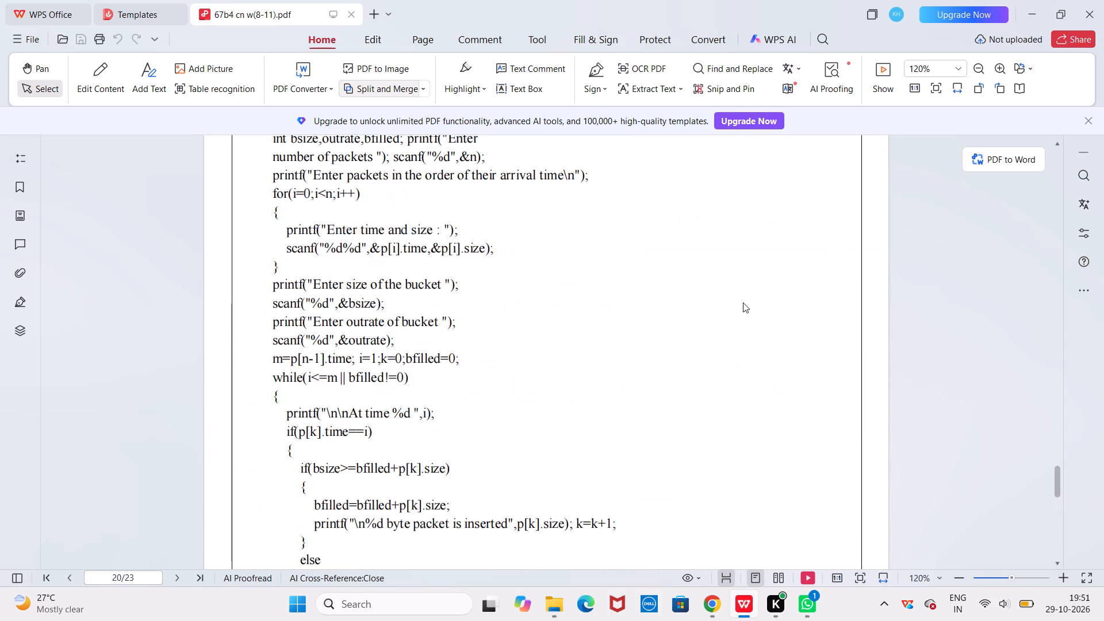
Review the networking command pages in reverse, from hostname and static IP through ARP, netstat and ping, to the Week 8 aim on page 1.
scroll(743, 302, up, 5)
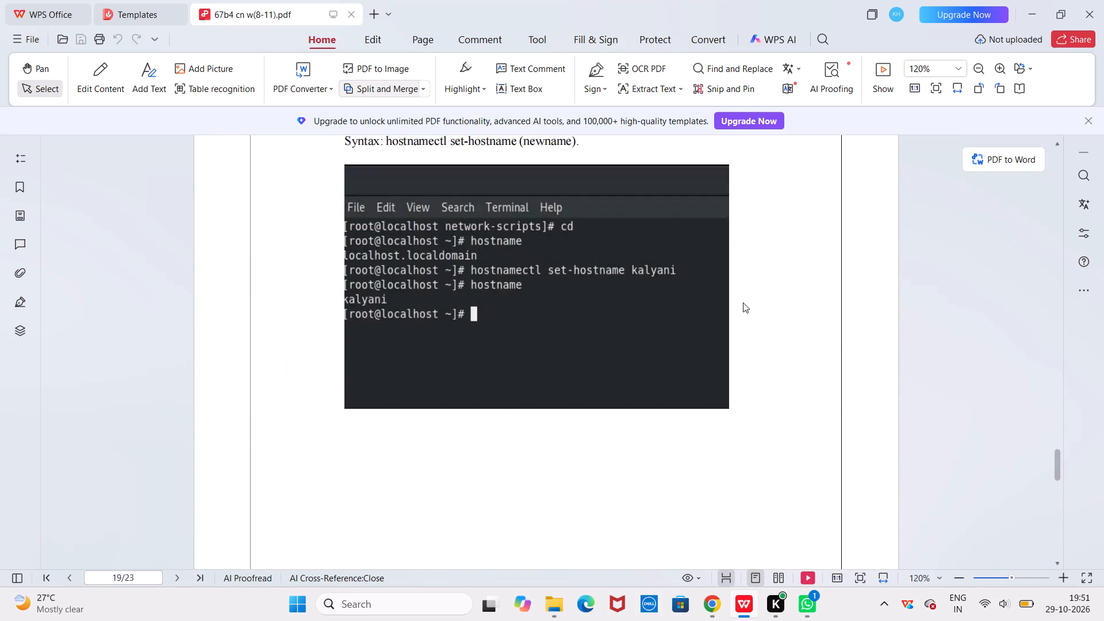
scroll(743, 302, up, 8)
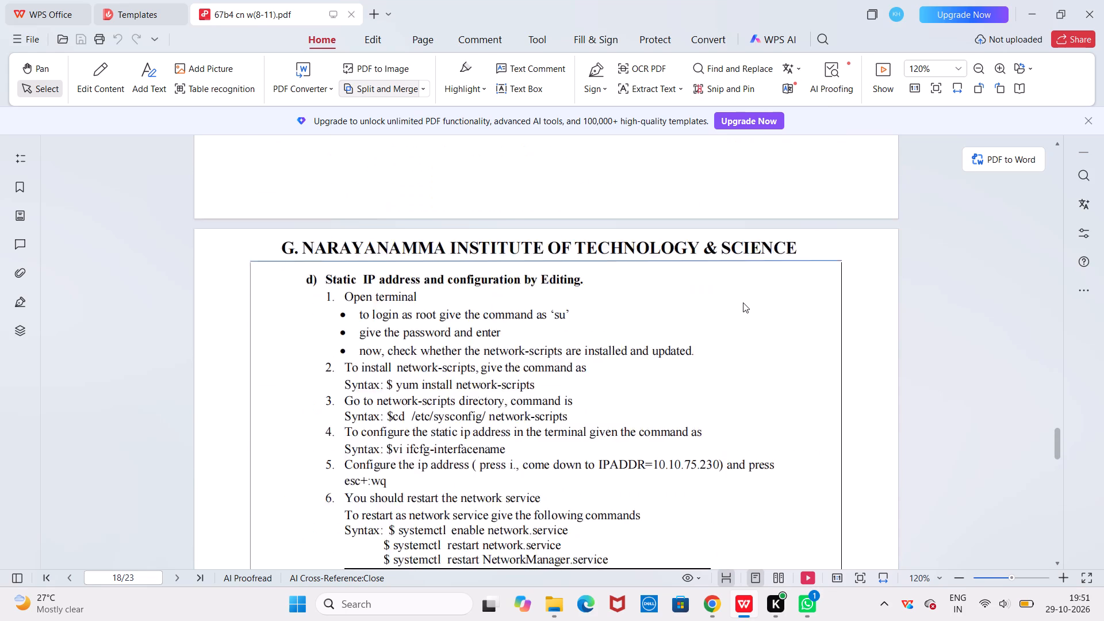
scroll(743, 302, up, 7)
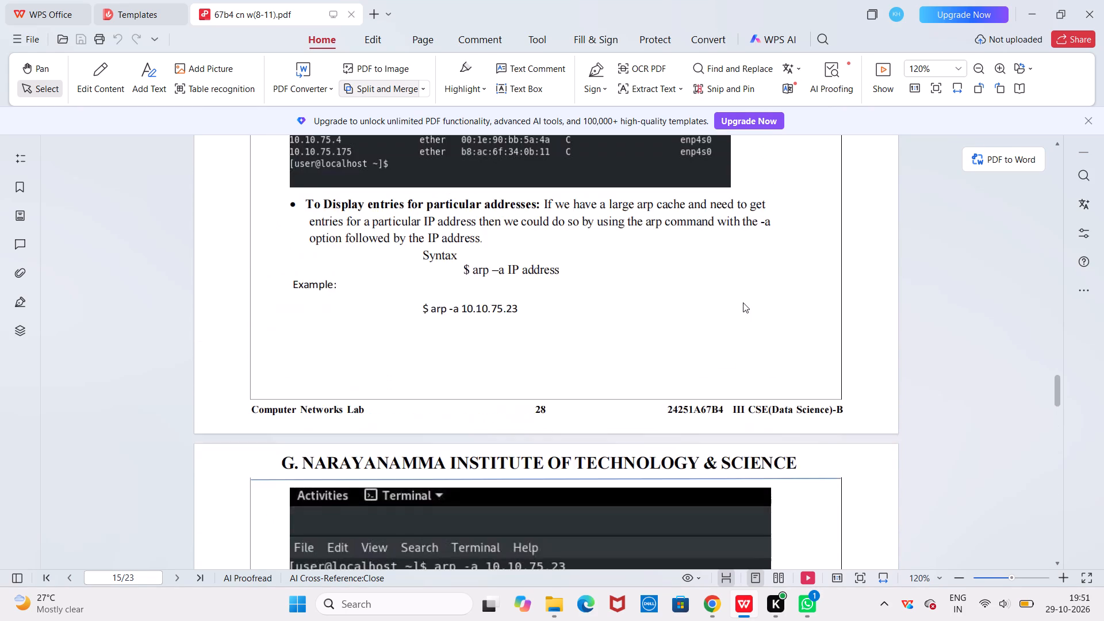
scroll(743, 302, up, 6)
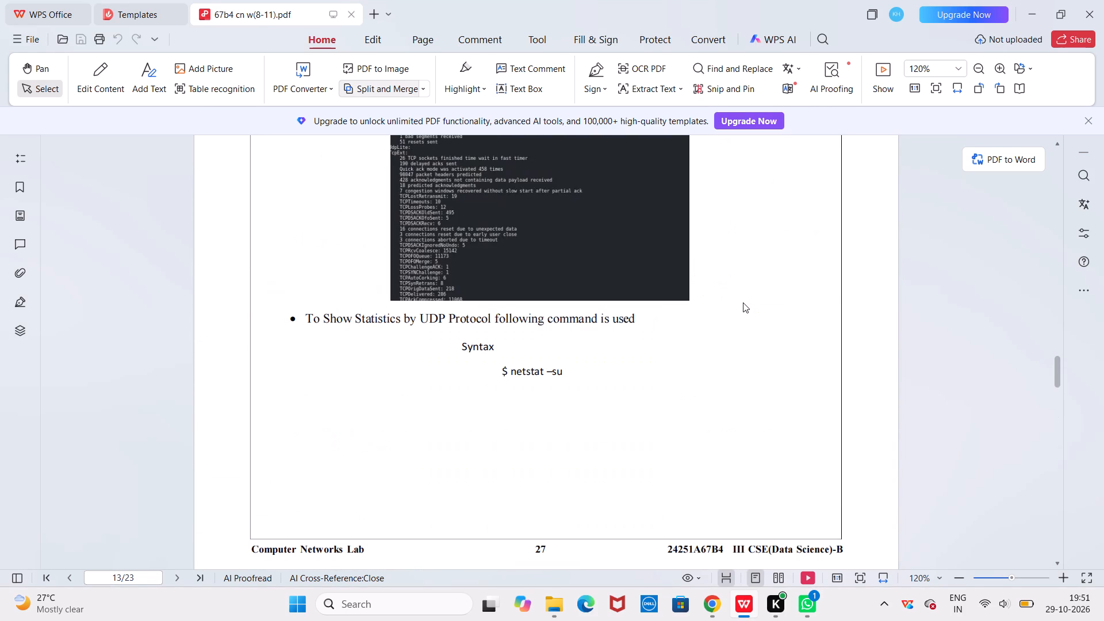
scroll(743, 302, up, 2)
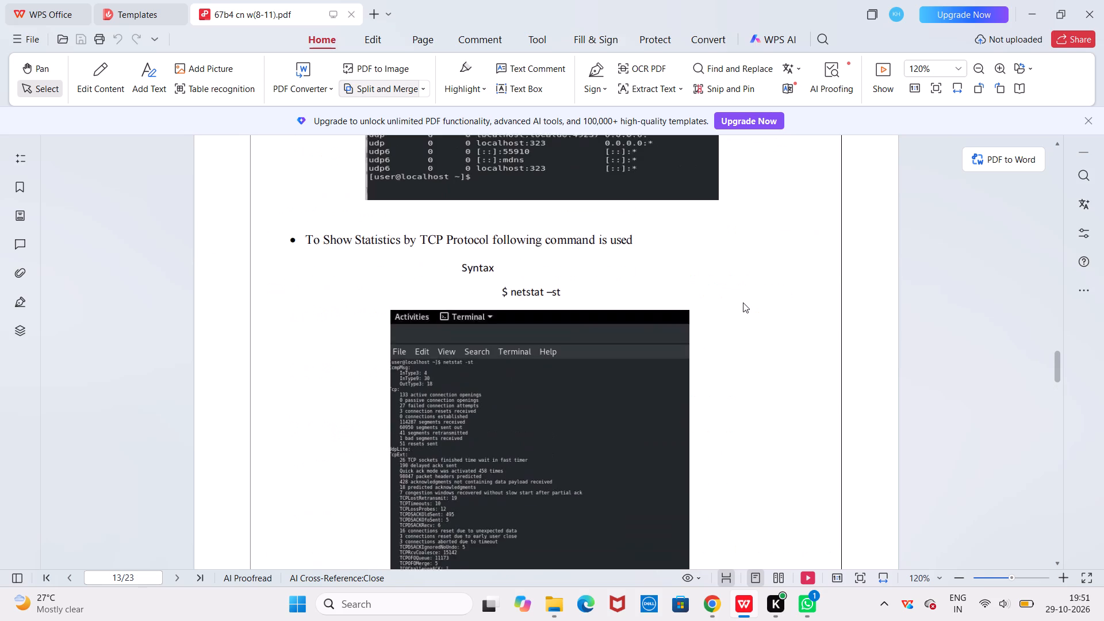
scroll(743, 302, up, 3)
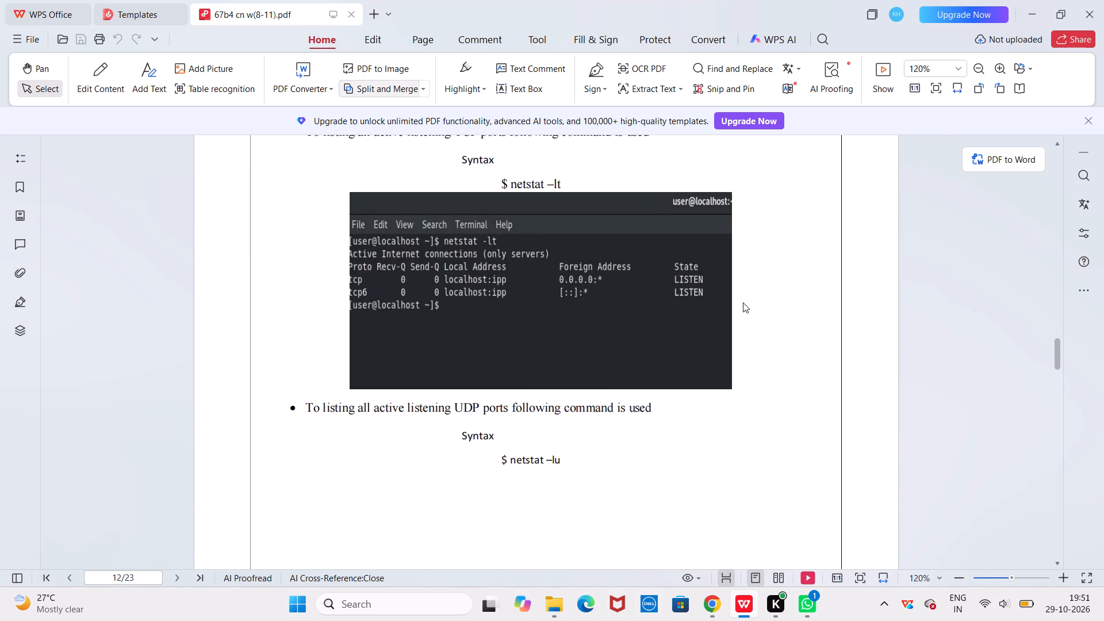
scroll(743, 302, up, 7)
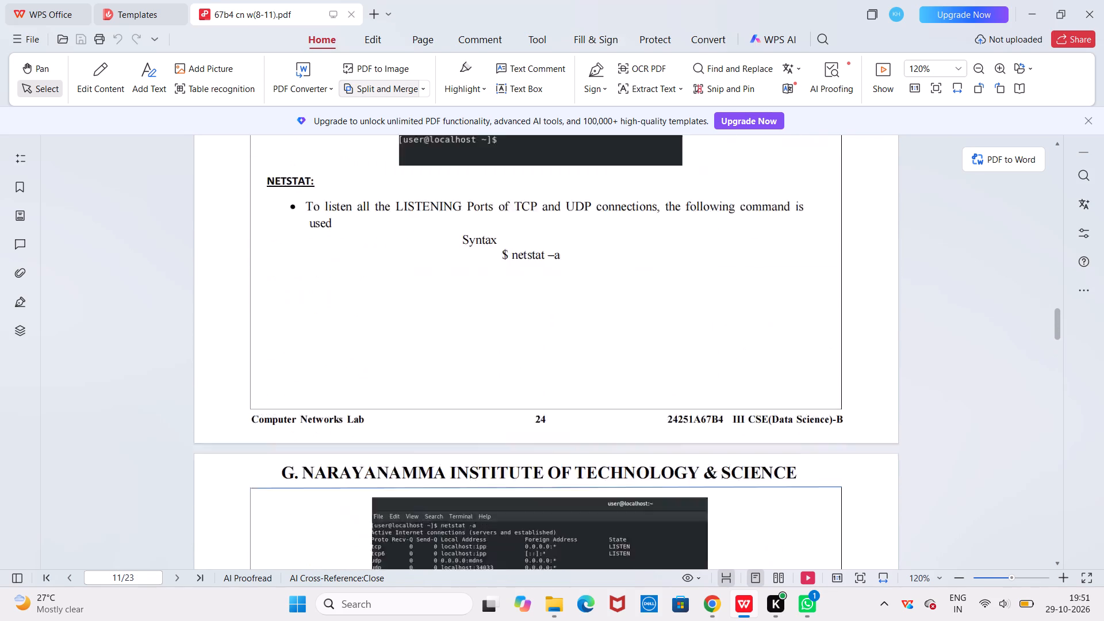
scroll(743, 302, up, 18)
scroll(743, 302, up, 11)
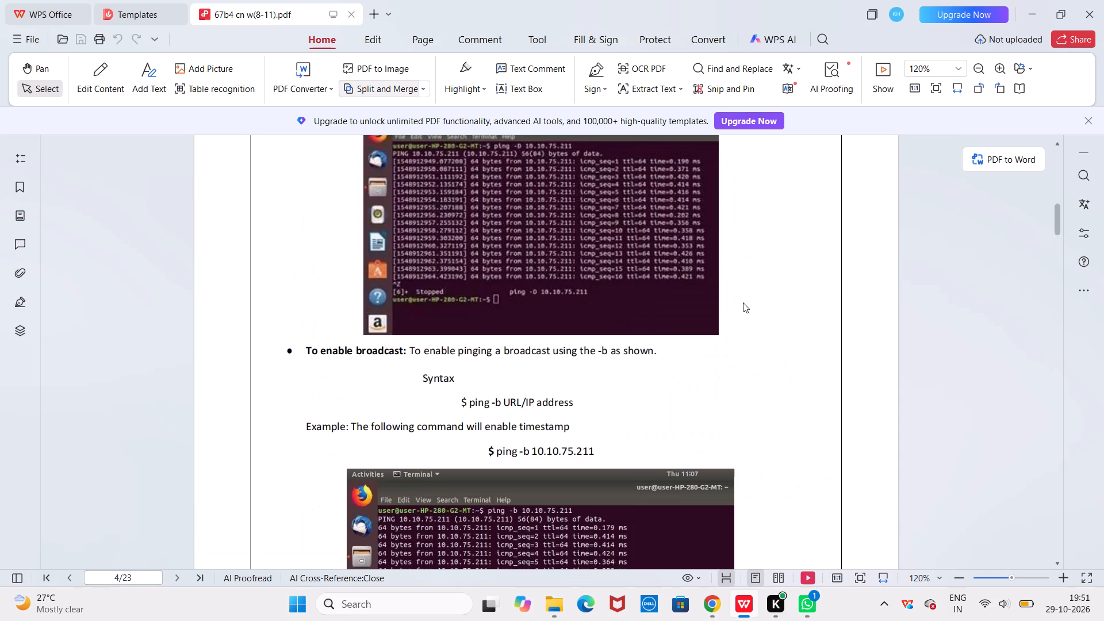
scroll(743, 302, up, 1)
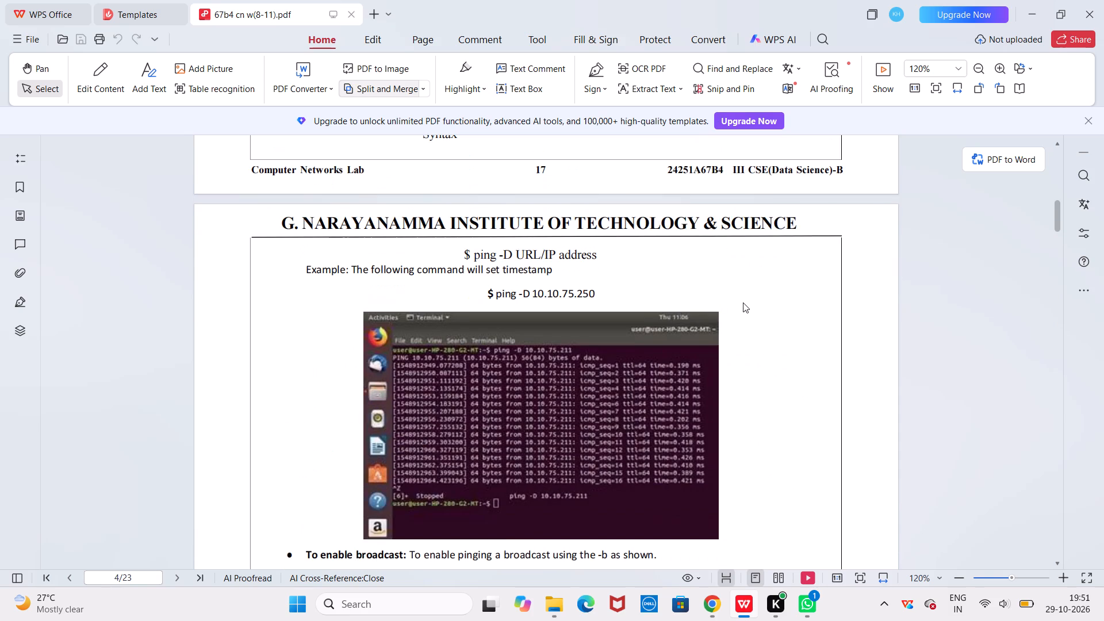
scroll(743, 302, up, 7)
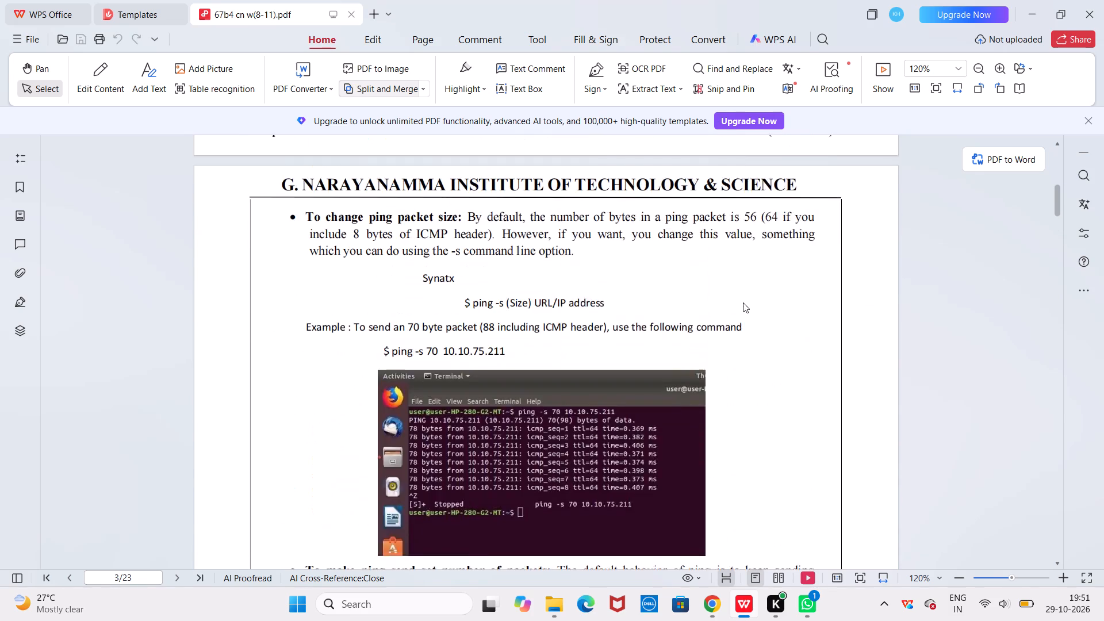
scroll(743, 302, up, 3)
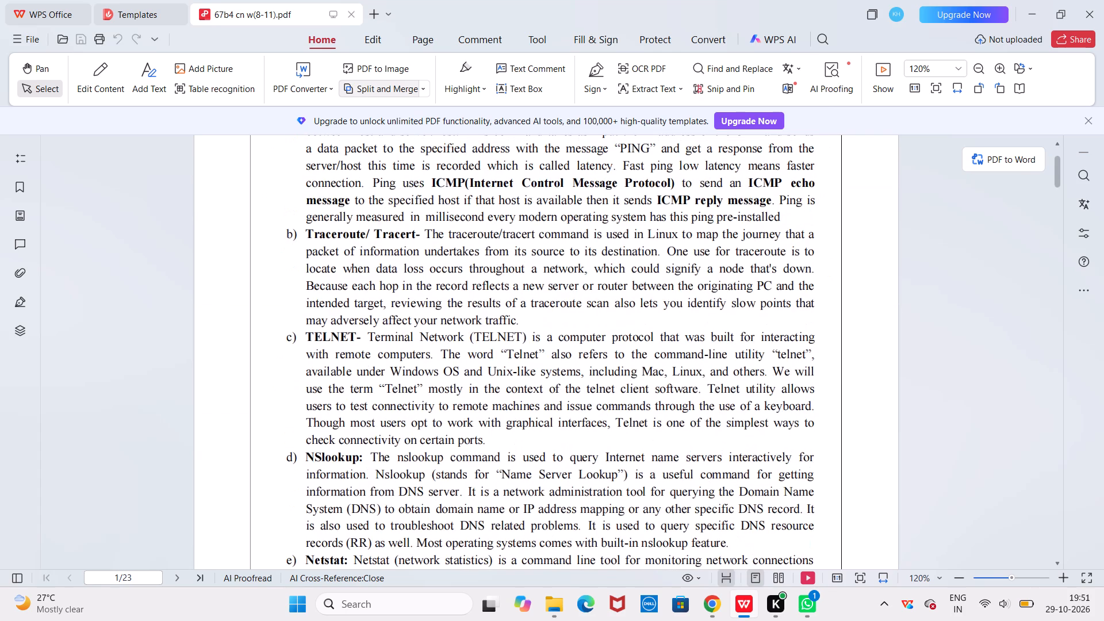
scroll(743, 302, up, 3)
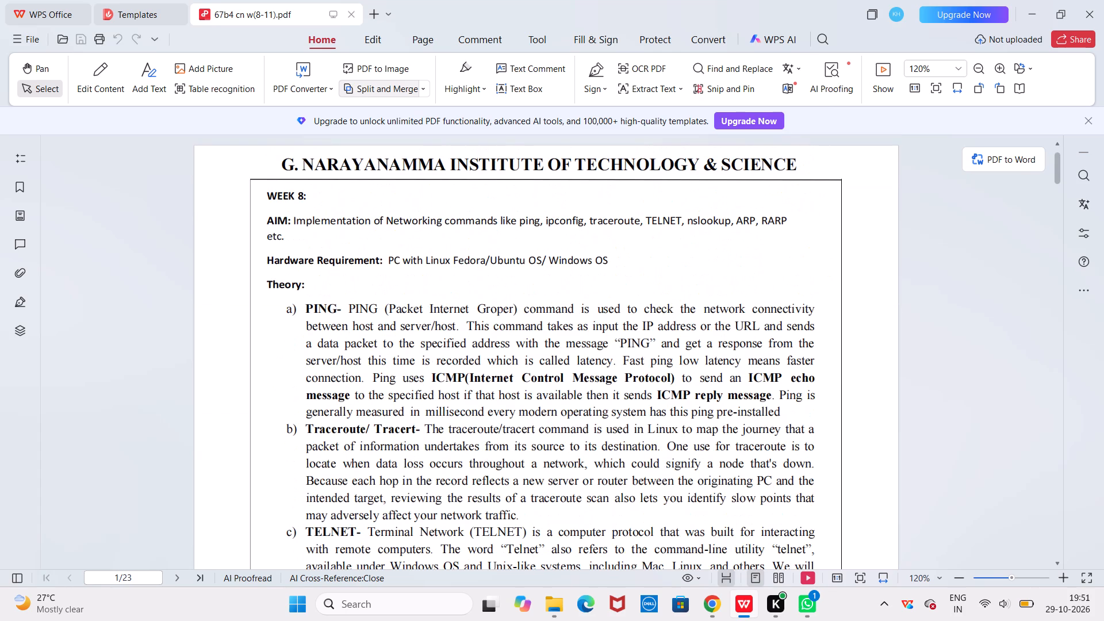
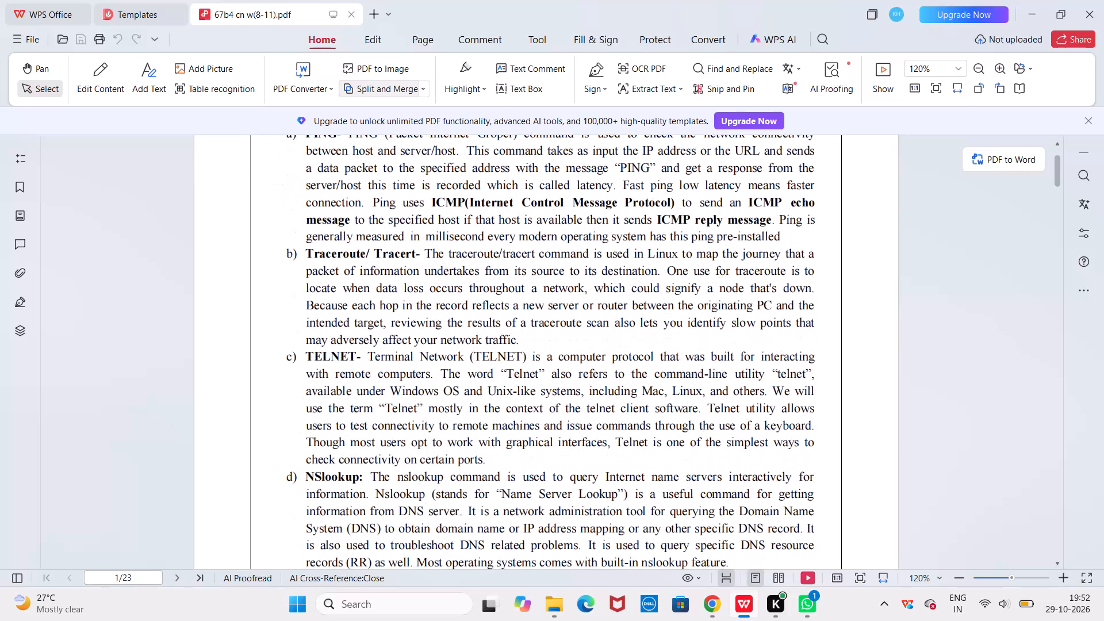
Return to the top of page 1 of the lab record and examine the Week 8 aim and hardware requirement.
scroll(743, 302, up, 1)
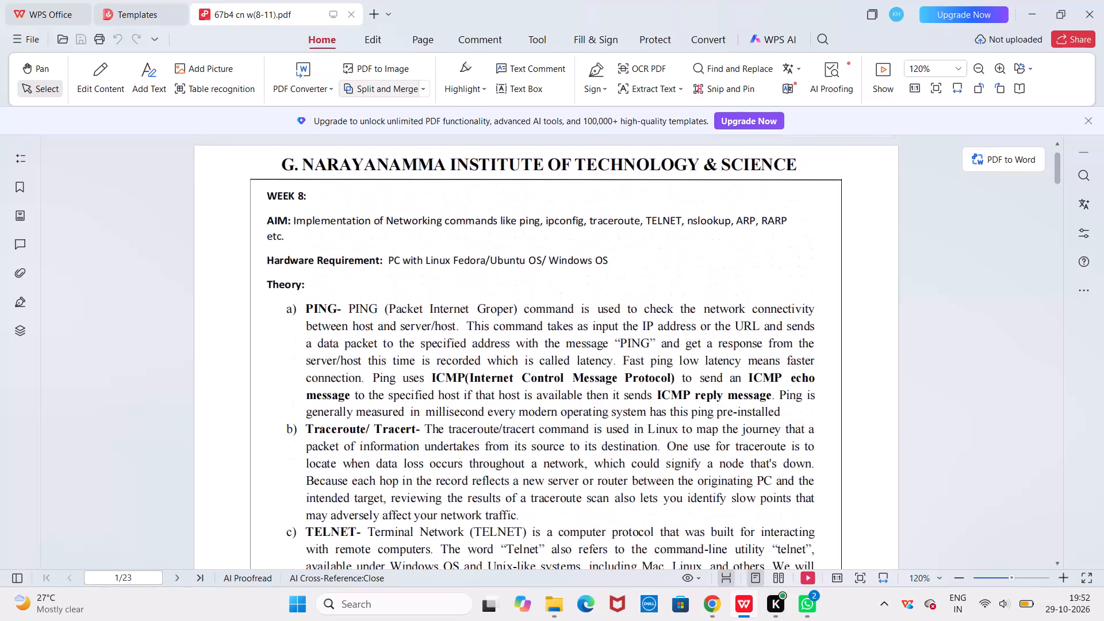
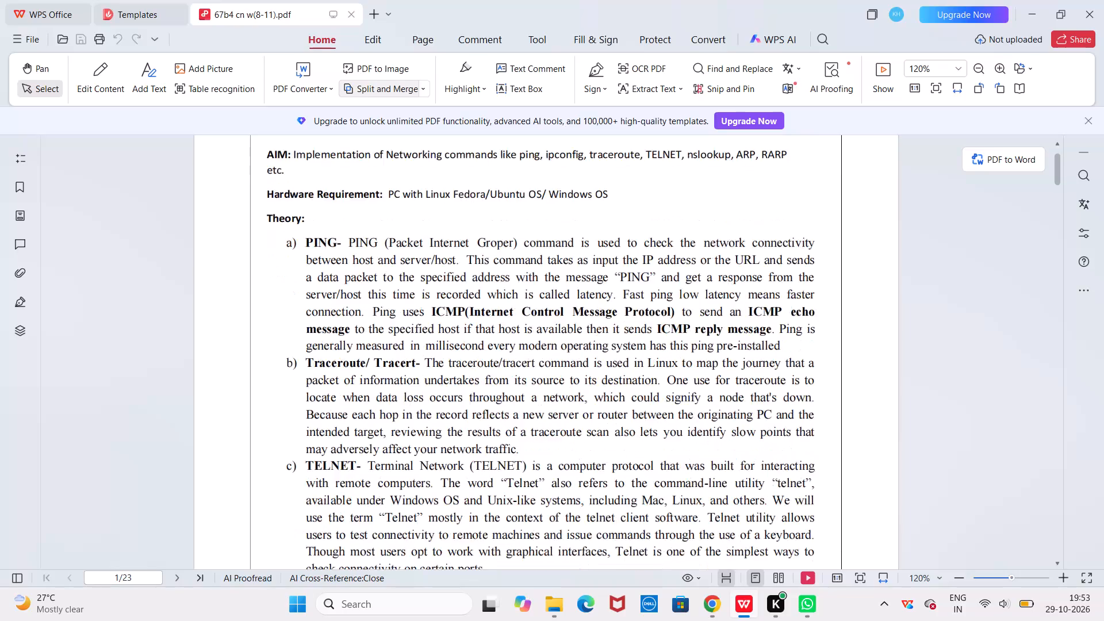
Examine the Week 8 networking command theory on page 1 and continue to the ping command procedure on page 2.
scroll(798, 379, down, 2)
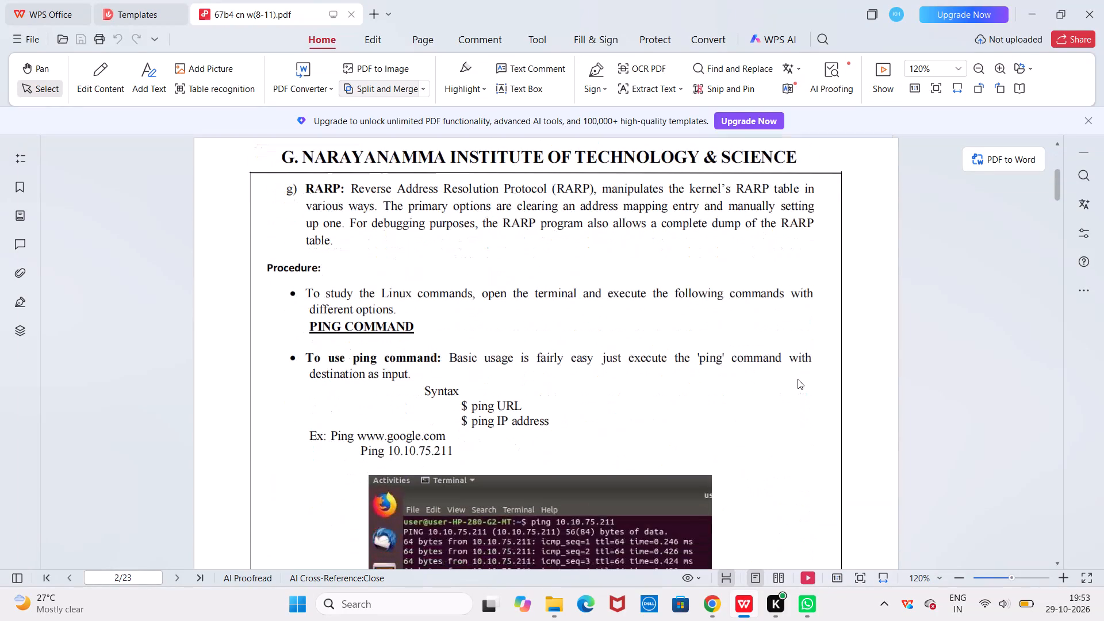
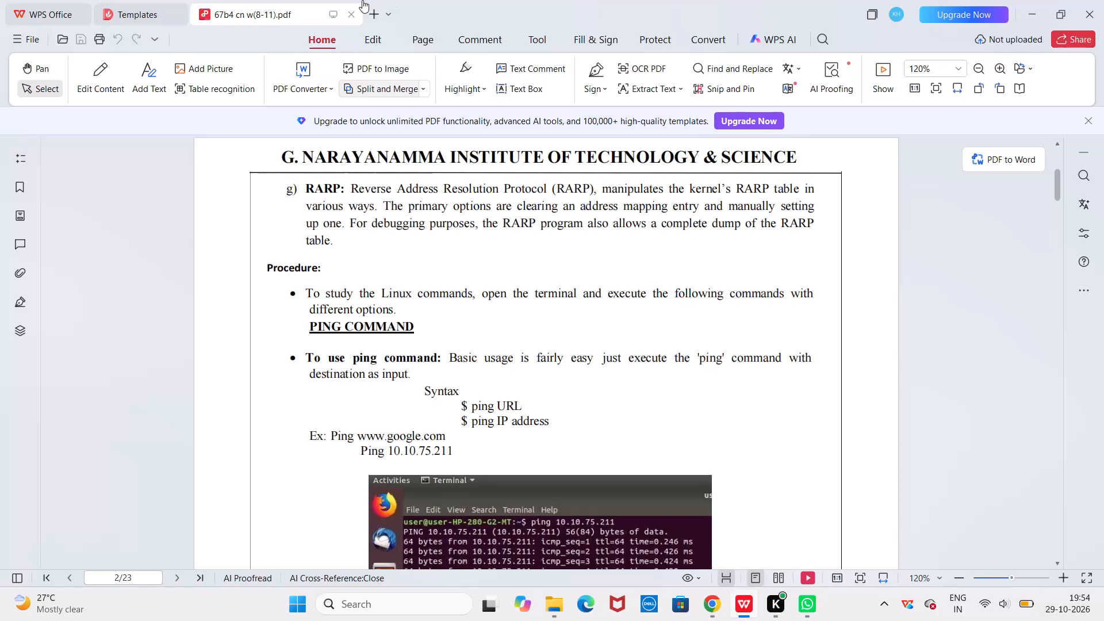
Create a new blank Docs text document, dismissing the cloud-saving tip.
click(371, 10)
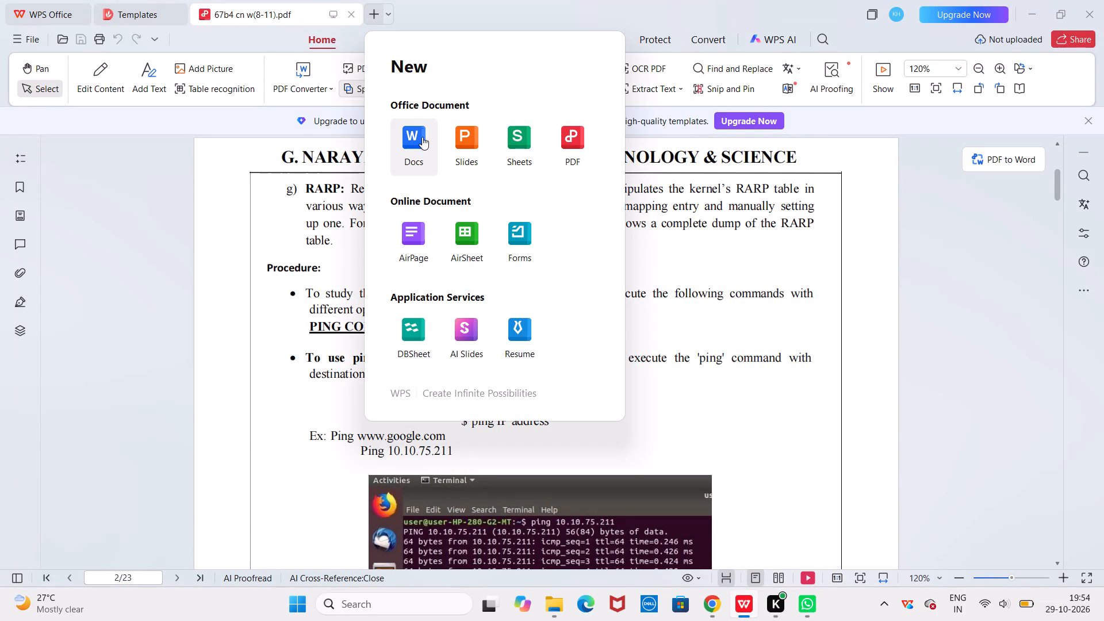
click(422, 138)
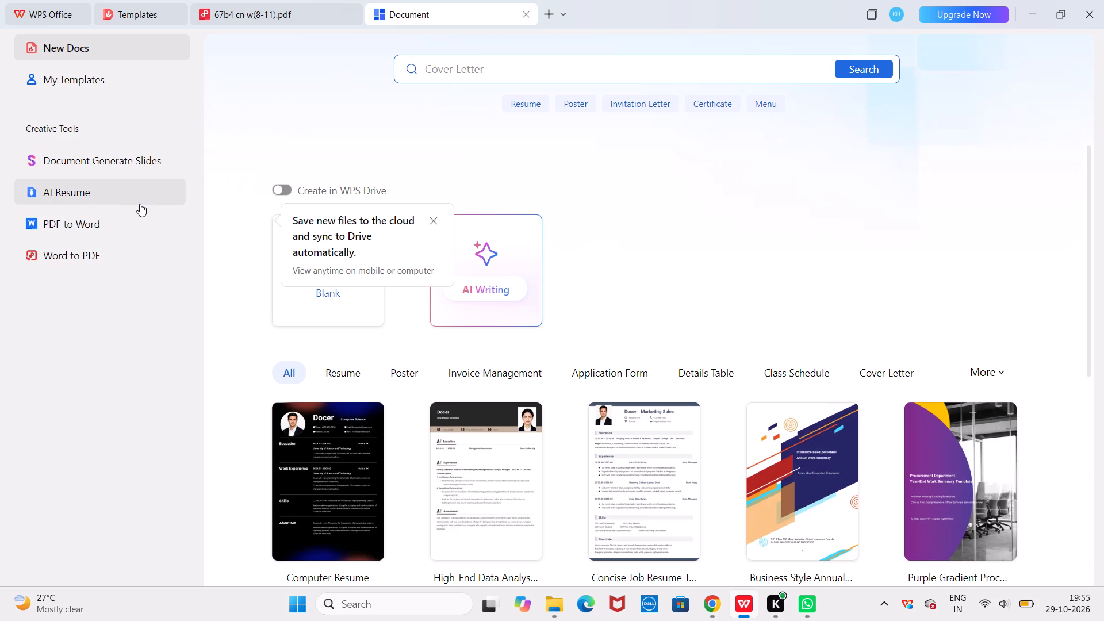
click(432, 217)
click(356, 283)
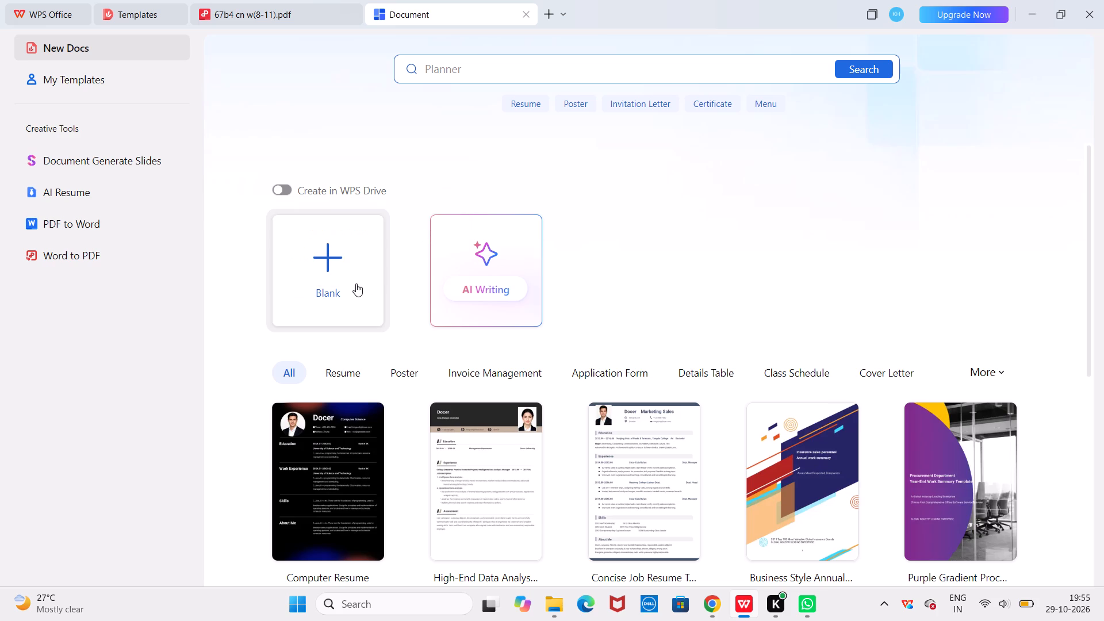
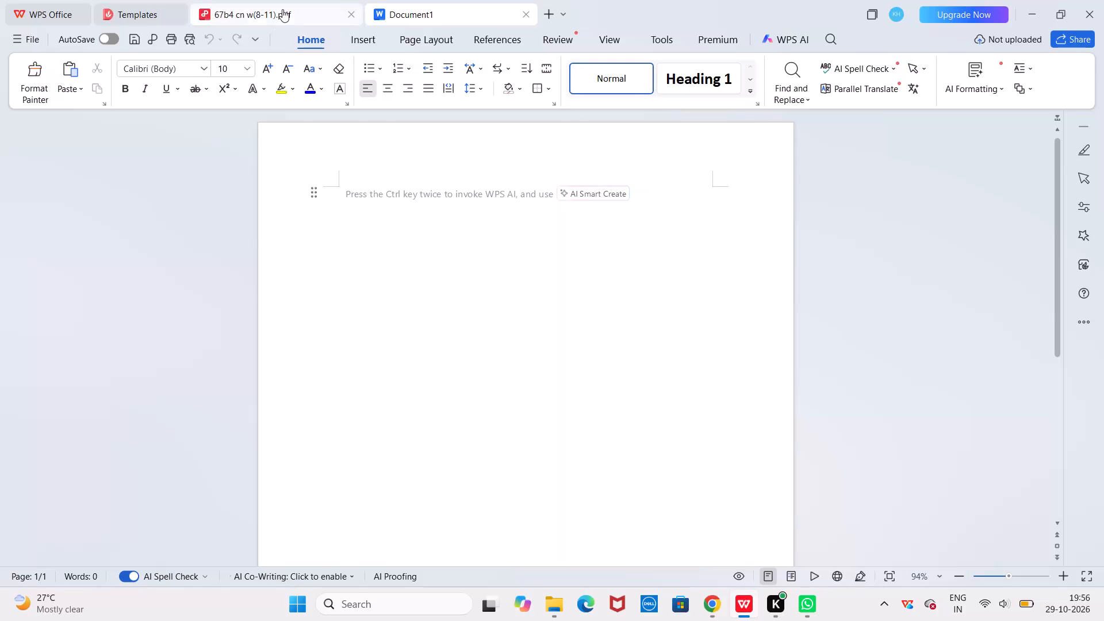
Review the ping command procedure in the Computer Networks lab record PDF.
scroll(428, 340, down, 1)
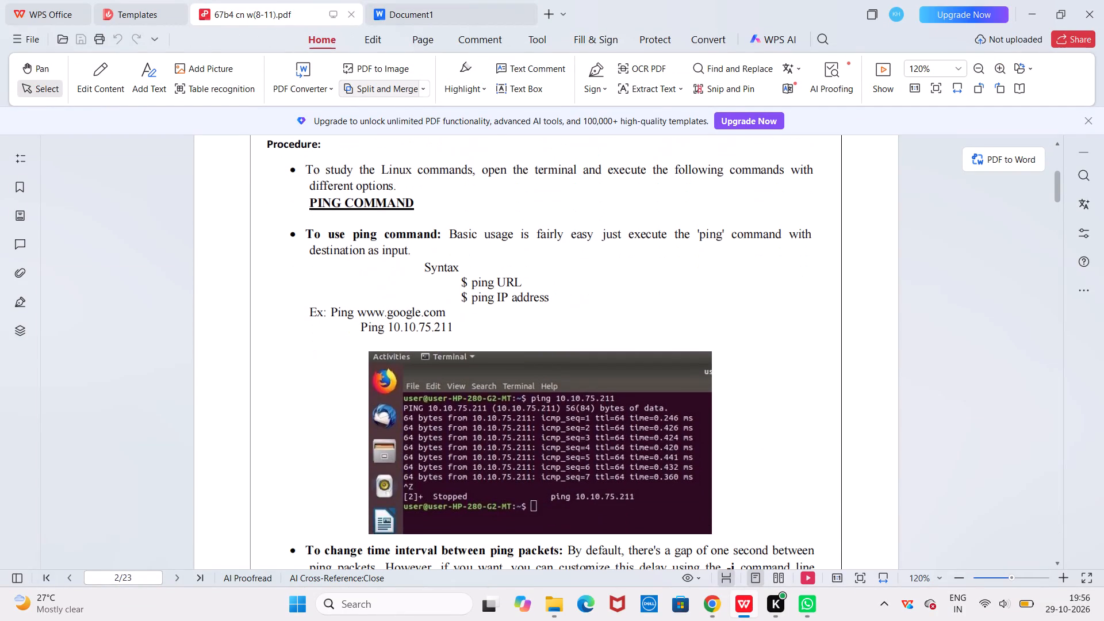
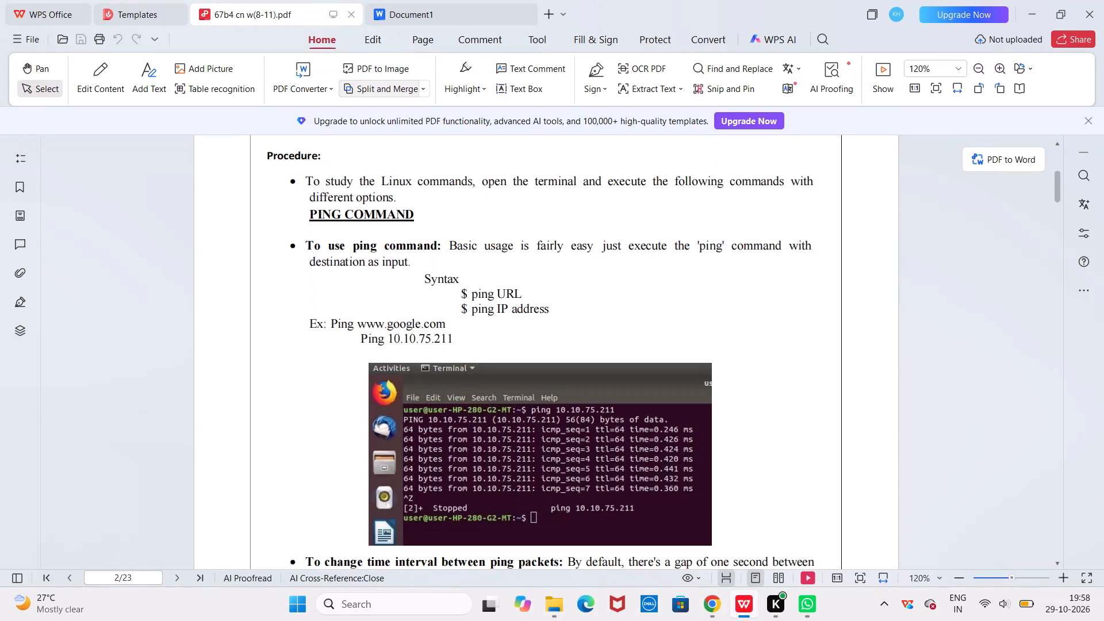
Copy the lab record's passage from the PING COMMAND heading through the example "Ping 10.10.75.211" into the blank Document1.
drag(310, 214, 451, 336)
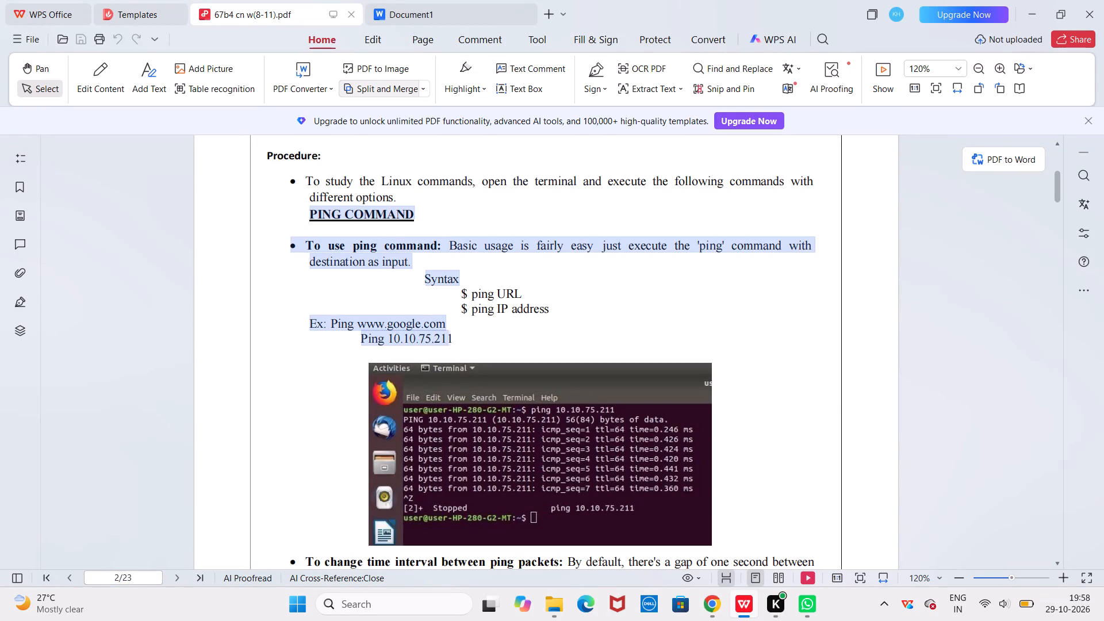
drag(451, 336, 465, 349)
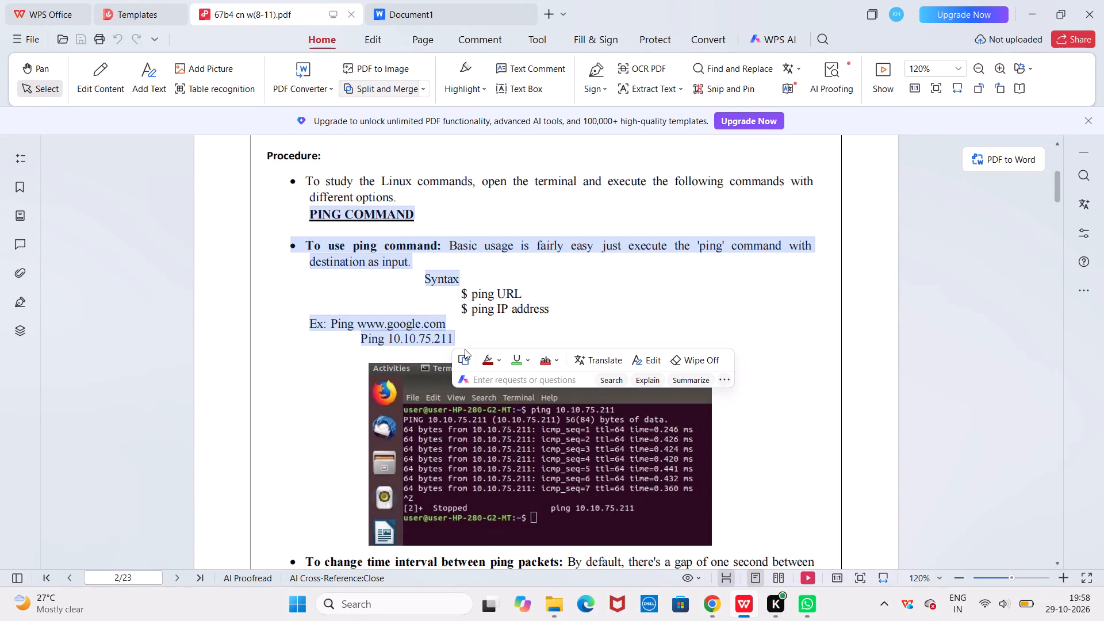
key(ctrl+c)
click(466, 9)
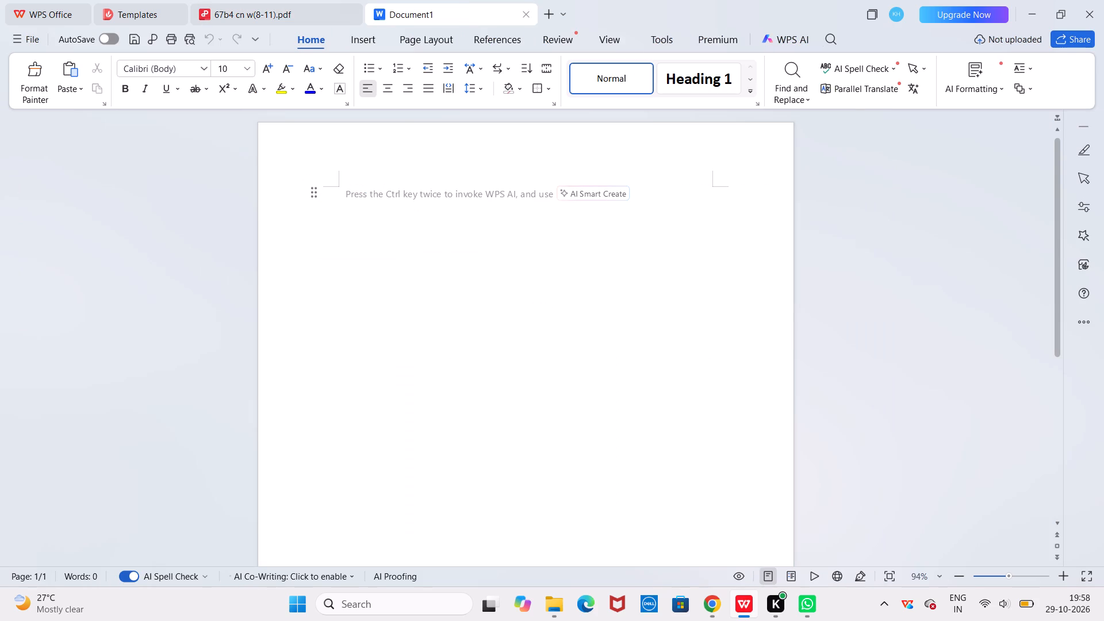
key(ctrl+v)
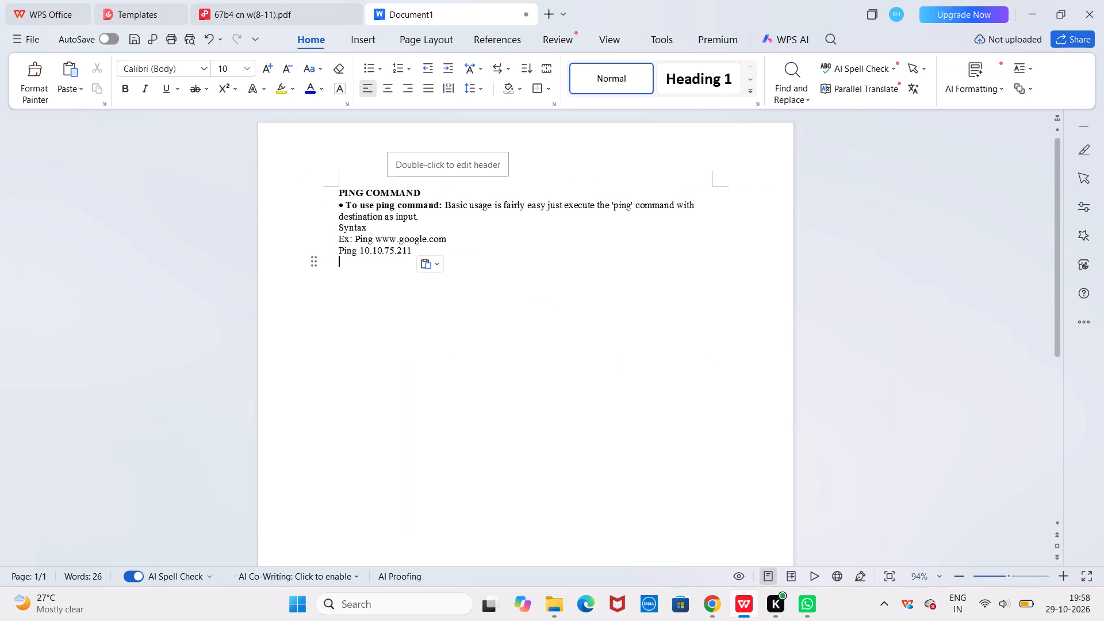
Copy the PDF subheading "To change time interval between ping packets:" to the end of the notes in Document1.
click(262, 0)
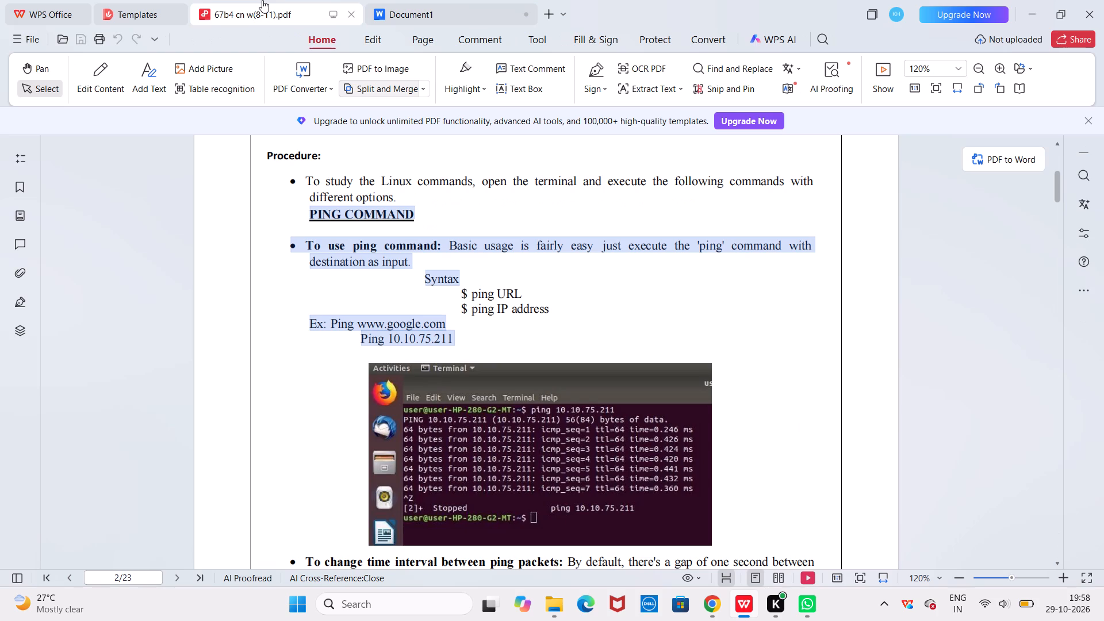
scroll(423, 363, down, 1)
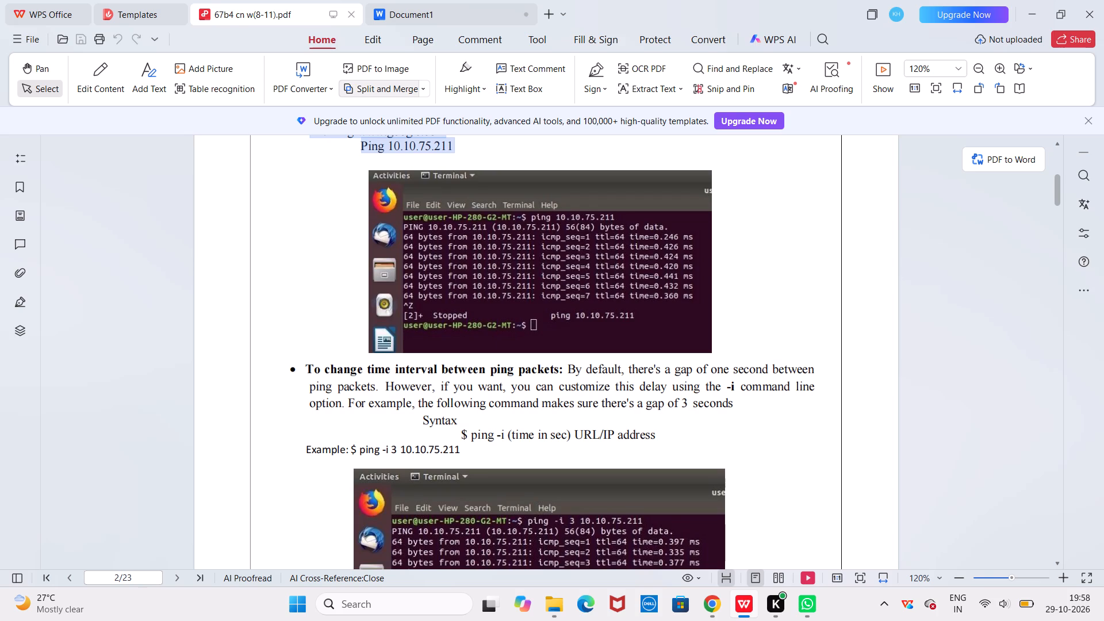
scroll(423, 363, down, 2)
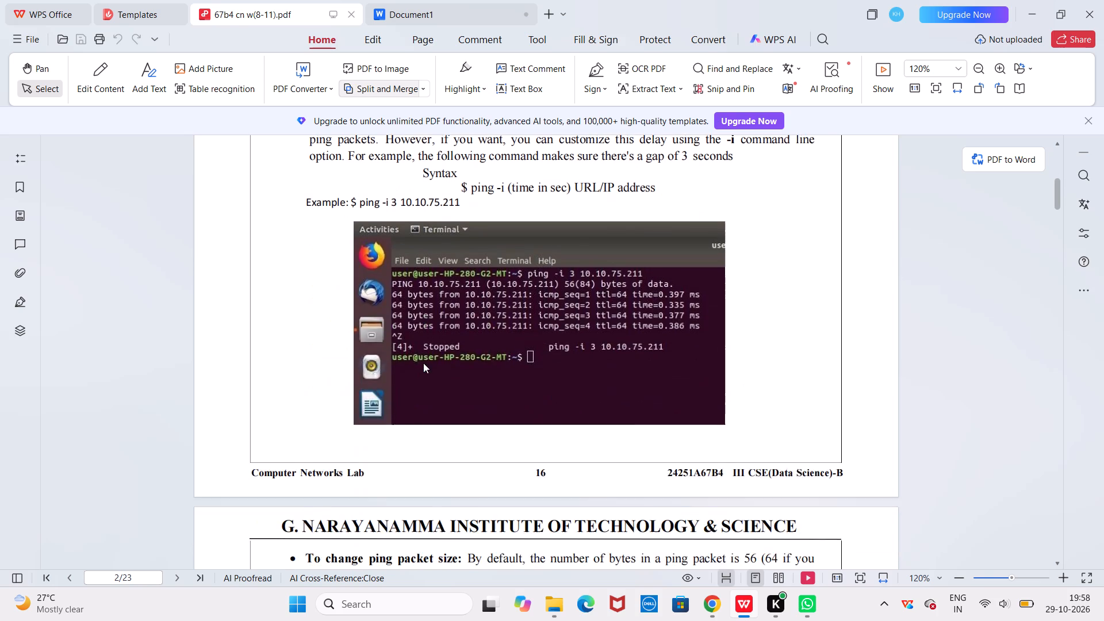
scroll(423, 363, down, 2)
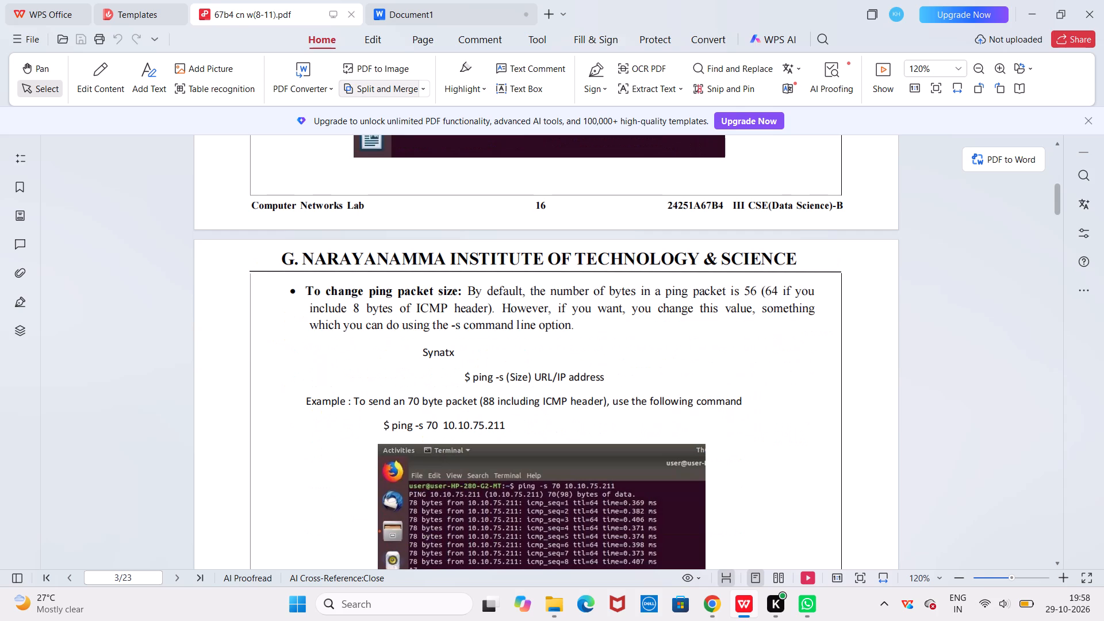
scroll(423, 363, up, 3)
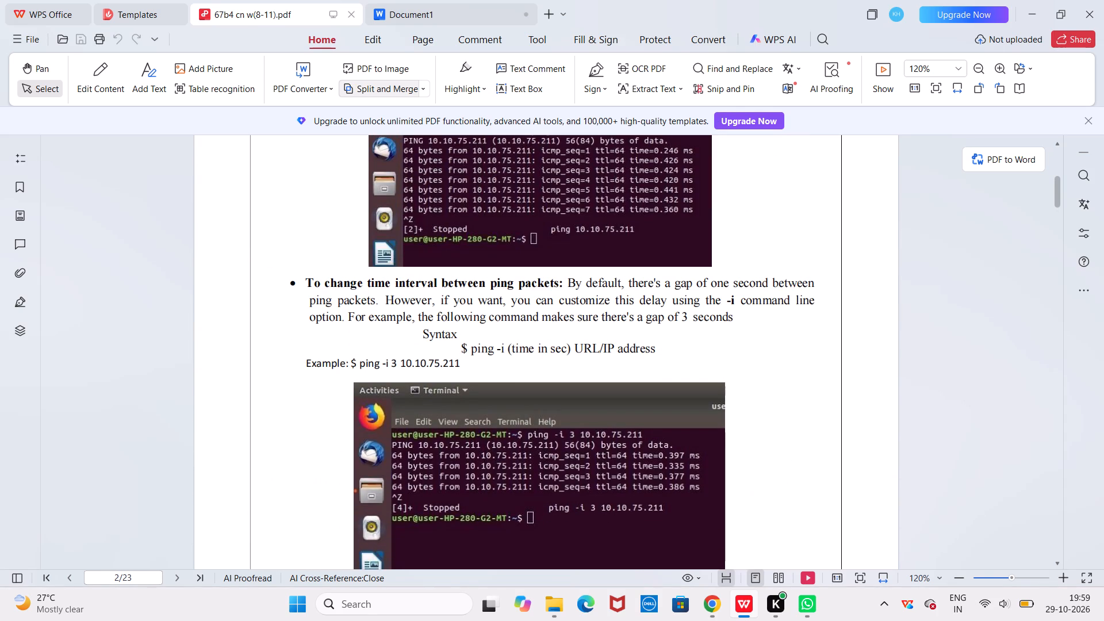
drag(304, 283, 559, 287)
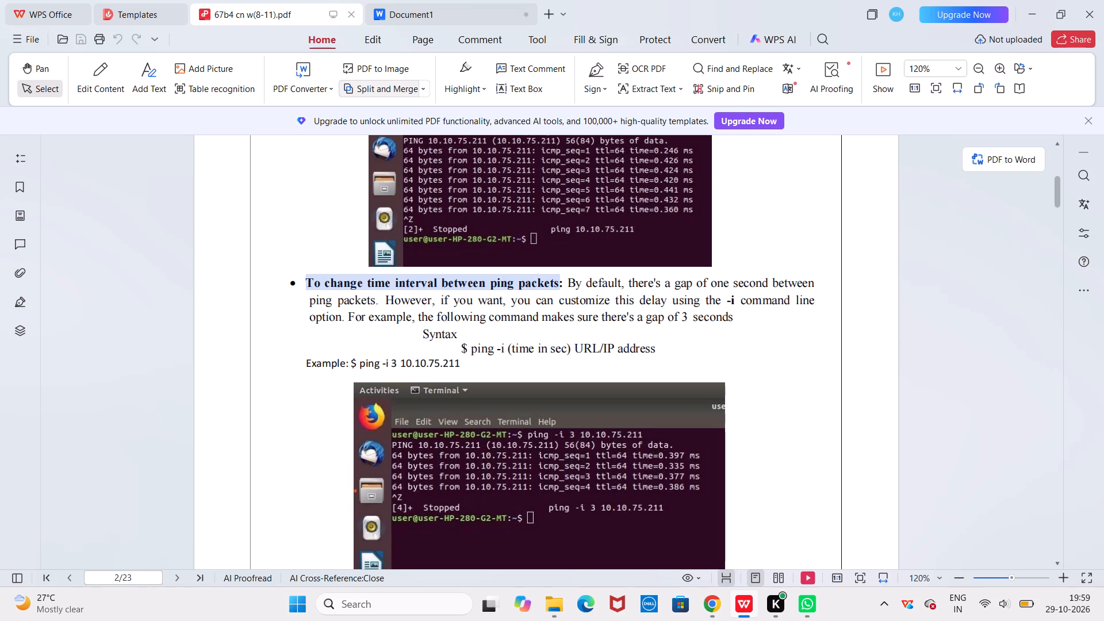
drag(559, 287, 568, 287)
drag(568, 287, 562, 287)
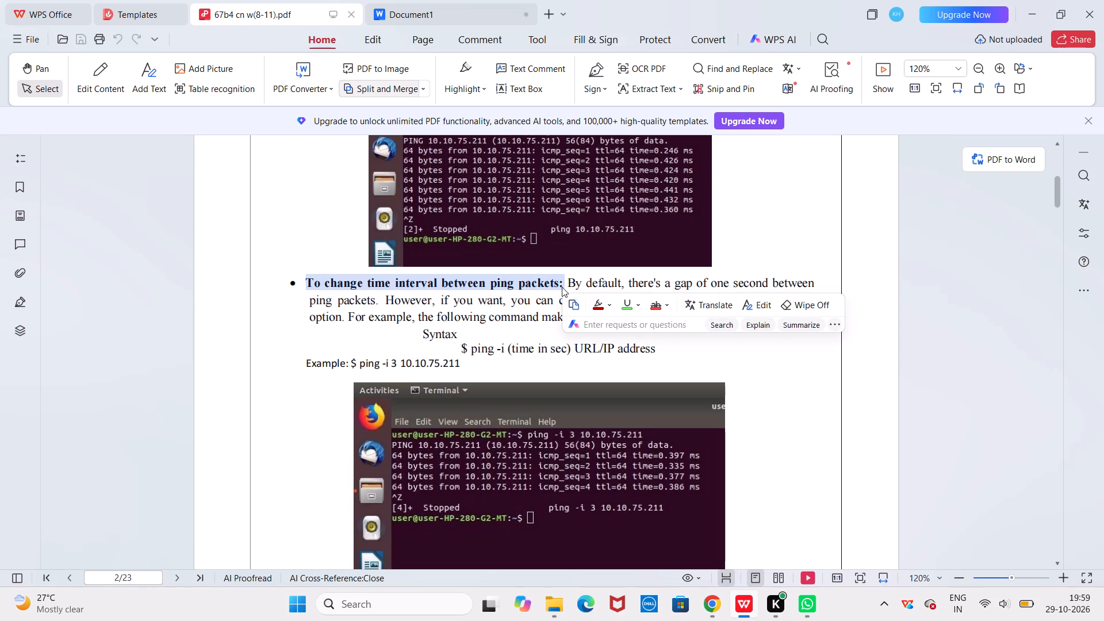
key(ctrl+c)
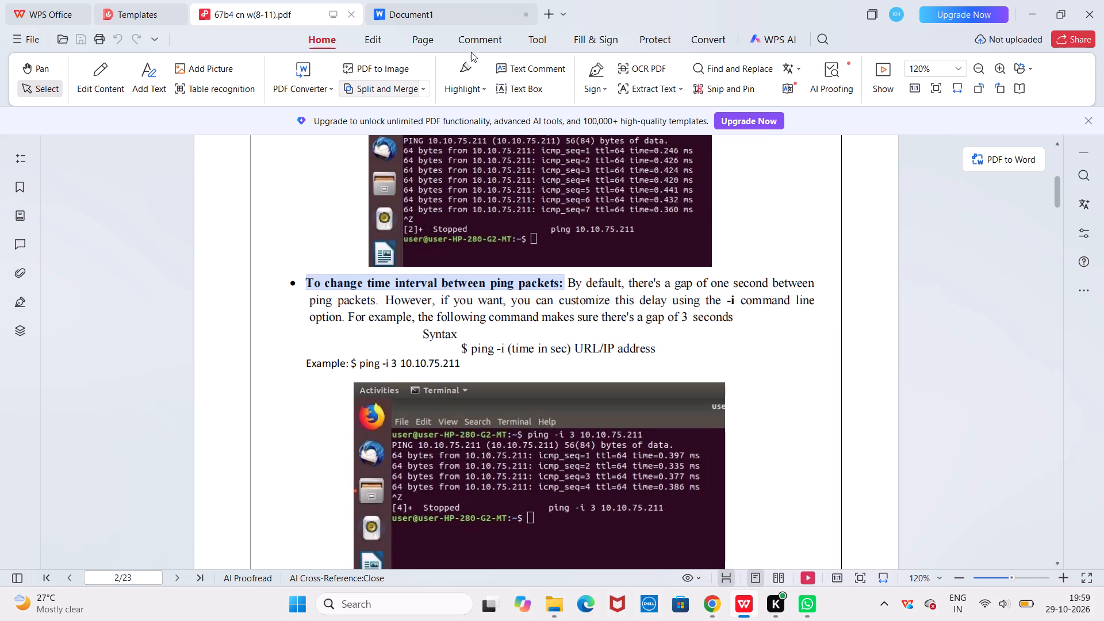
click(447, 13)
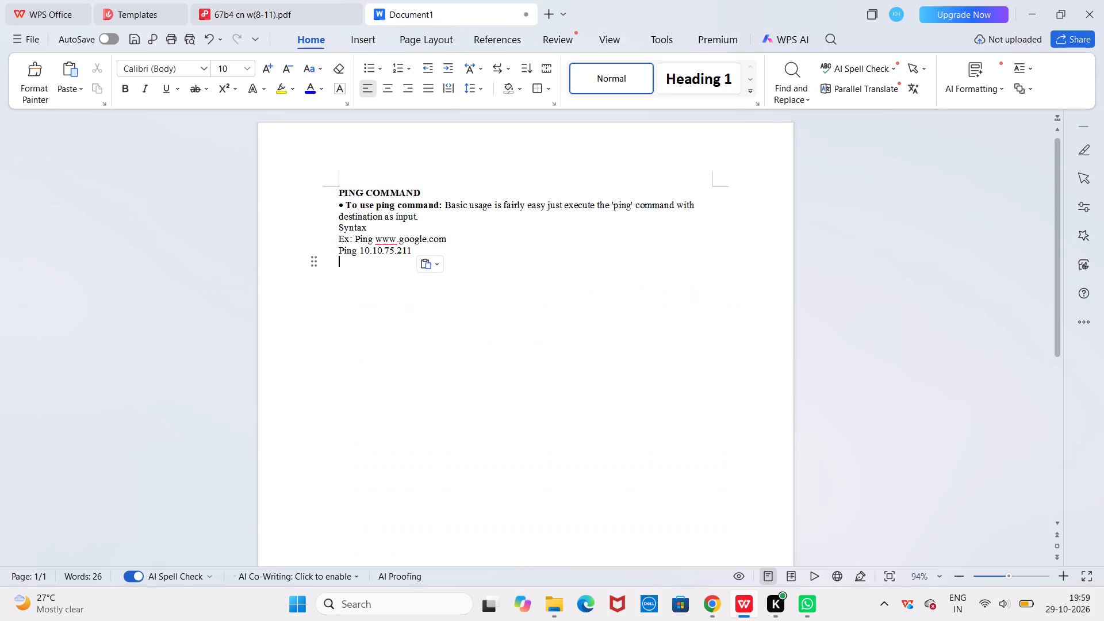
key(ctrl+v)
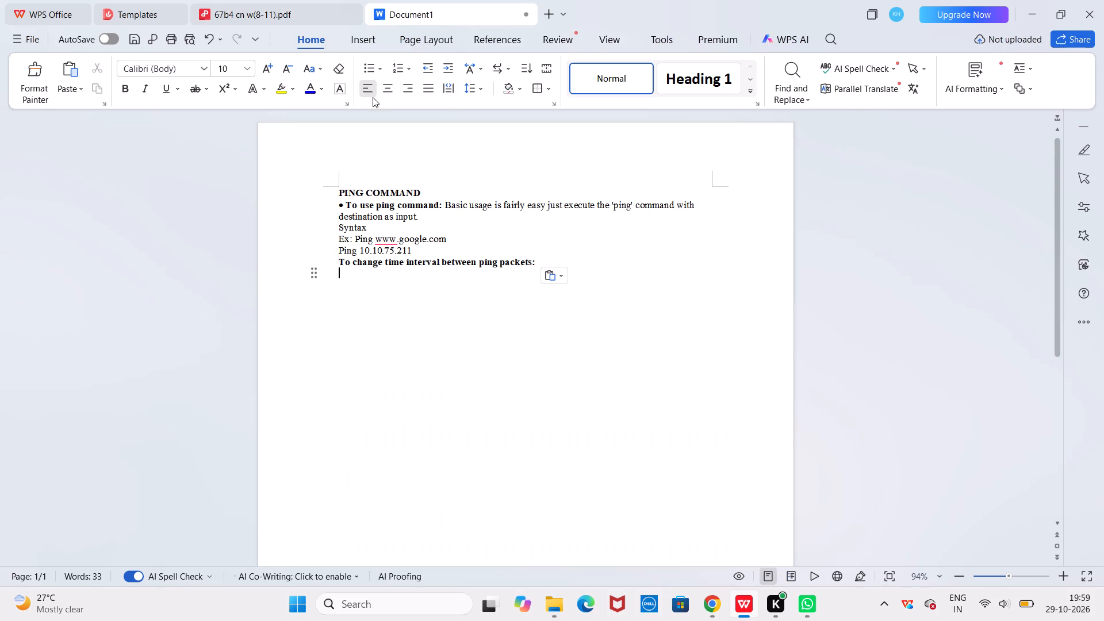
Copy the time interval section's syntax and the example "$ ping -i 3 10.10.75.211" from the PDF beneath its subheading in Document1.
click(291, 7)
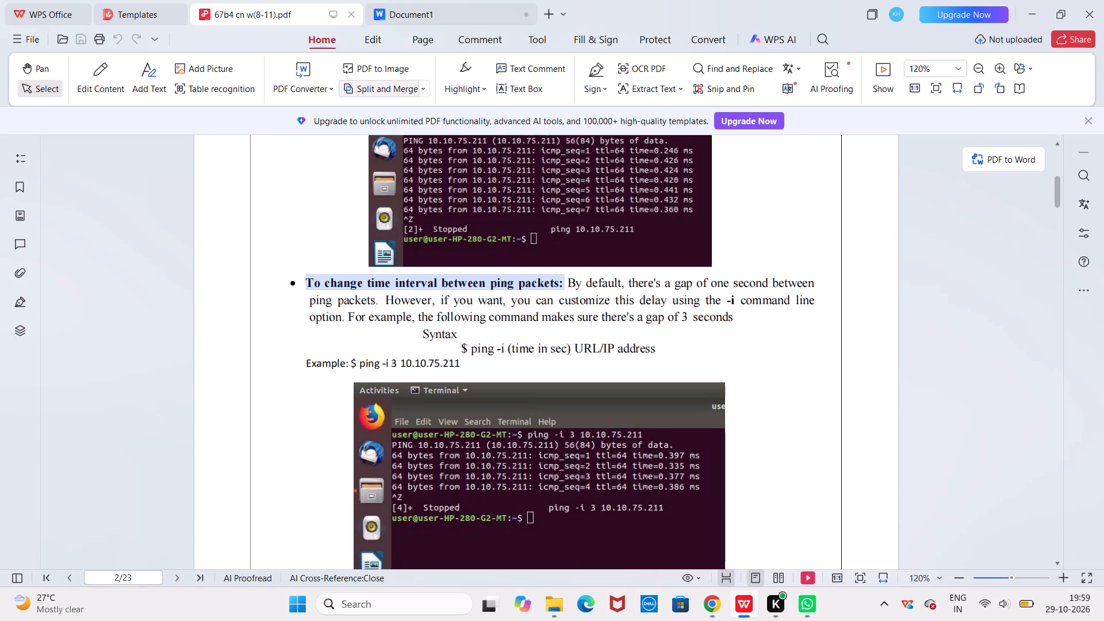
drag(424, 332, 463, 368)
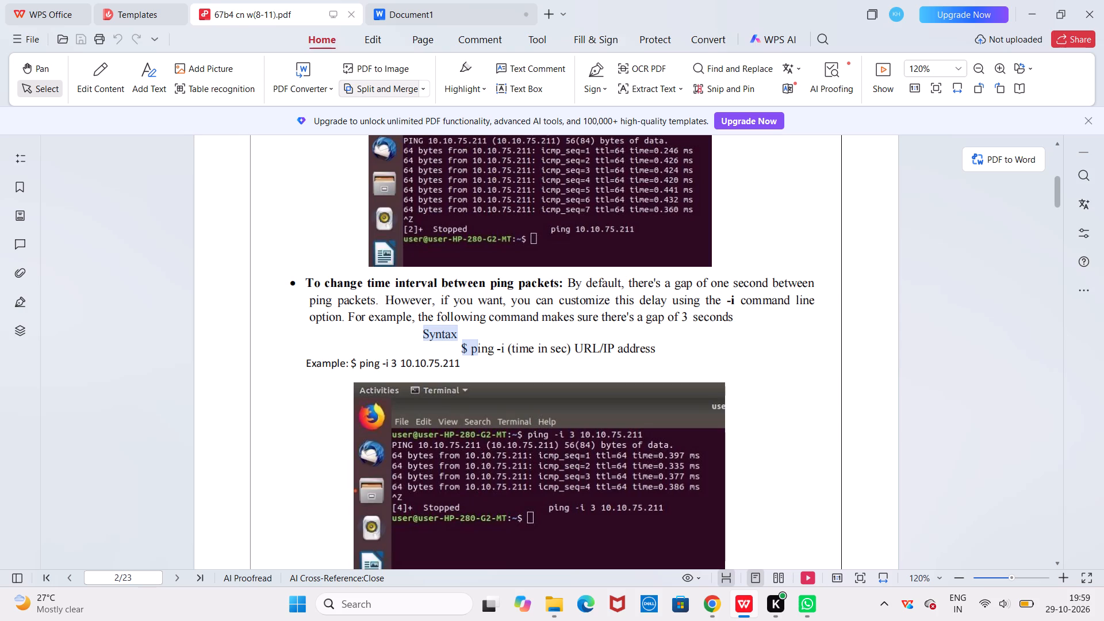
drag(463, 368, 464, 372)
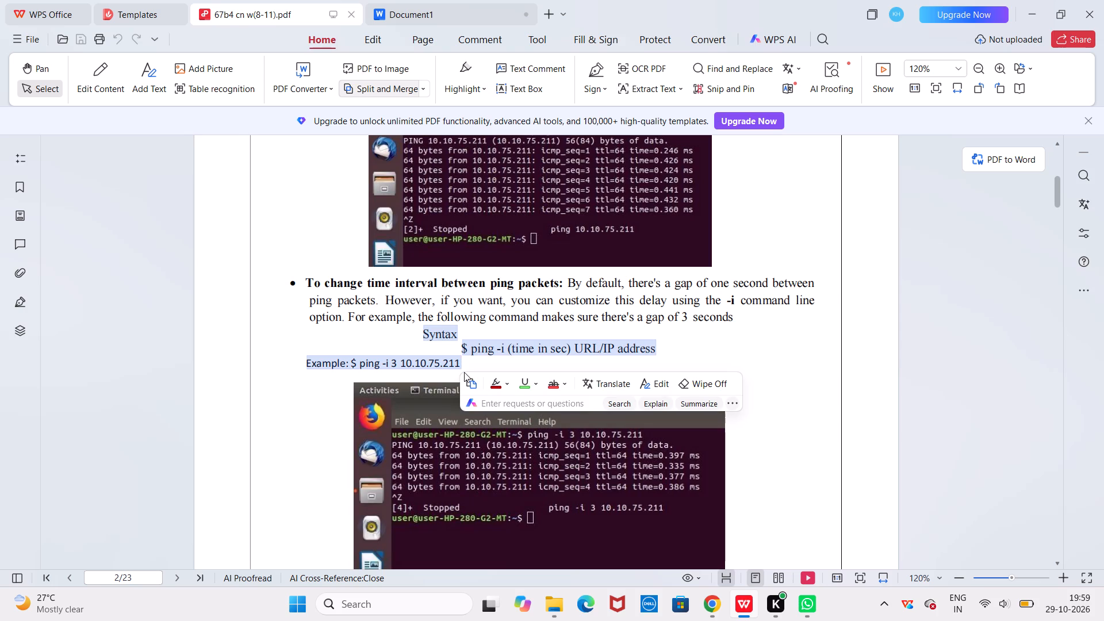
key(ctrl+c)
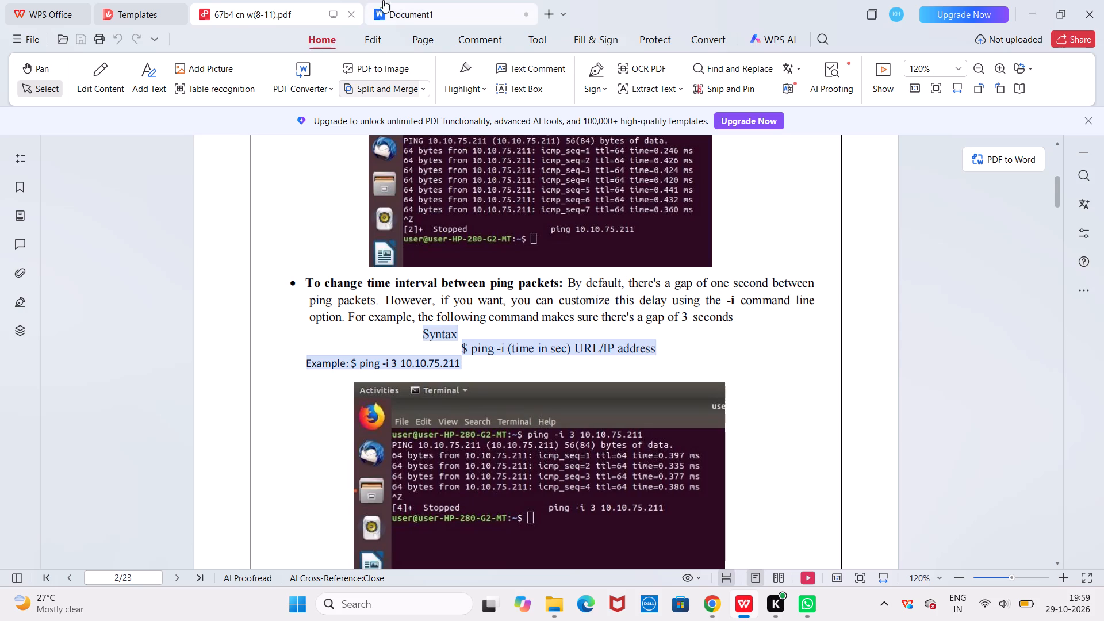
click(408, 6)
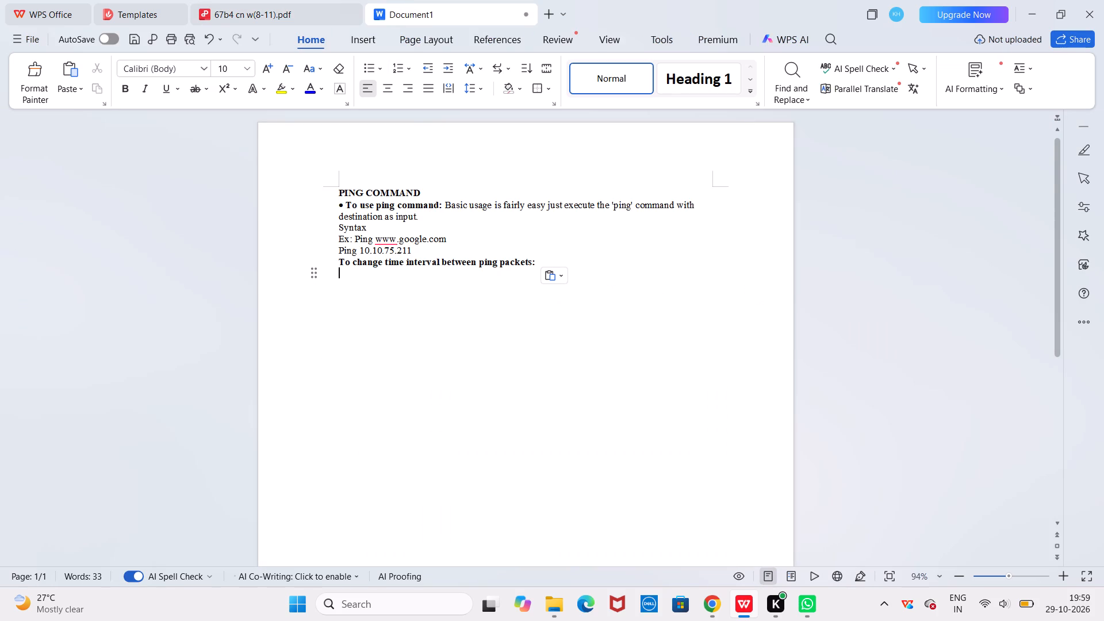
key(ctrl+v)
Copy the PDF subheading "To change ping packet size:" to the end of the notes in Document1.
click(293, 0)
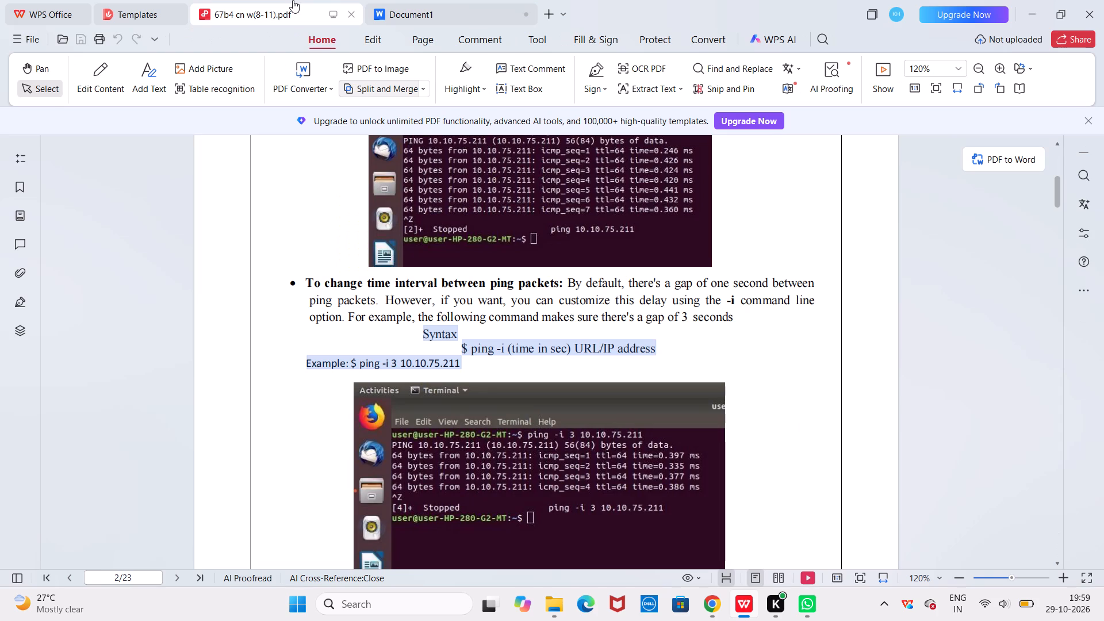
scroll(431, 309, down, 2)
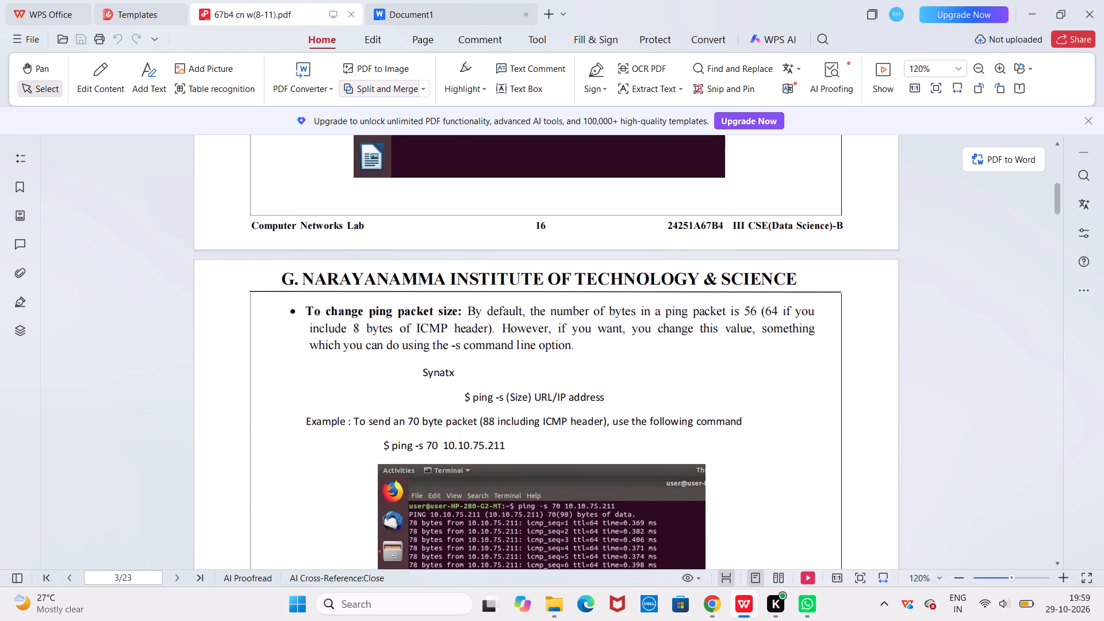
drag(309, 308, 463, 313)
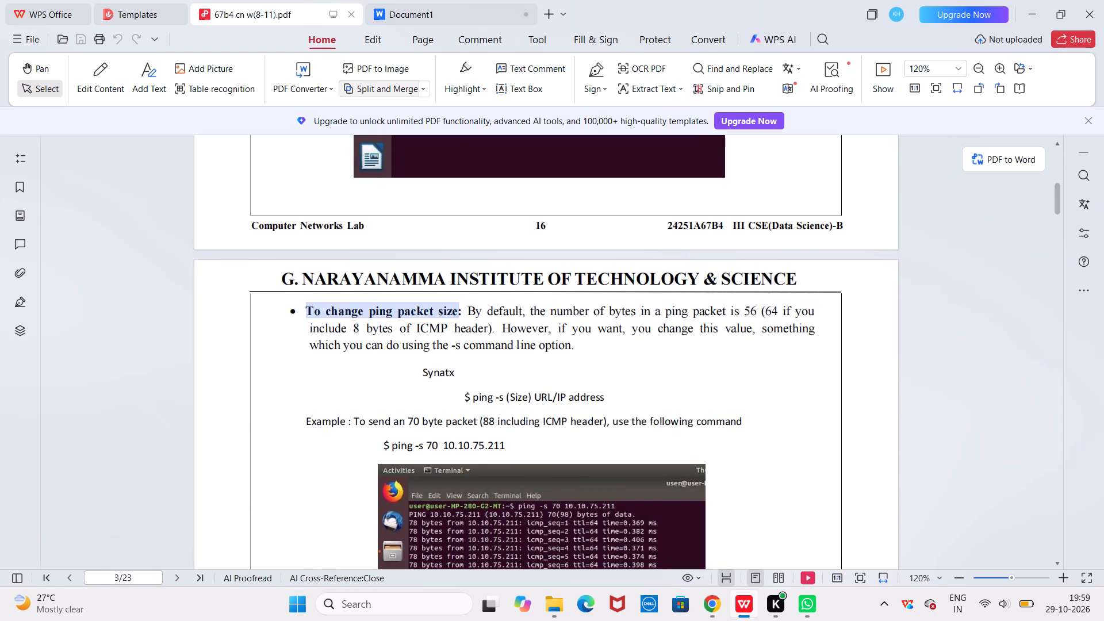
drag(463, 313, 461, 316)
key(ctrl+c)
click(454, 10)
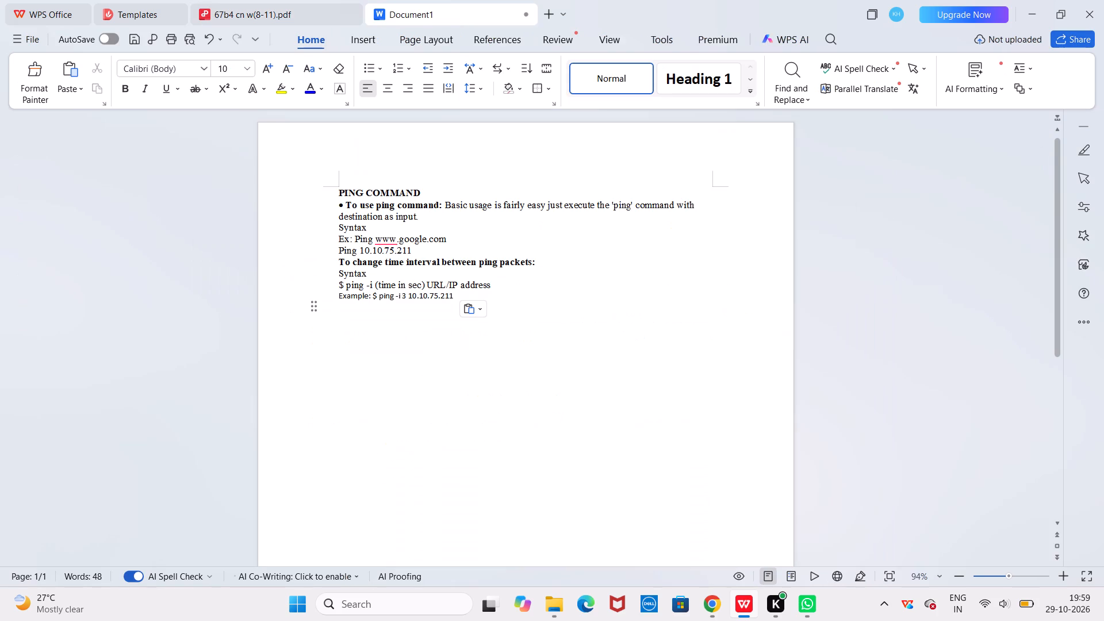
key(ctrl+v)
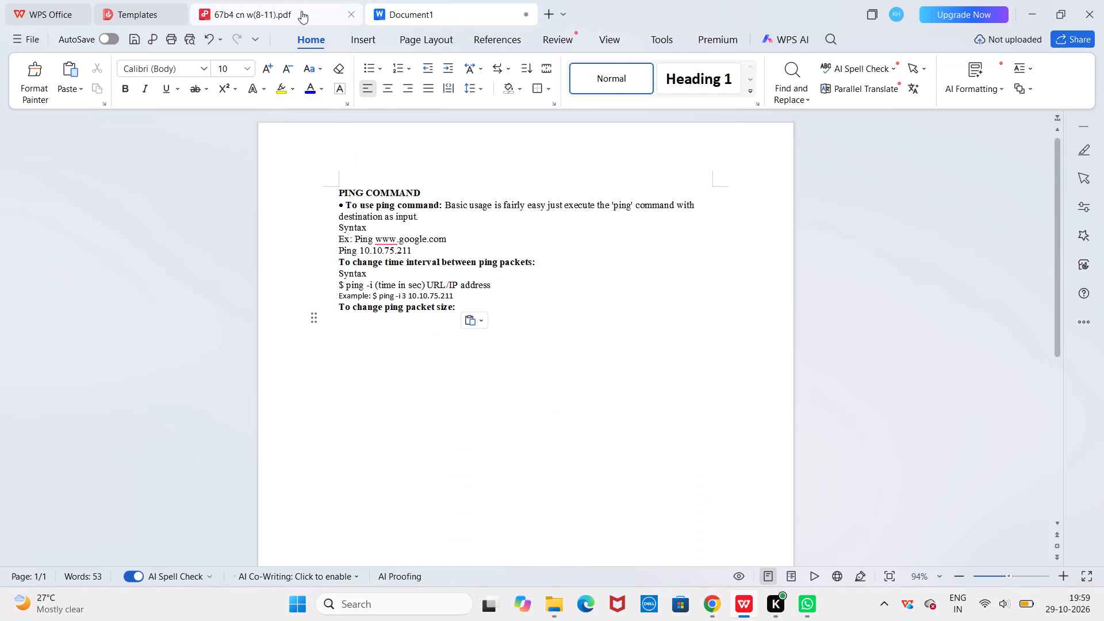
Copy the packet size section's syntax and 70 byte example, through "$ ping -s 70 10.10.75.211", from the PDF beneath its subheading in Document1.
click(301, 11)
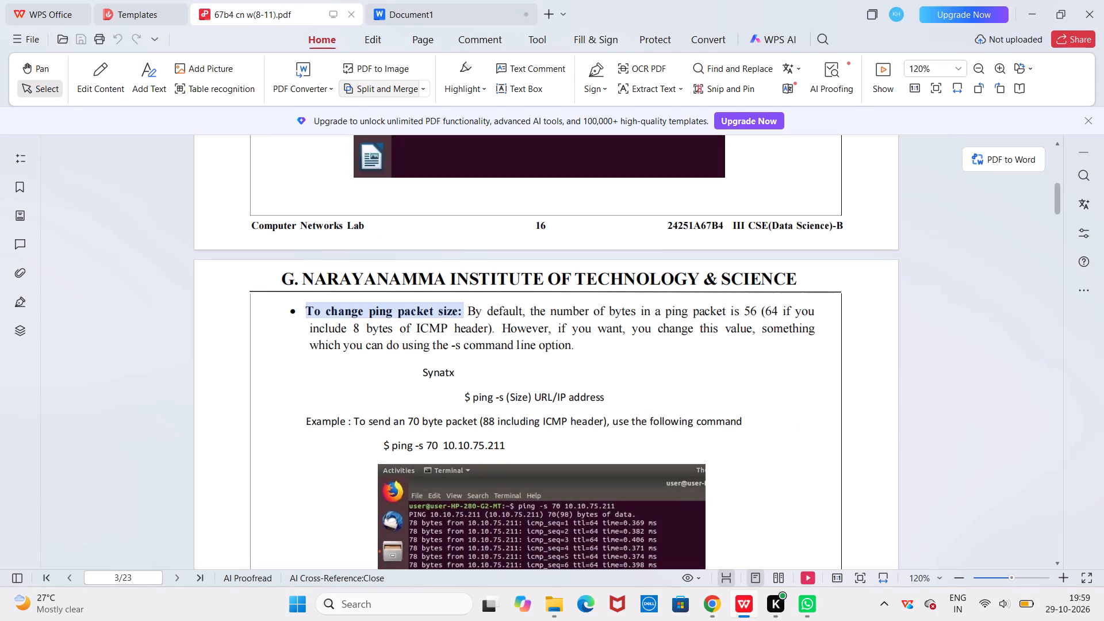
drag(422, 367, 510, 455)
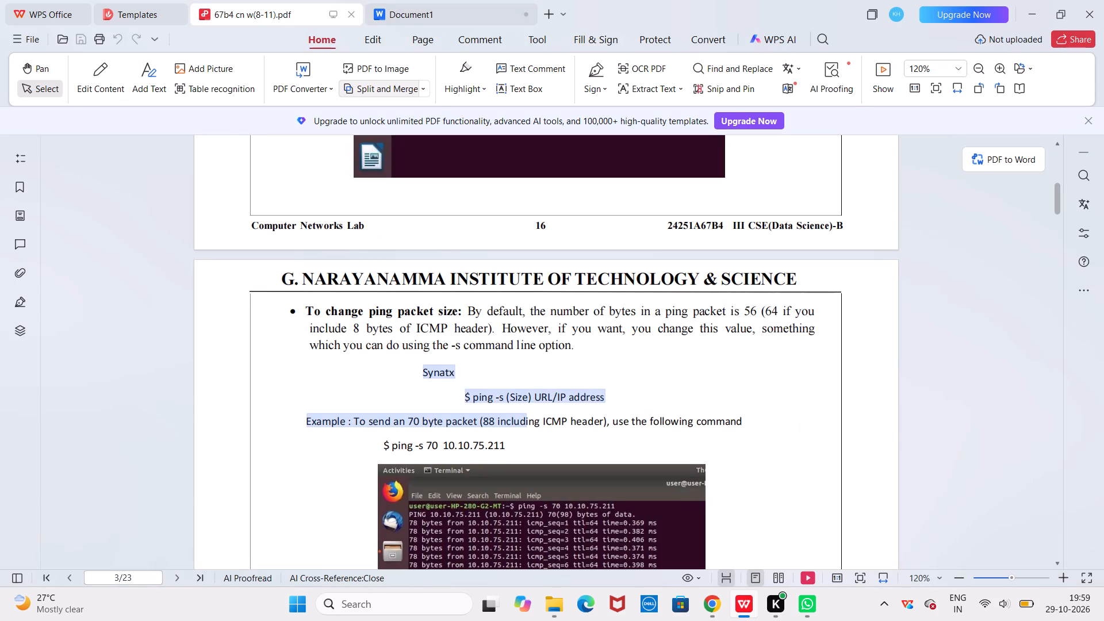
drag(510, 455, 501, 447)
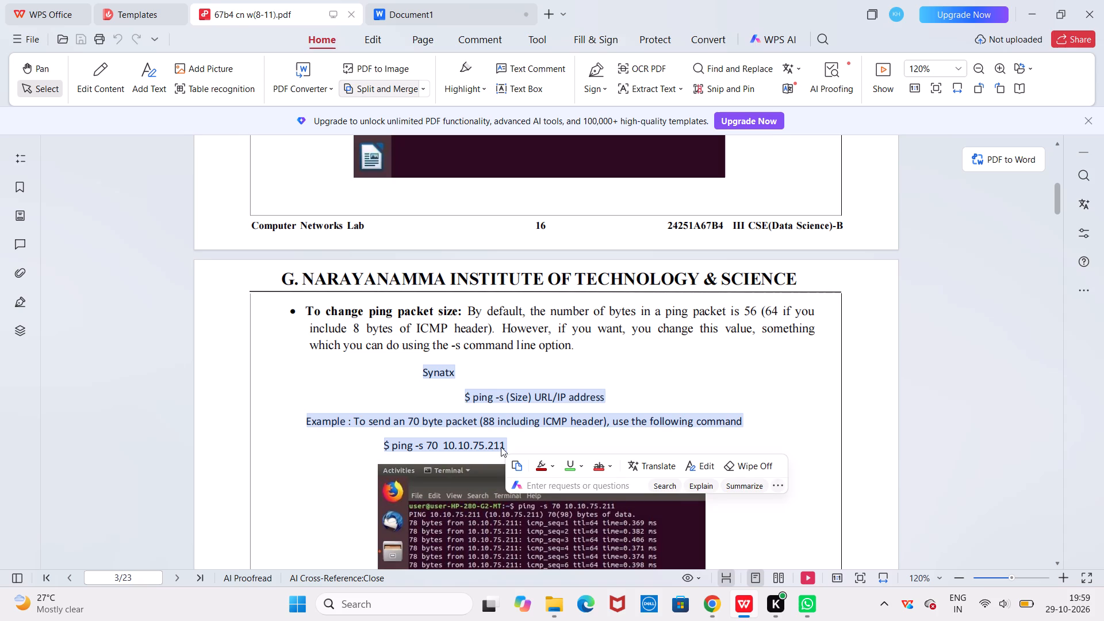
key(ctrl+c)
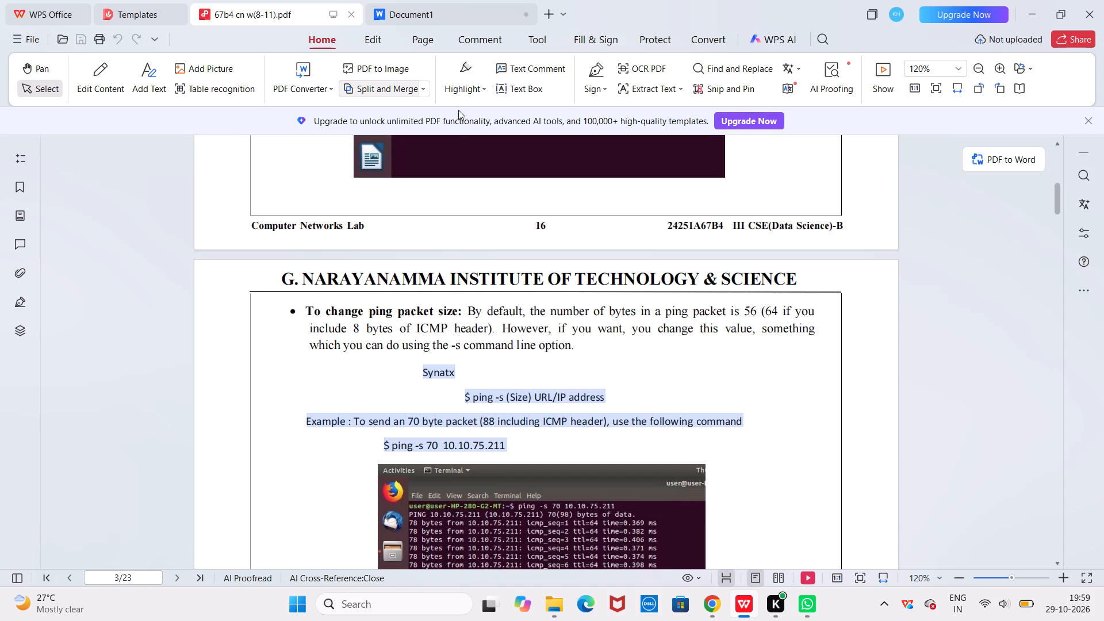
click(436, 0)
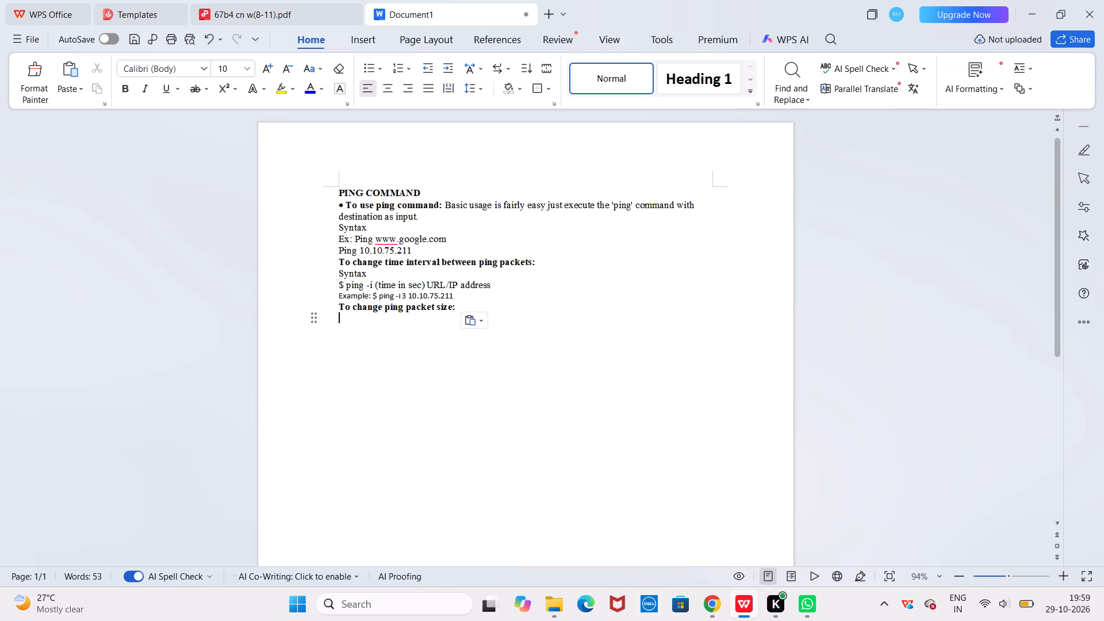
key(ctrl+v)
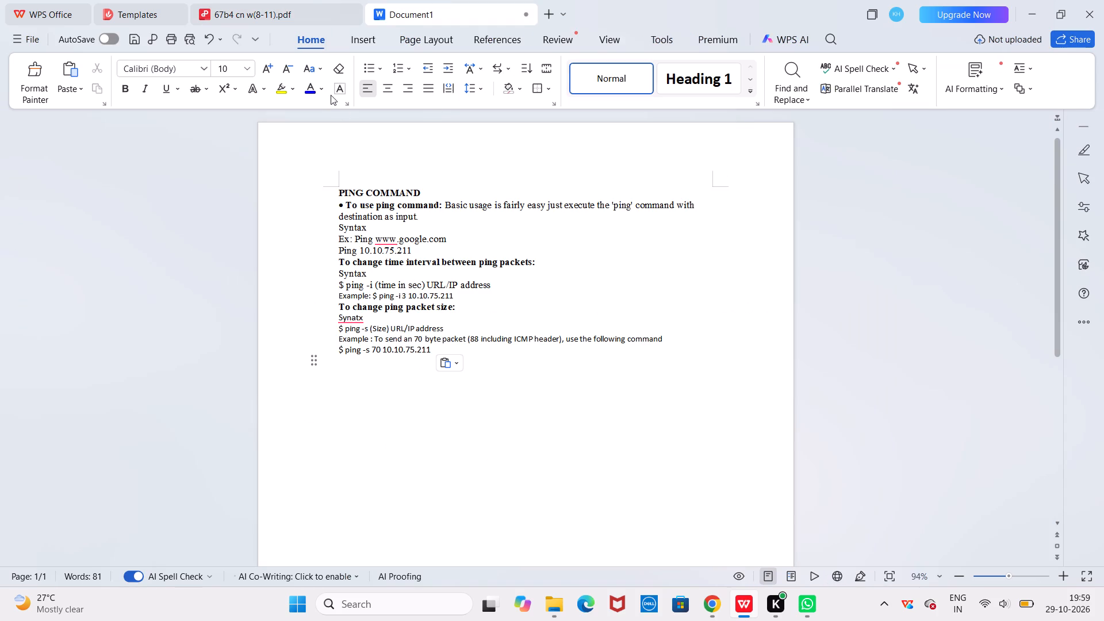
Copy the PDF subheading "To make ping send set number of packets:" to the end of the notes in Document1.
click(302, 0)
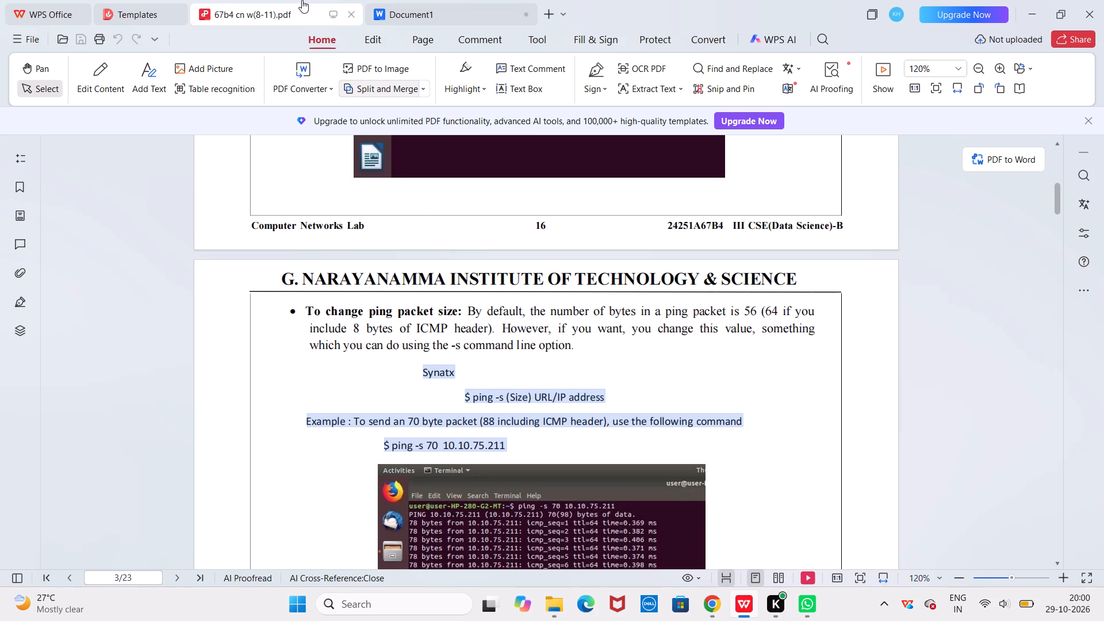
scroll(302, 0, up, 6)
scroll(336, 283, up, 2)
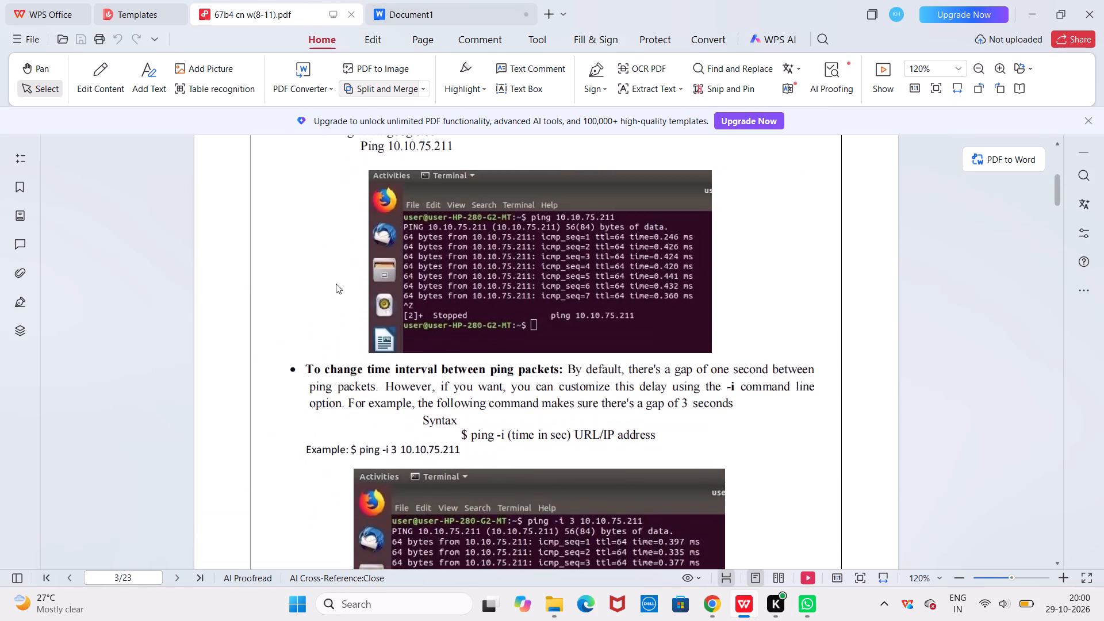
scroll(336, 283, up, 2)
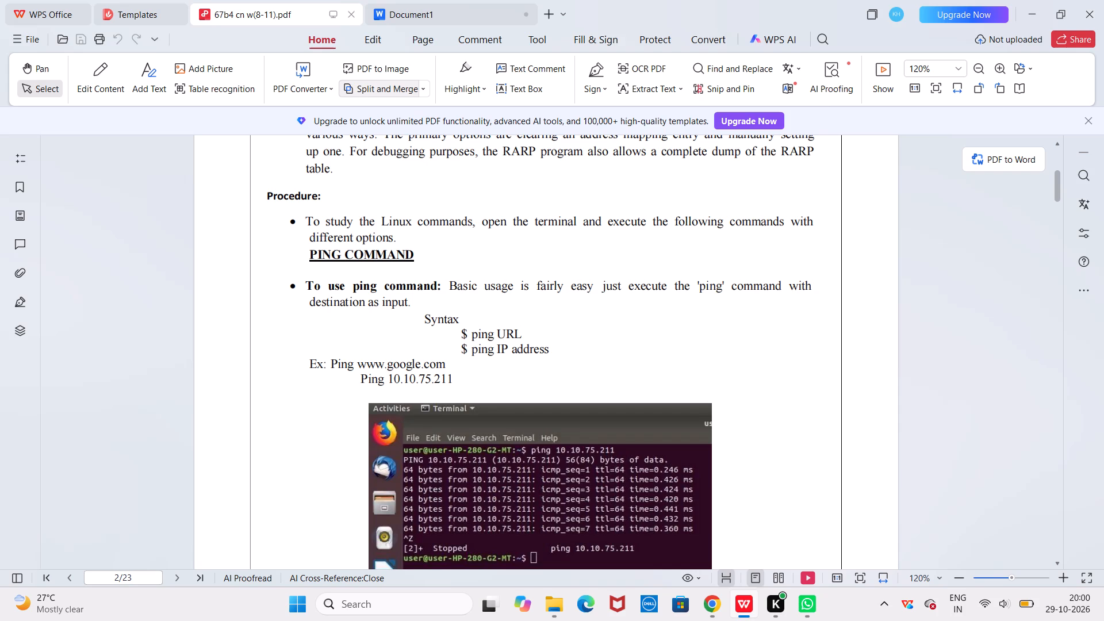
scroll(336, 283, down, 5)
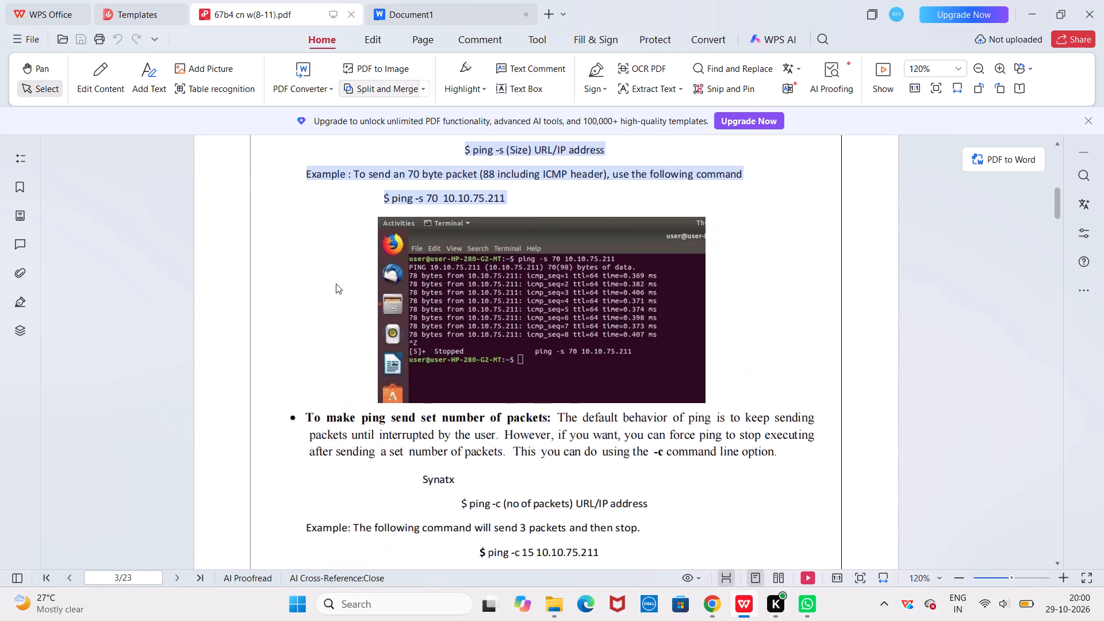
scroll(336, 283, down, 2)
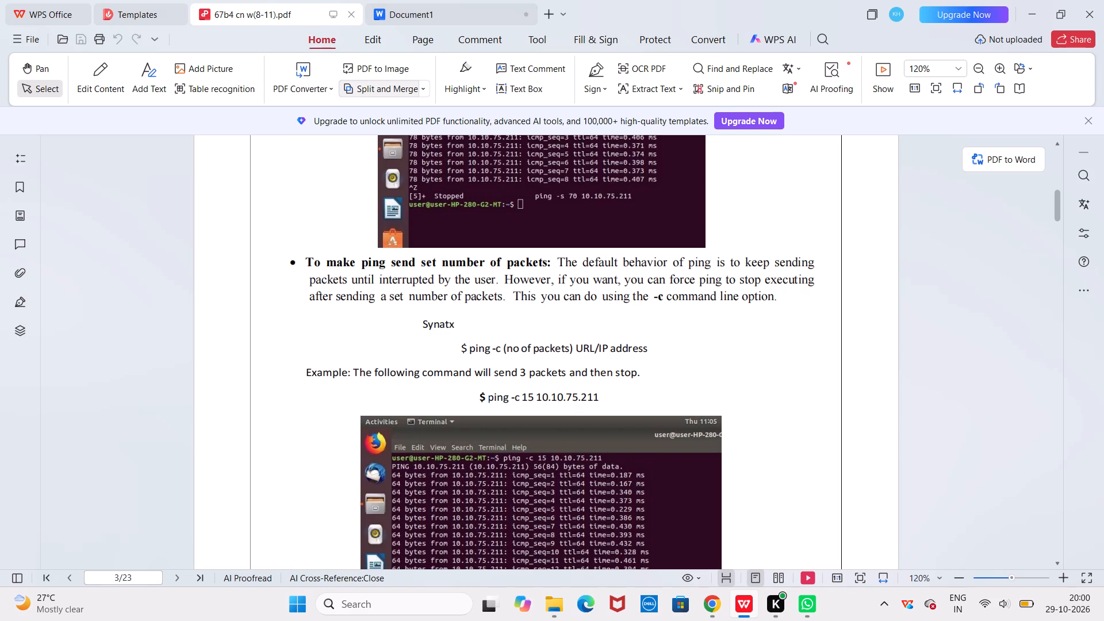
drag(308, 259, 550, 264)
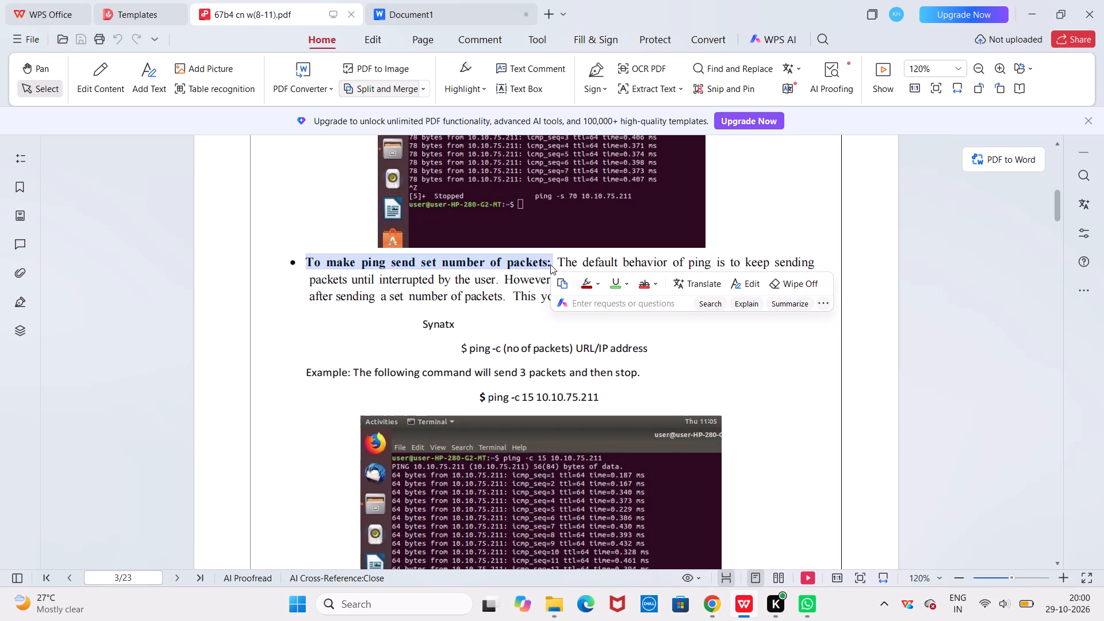
key(ctrl+c)
click(444, 14)
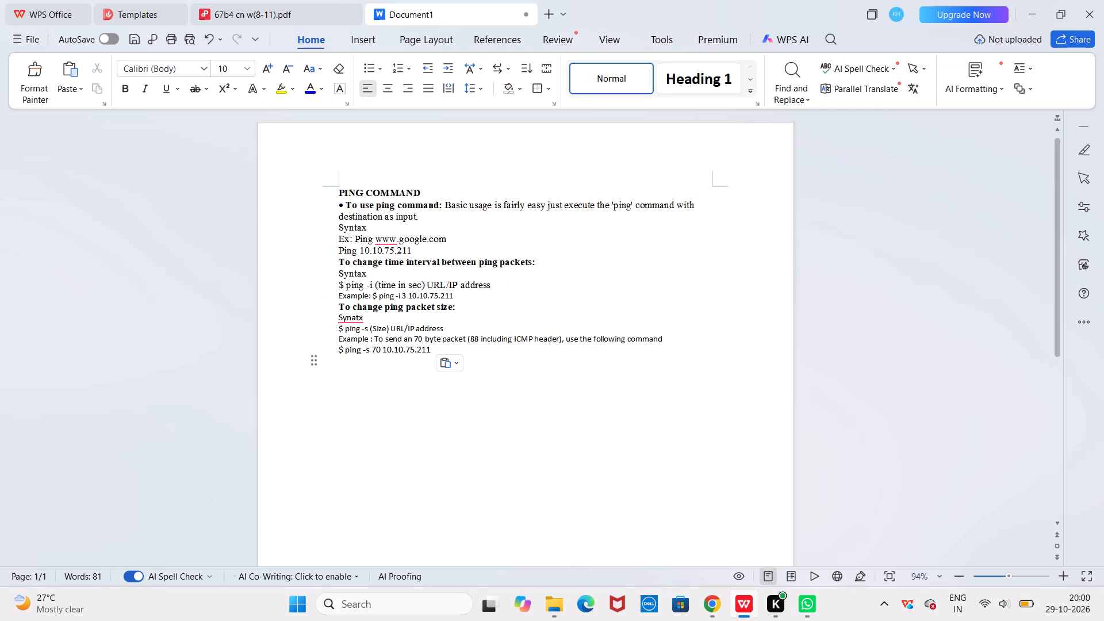
key(ctrl+v)
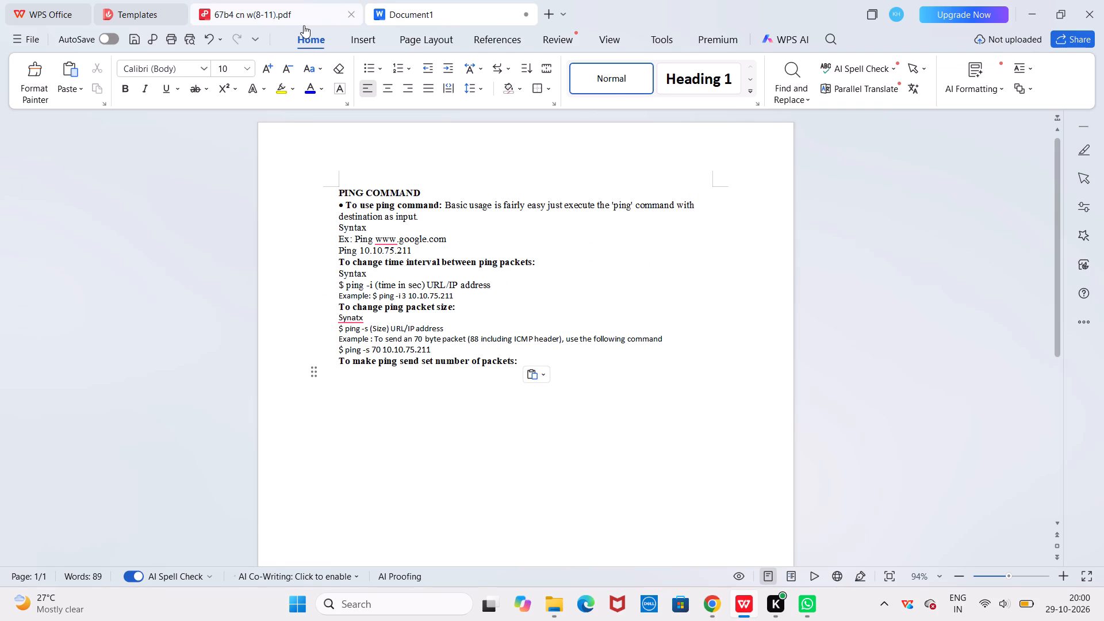
Copy the set number of packets section's syntax and example, through "$ ping -c 15 10.10.75.211", from the PDF beneath its subheading in Document1.
click(304, 25)
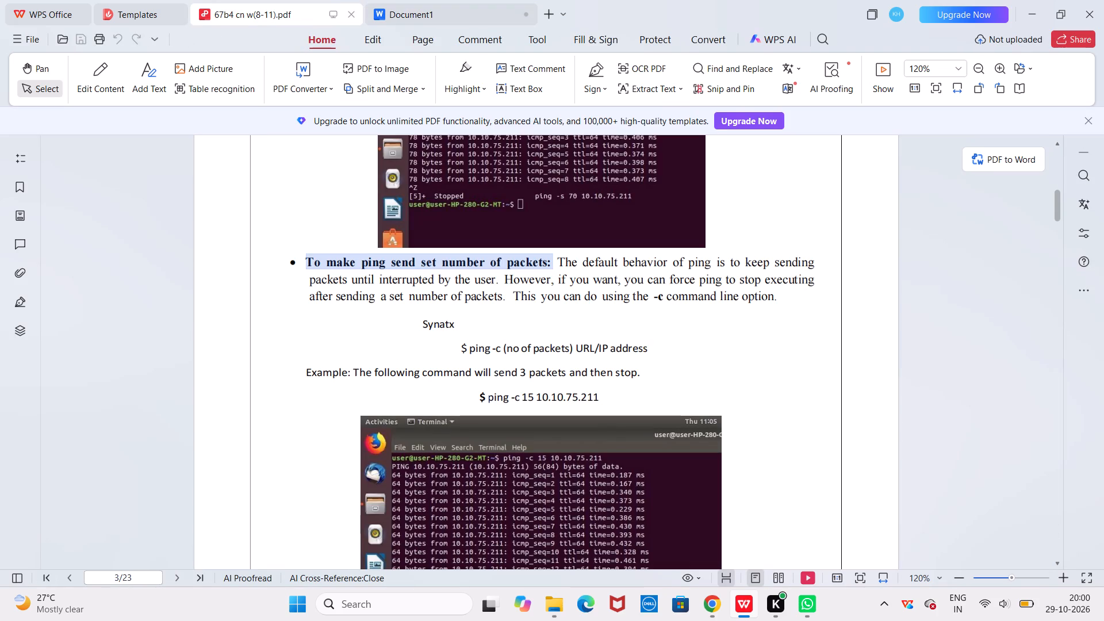
drag(423, 324, 600, 399)
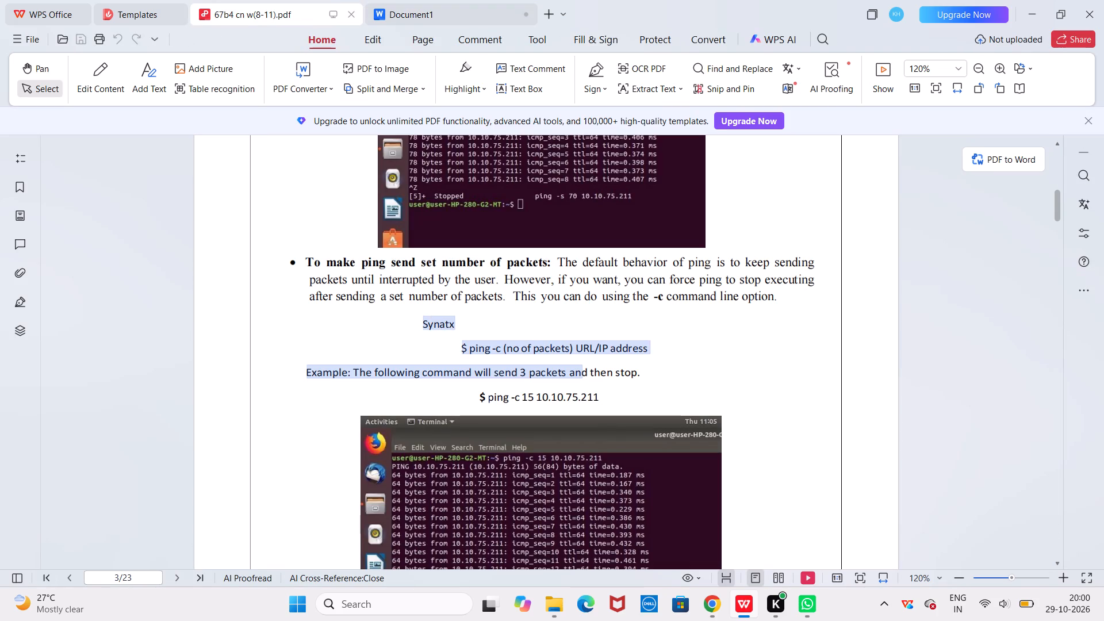
drag(600, 399, 597, 401)
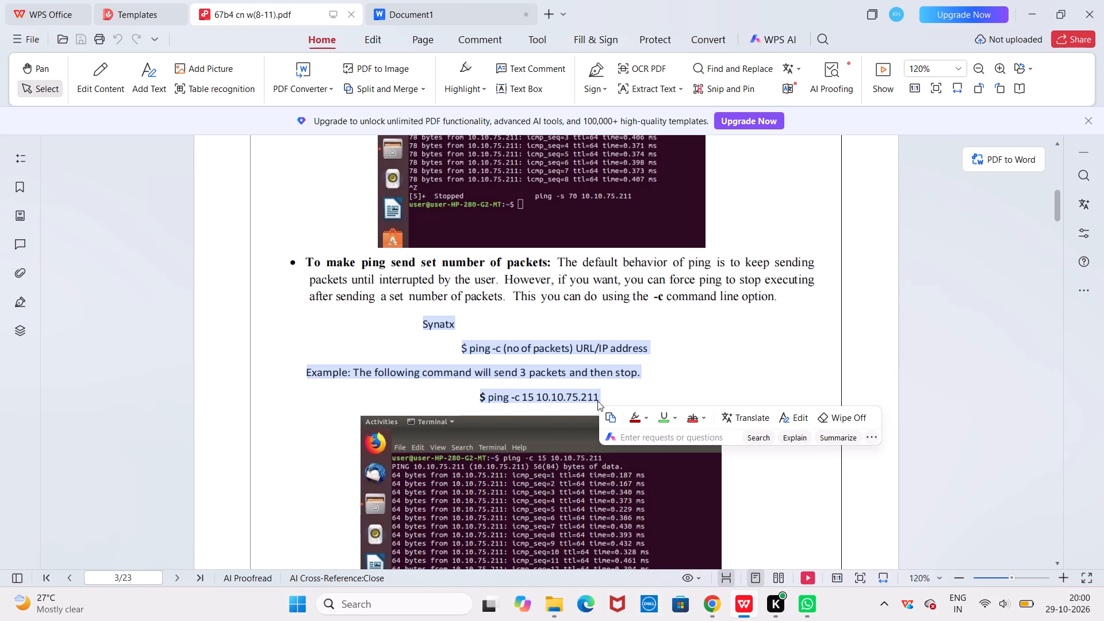
key(ctrl+c)
click(449, 13)
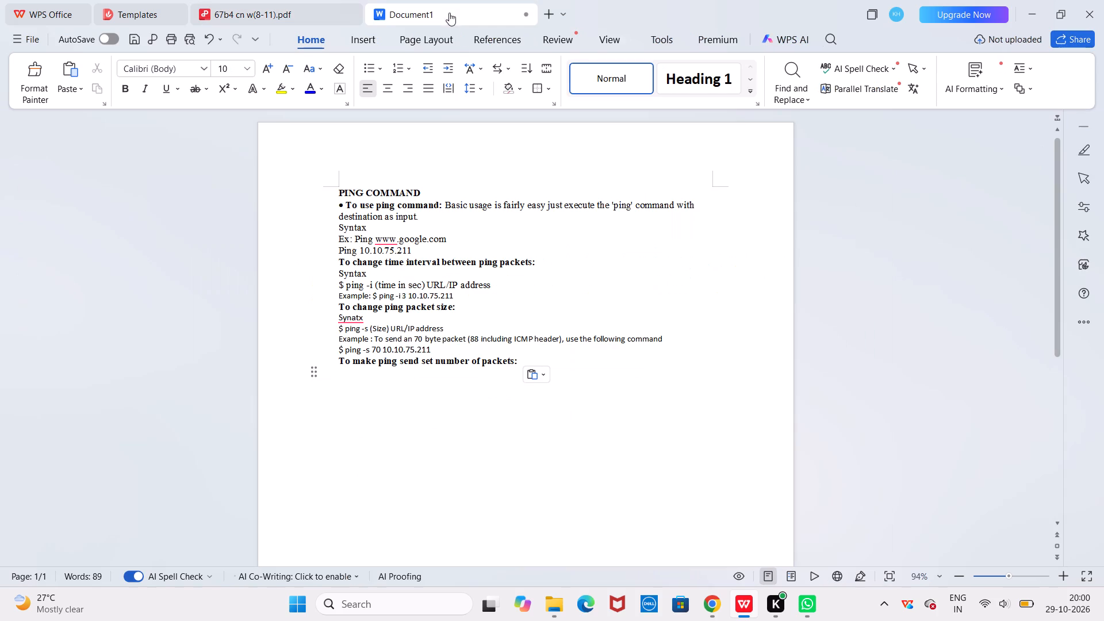
key(ctrl+v)
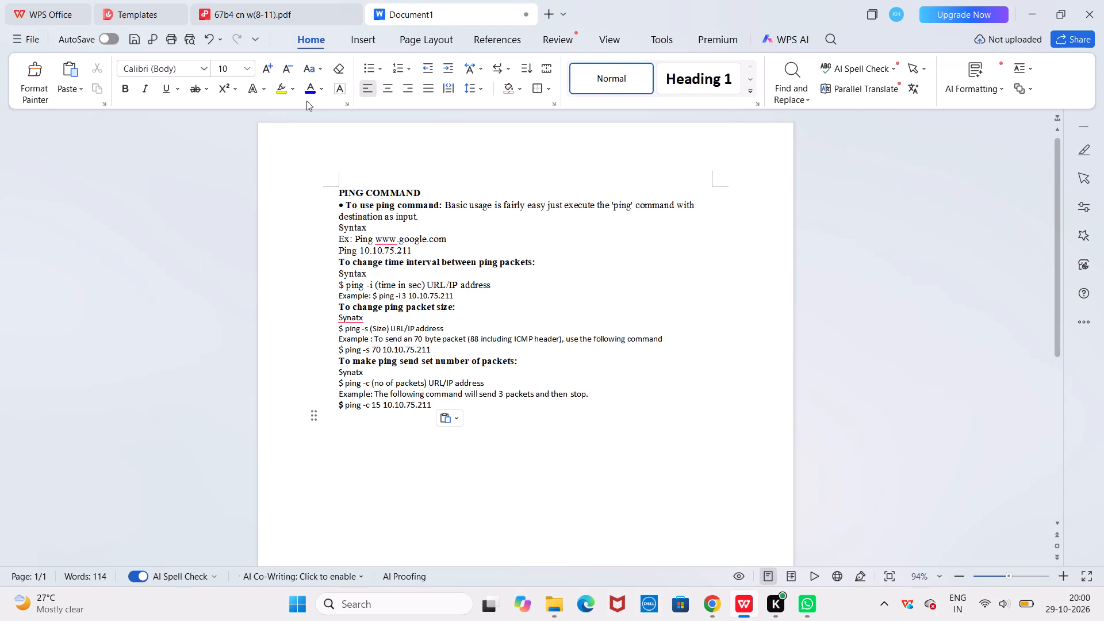
Copy the PDF subheading "To make ping print timestamp before each line:" to the end of the notes in Document1.
click(294, 9)
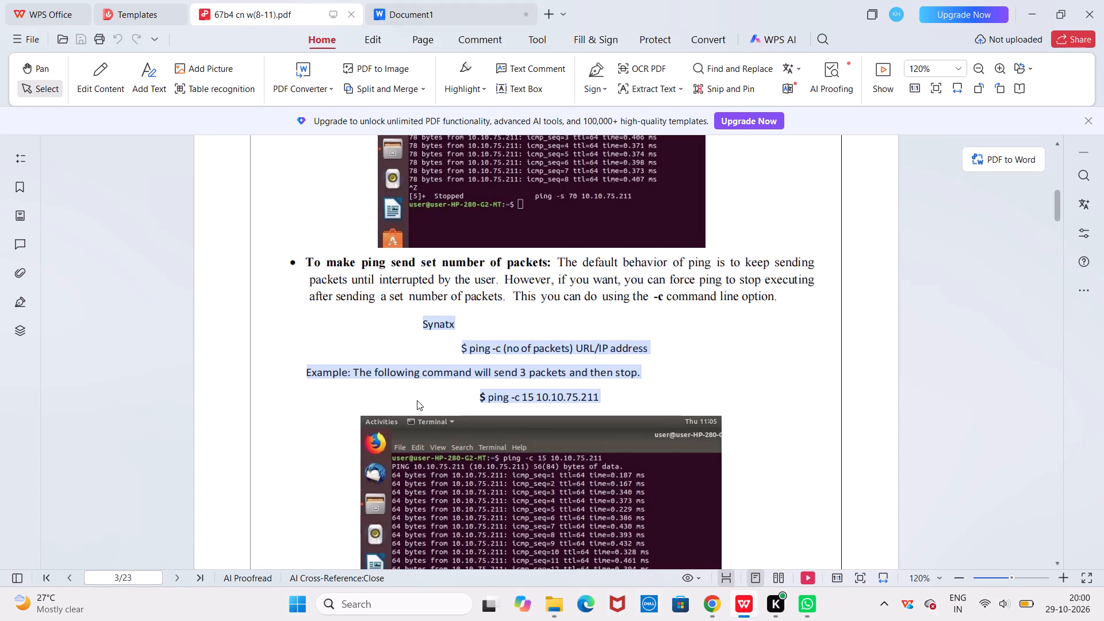
scroll(417, 400, down, 2)
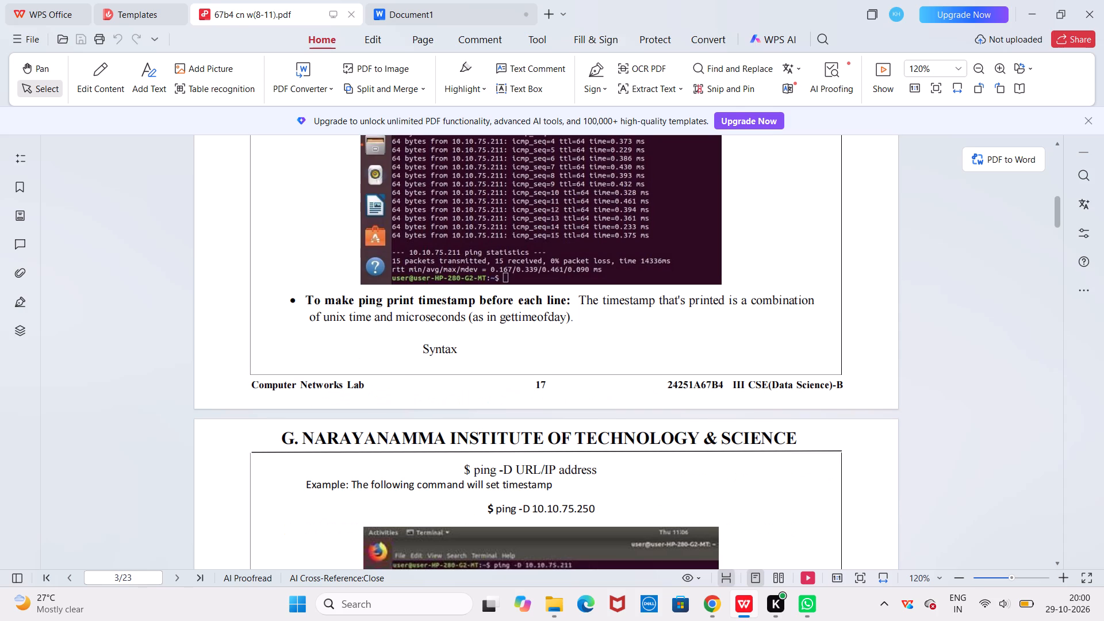
drag(306, 298, 563, 308)
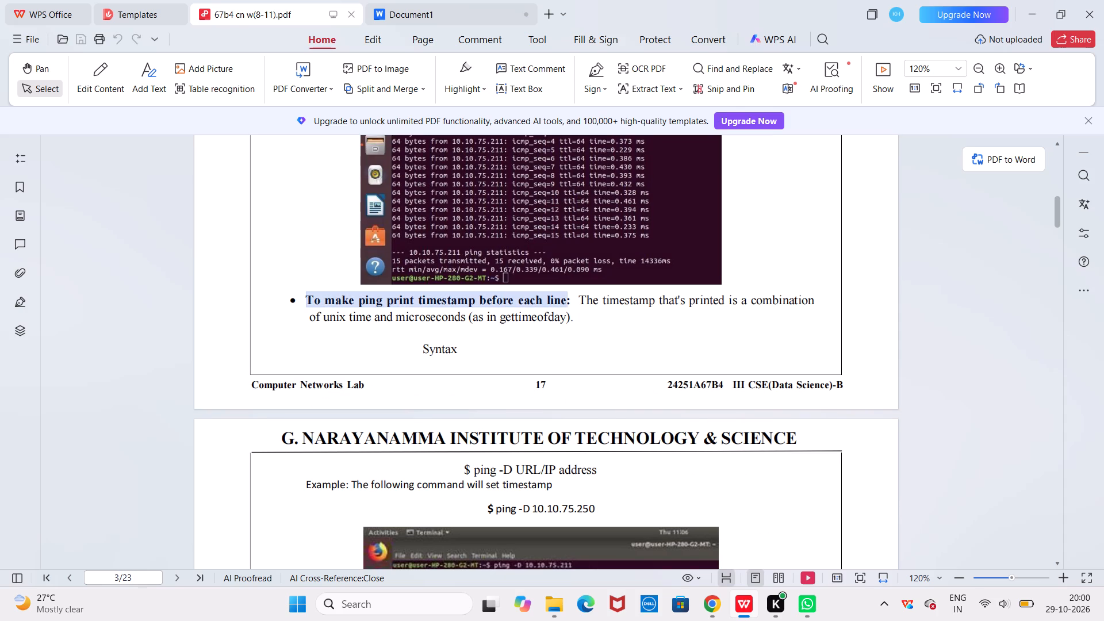
drag(563, 308, 574, 302)
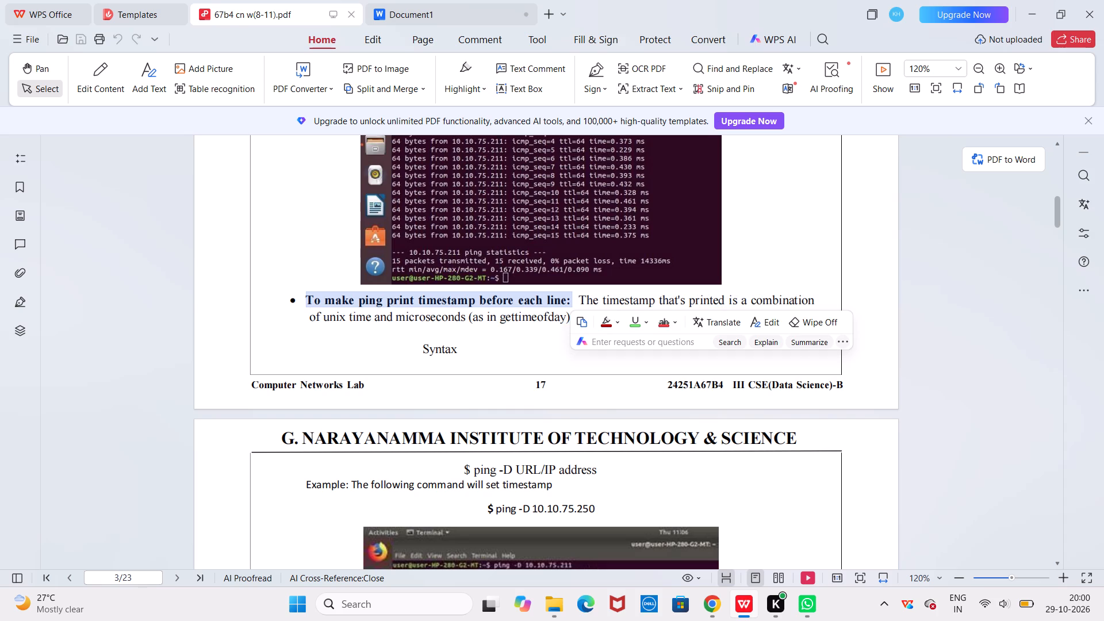
key(ctrl+c)
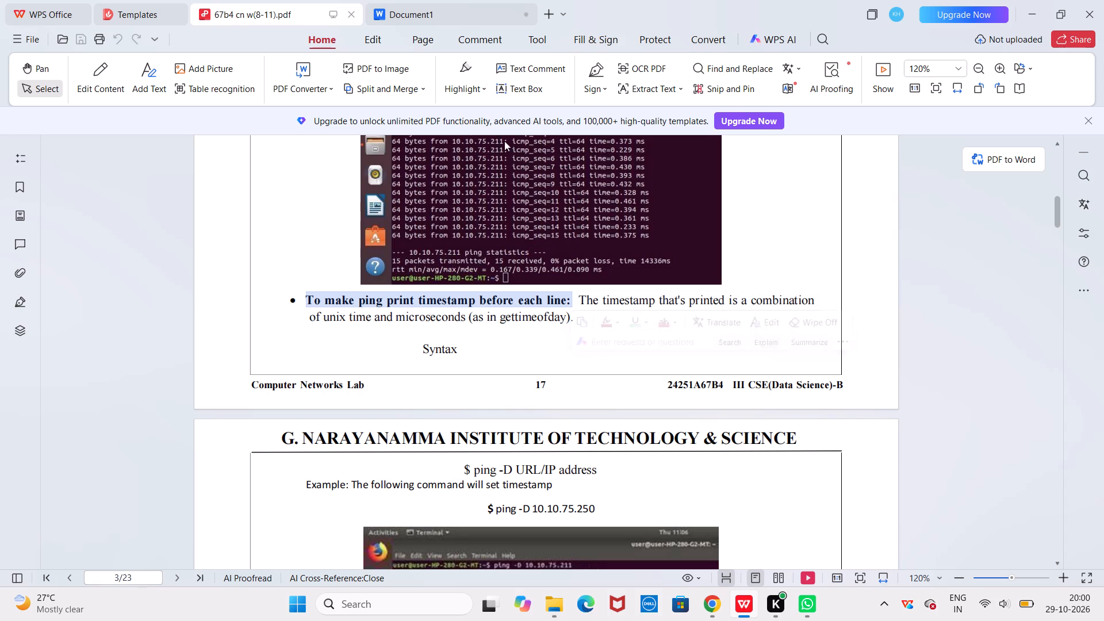
click(415, 0)
key(ctrl+v)
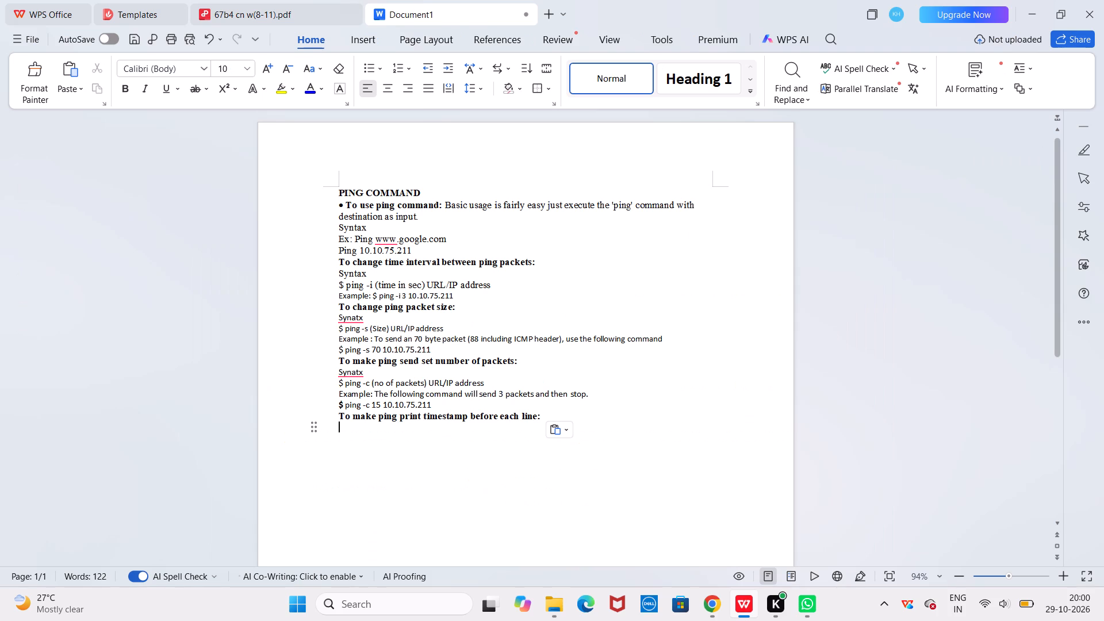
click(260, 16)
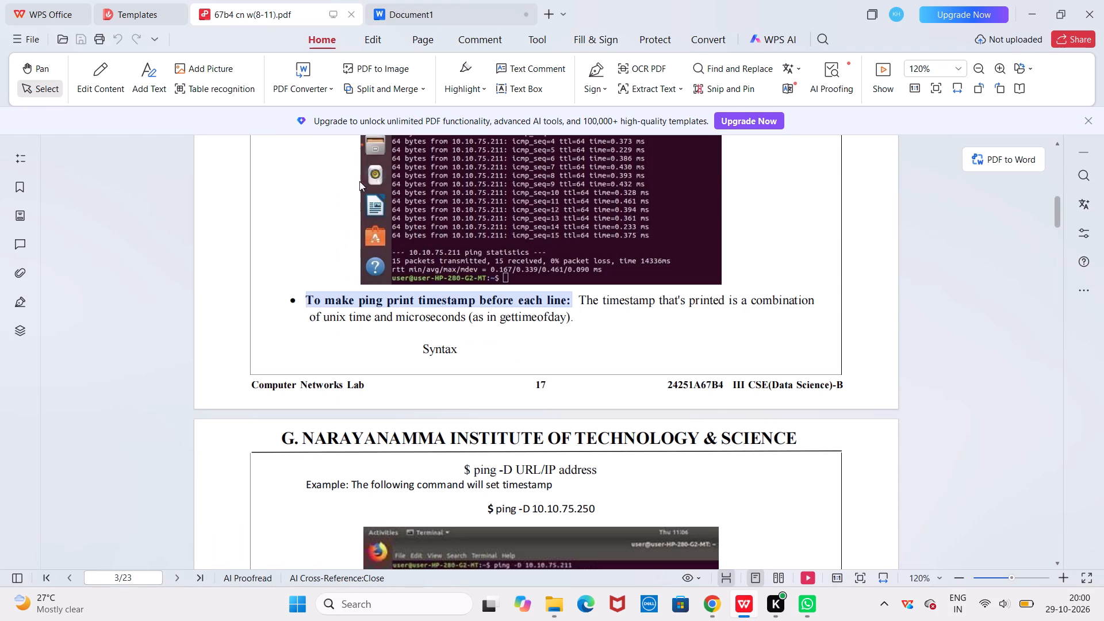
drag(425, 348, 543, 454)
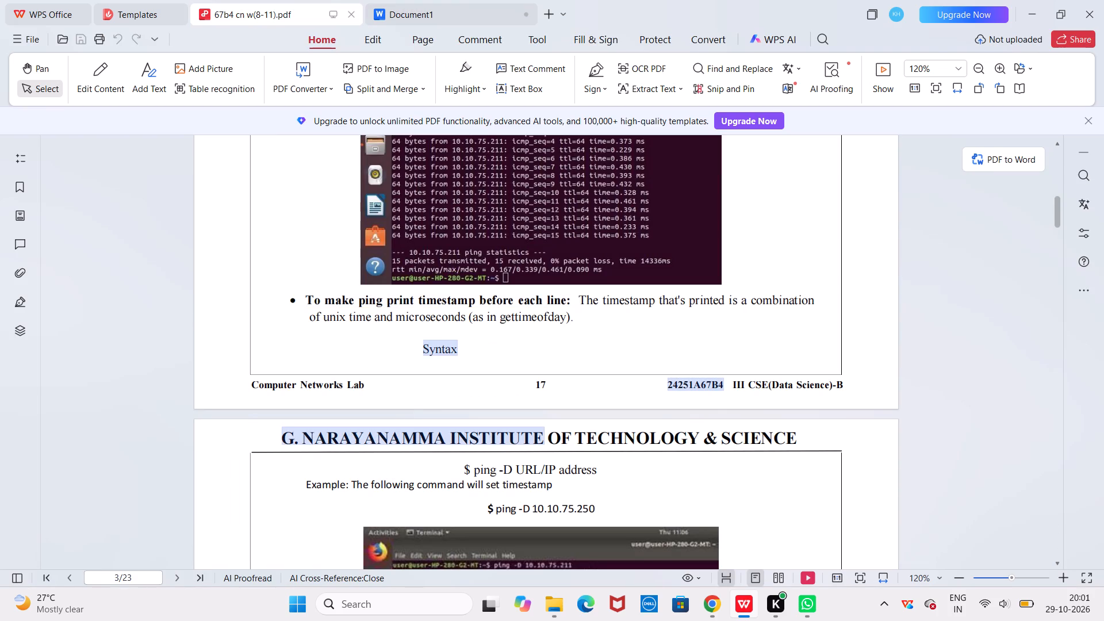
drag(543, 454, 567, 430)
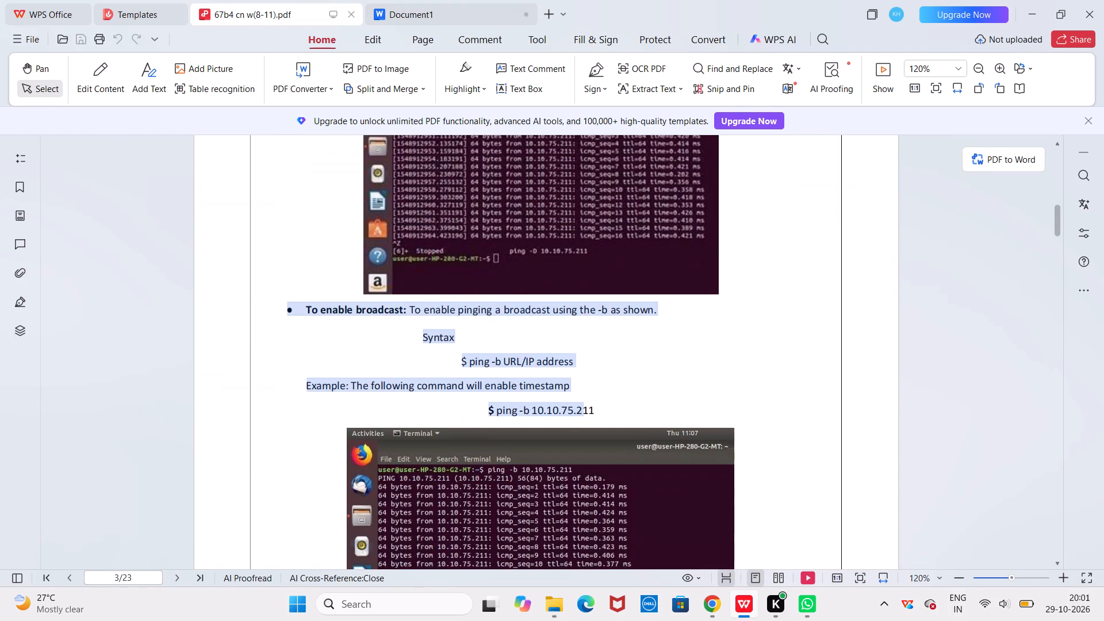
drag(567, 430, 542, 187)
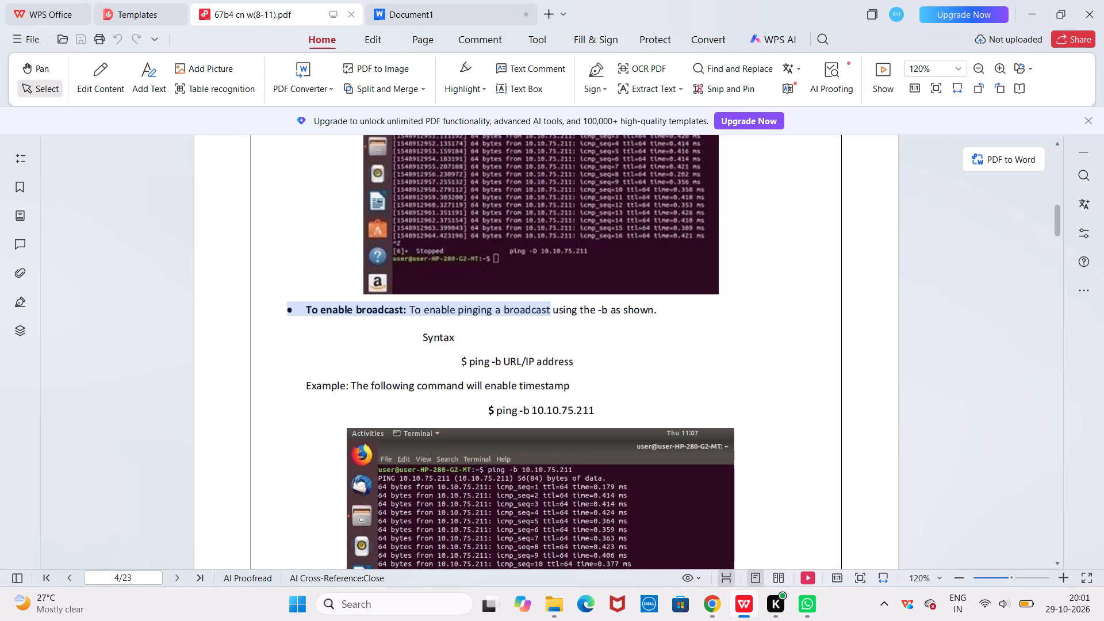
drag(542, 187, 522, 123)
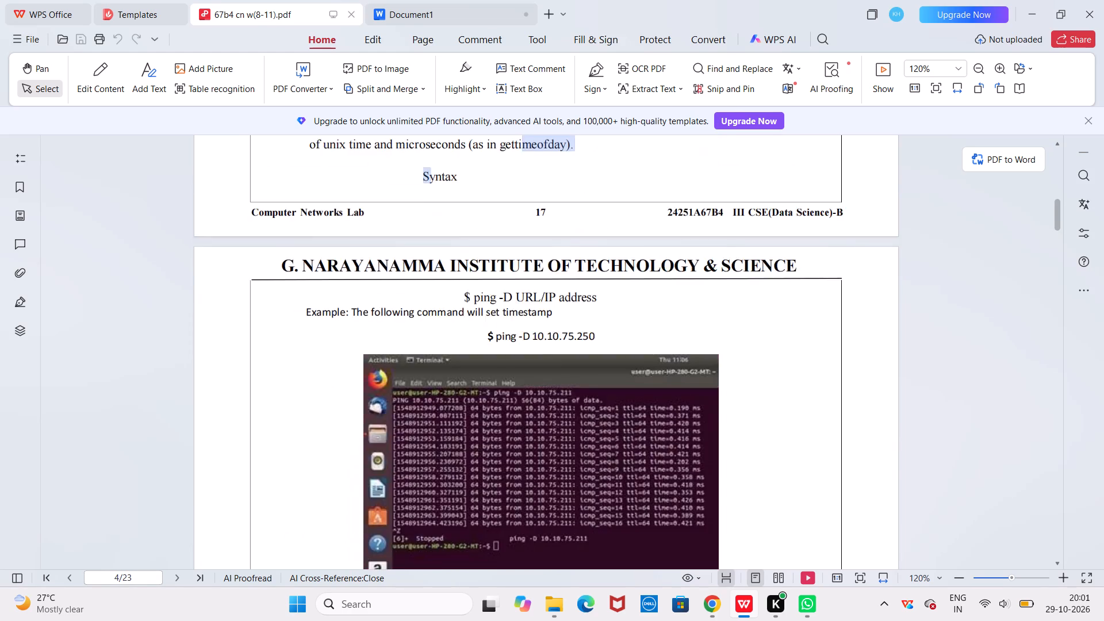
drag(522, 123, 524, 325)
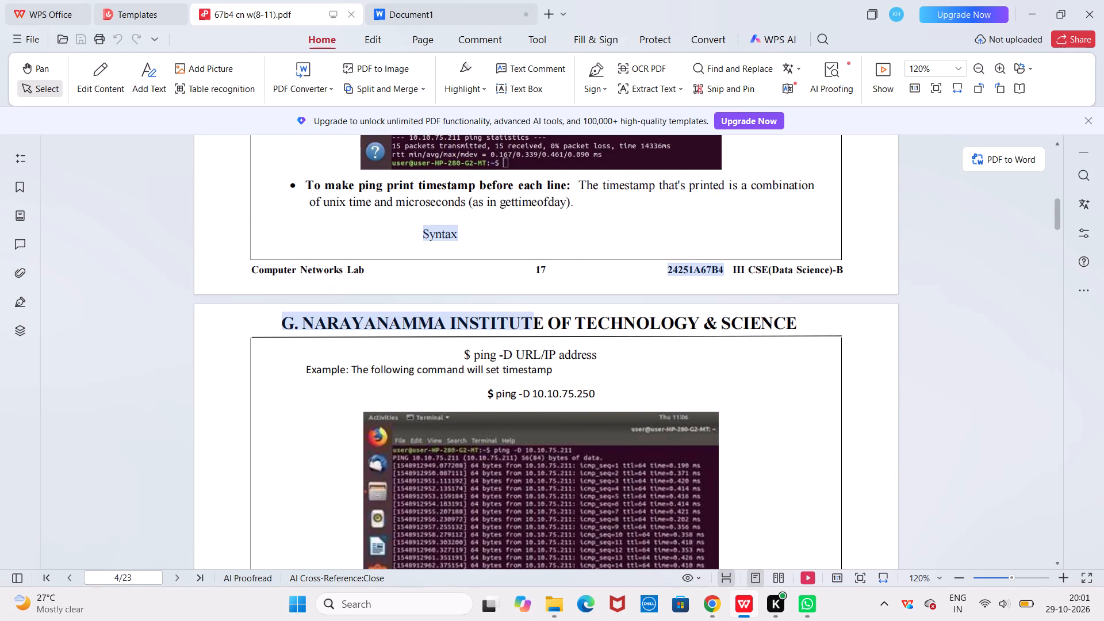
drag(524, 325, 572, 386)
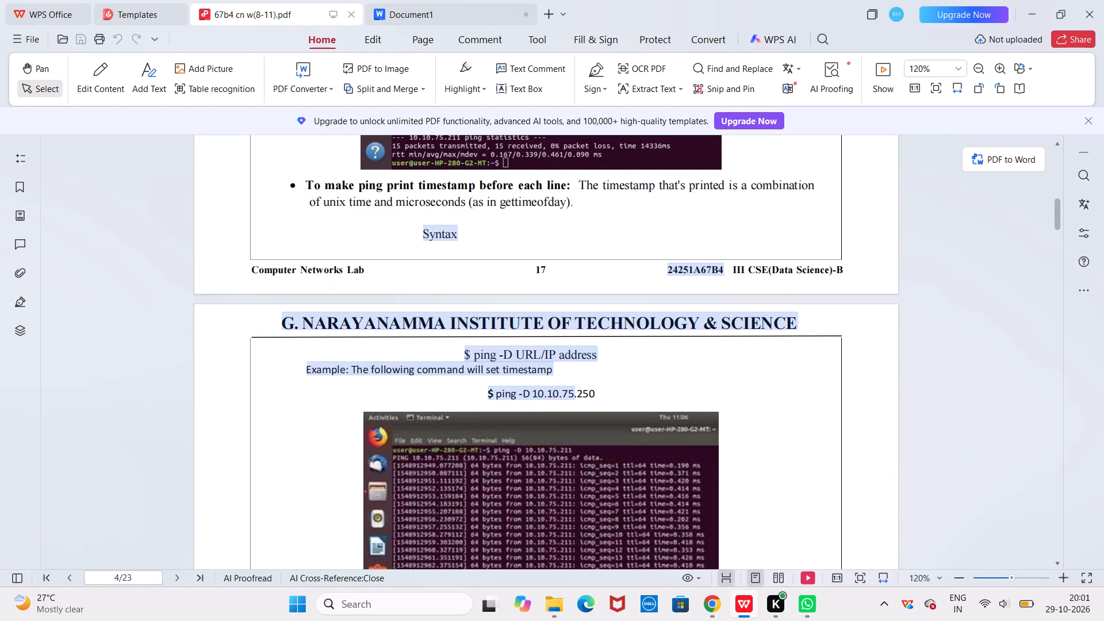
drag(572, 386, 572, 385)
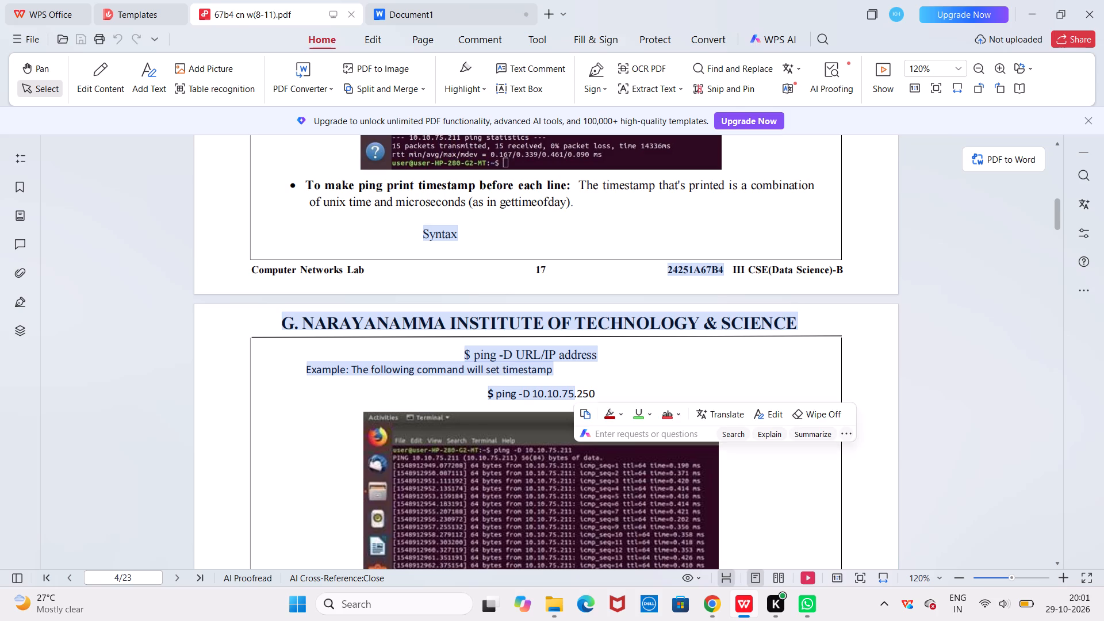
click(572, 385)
Copy the timestamp lines from "$ ping -D URL/IP address" through "$ ping -D 10.10.75.250" from the PDF beneath their subheading in Document1.
drag(462, 351, 542, 371)
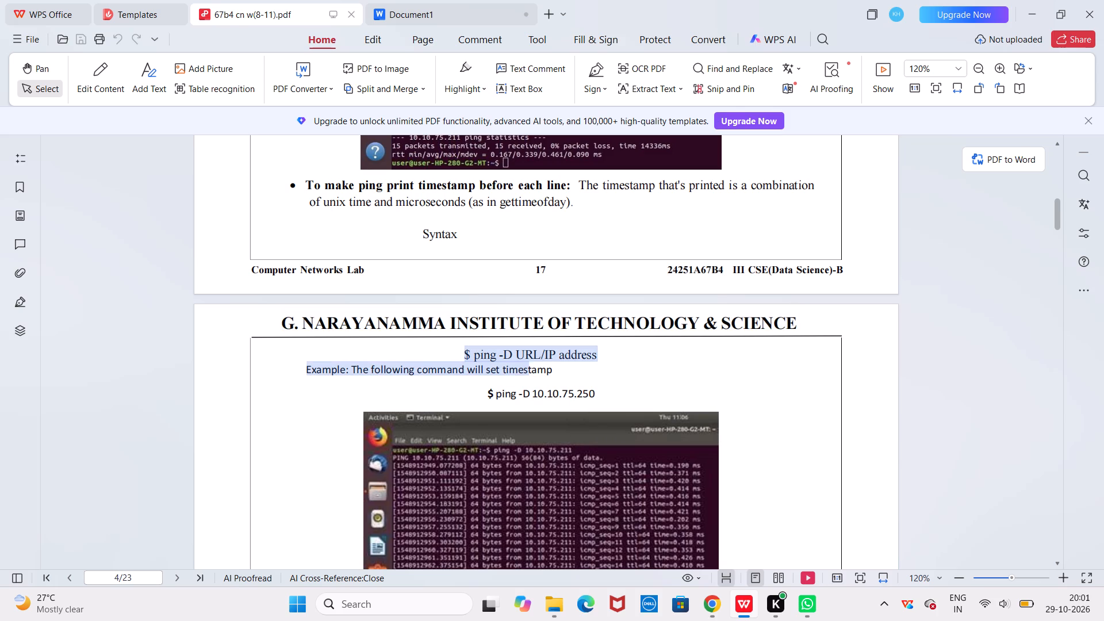
drag(542, 371, 603, 393)
key(ctrl+c)
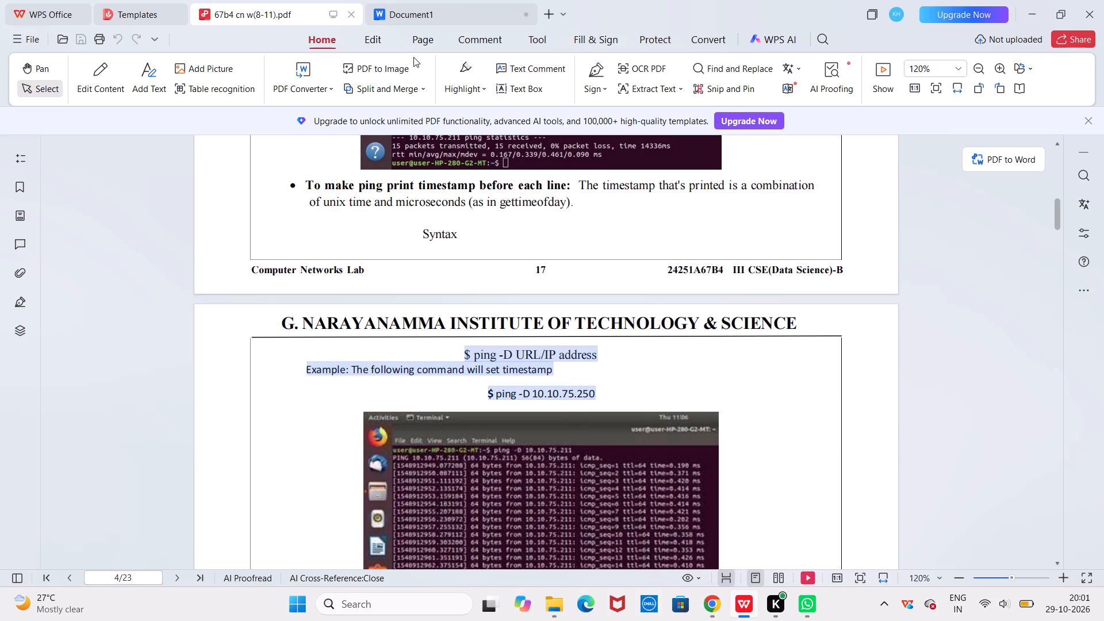
click(403, 13)
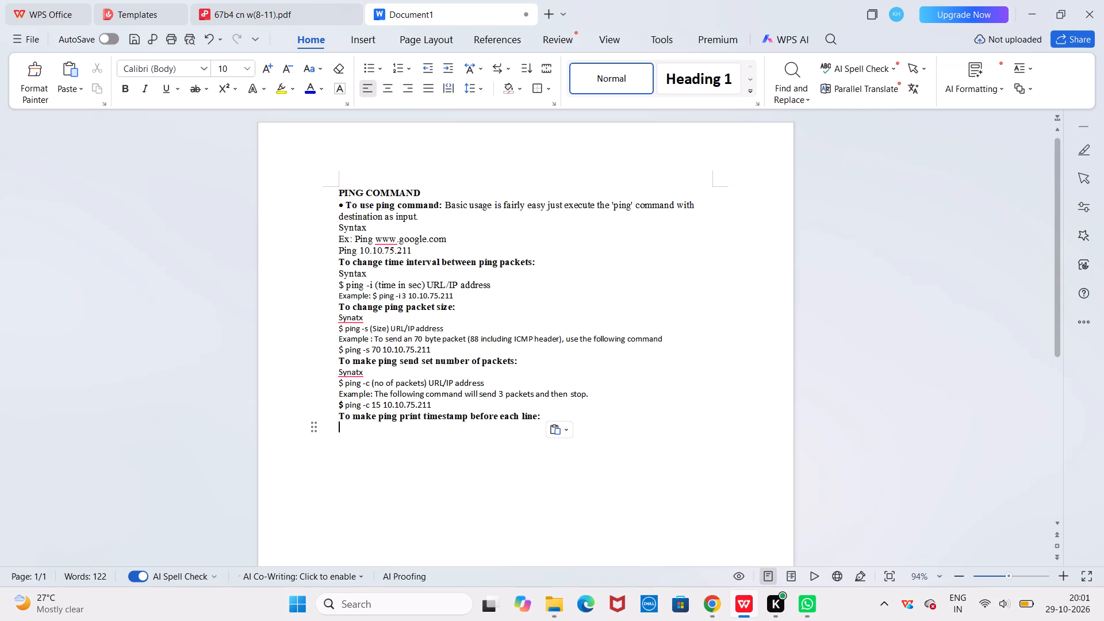
key(ctrl+v)
Copy the PDF subheading "To enable broadcast:" to the end of the notes in Document1.
click(293, 0)
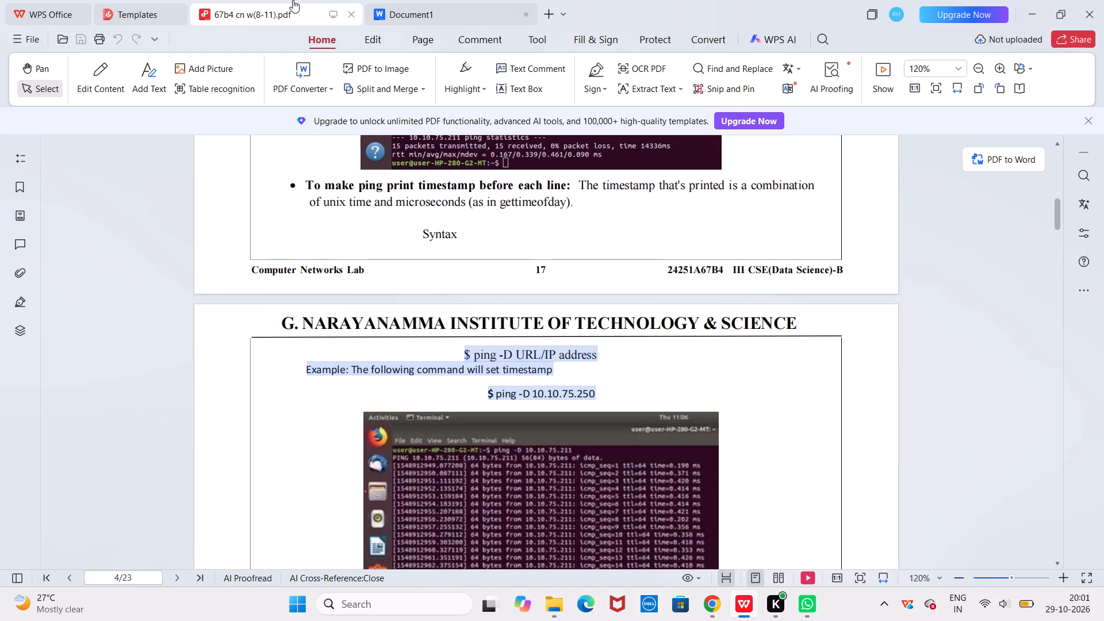
click(328, 424)
scroll(328, 424, down, 1)
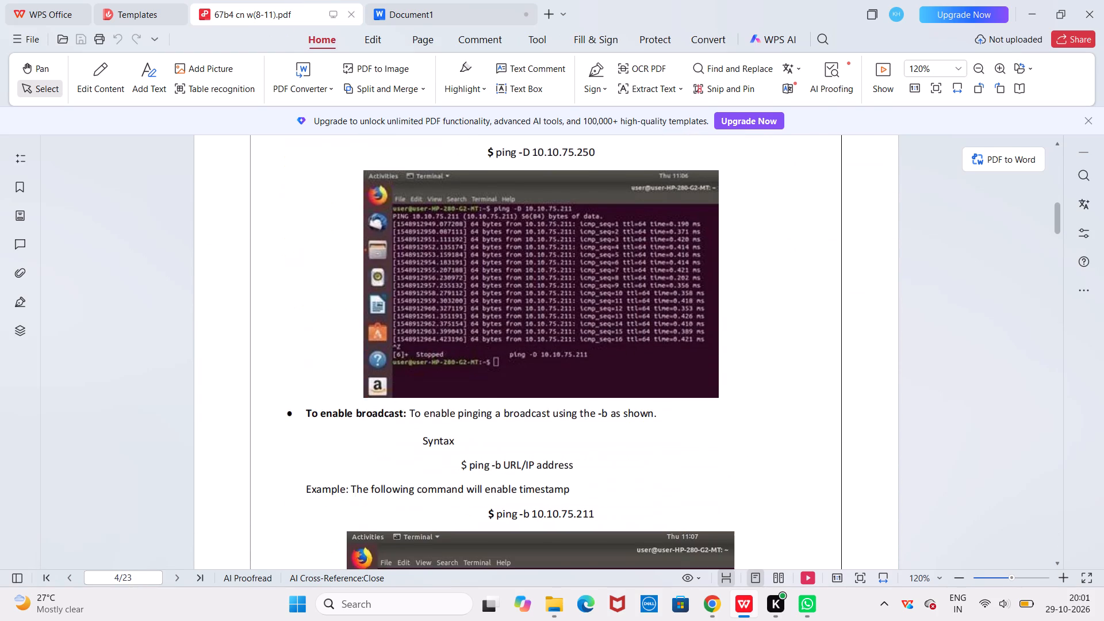
scroll(328, 424, down, 1)
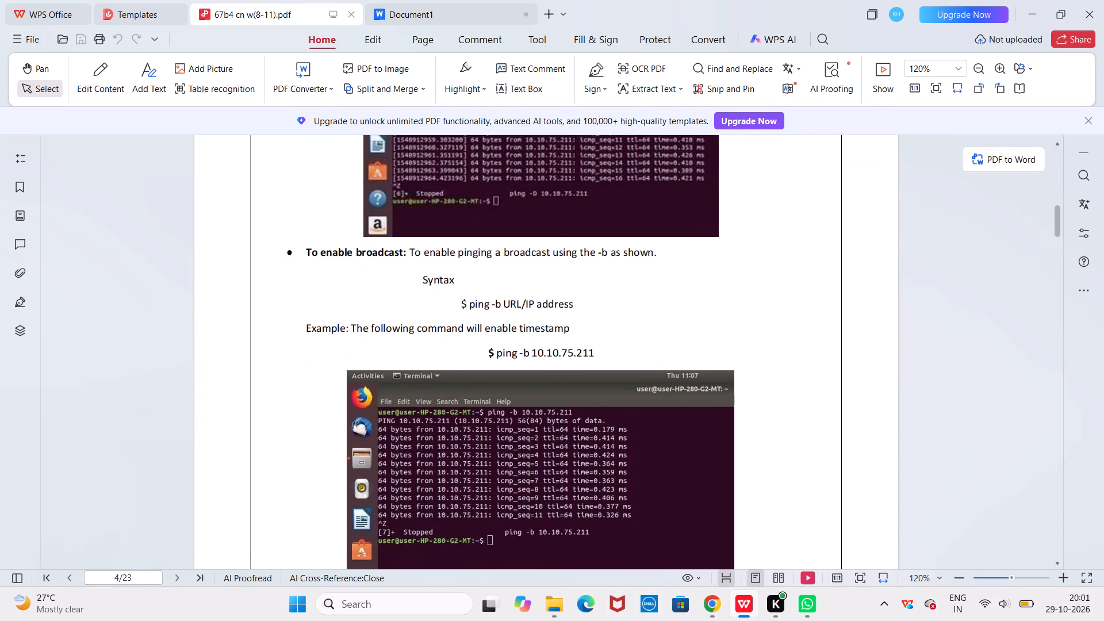
drag(307, 256, 414, 260)
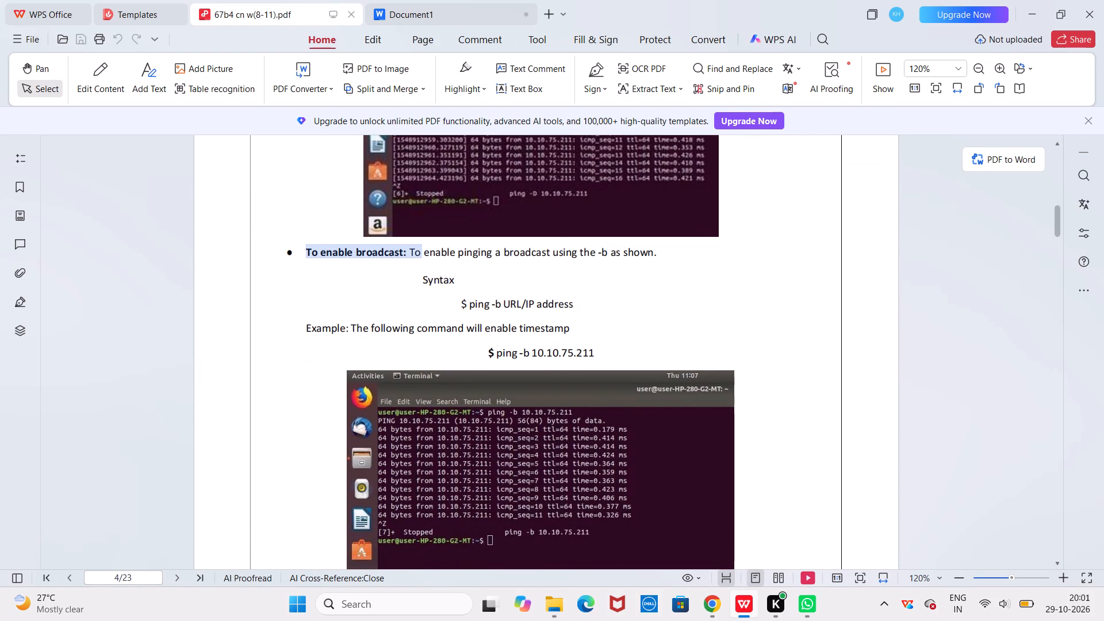
drag(414, 260, 406, 260)
key(ctrl+c)
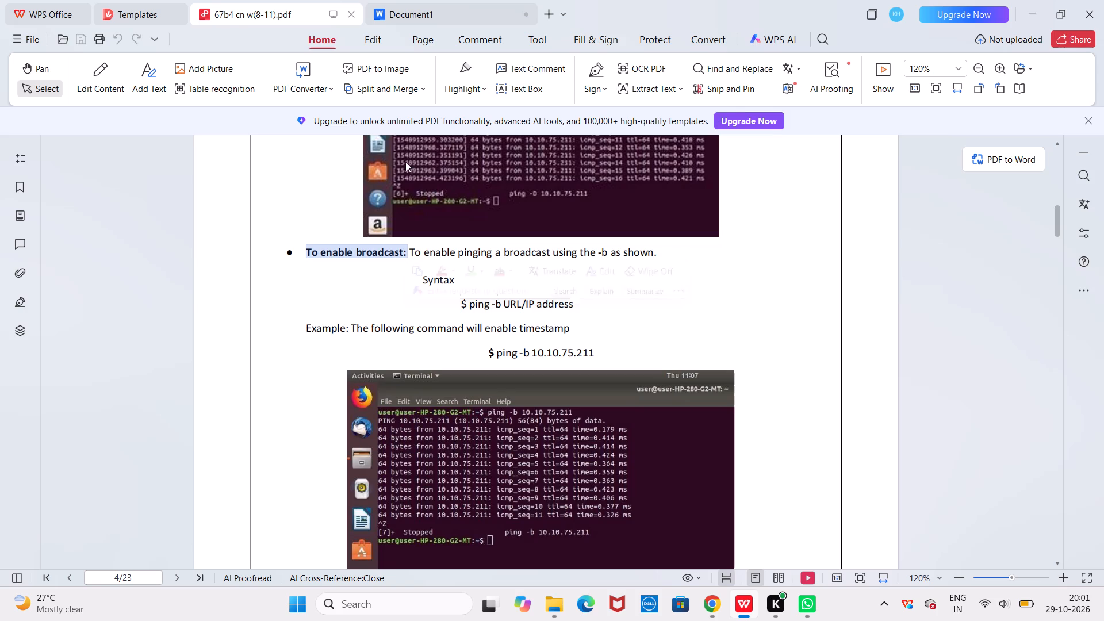
click(408, 20)
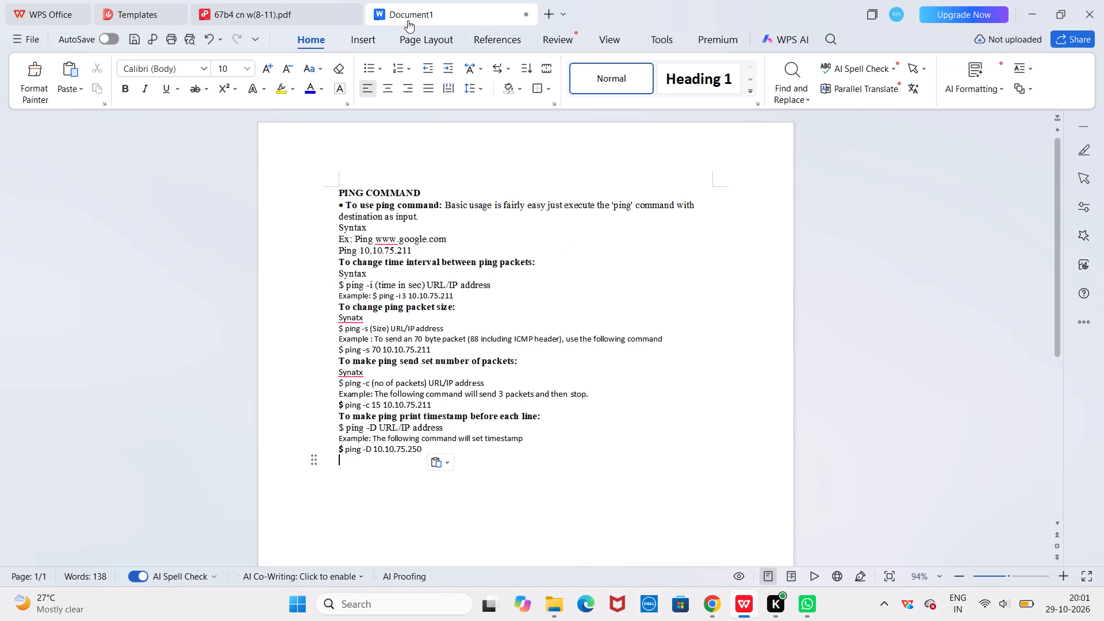
key(ctrl+v)
Copy the broadcast section's lines from "Syntax" through "$ ping -b 10.10.75.211" from the PDF beneath their subheading in Document1.
click(323, 5)
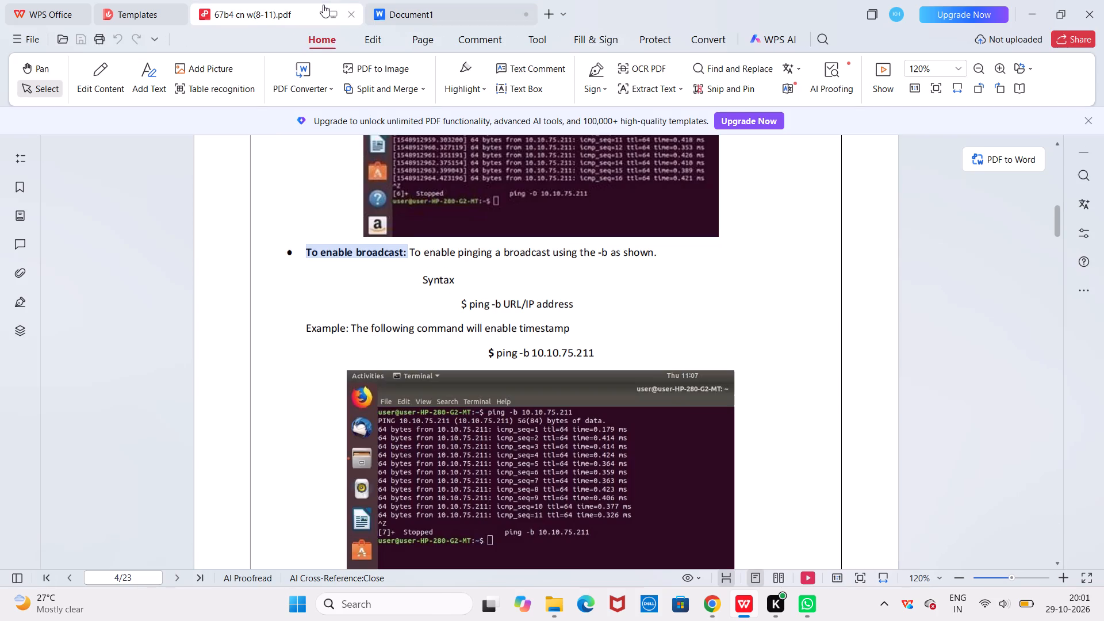
drag(424, 281, 591, 346)
key(ctrl+c)
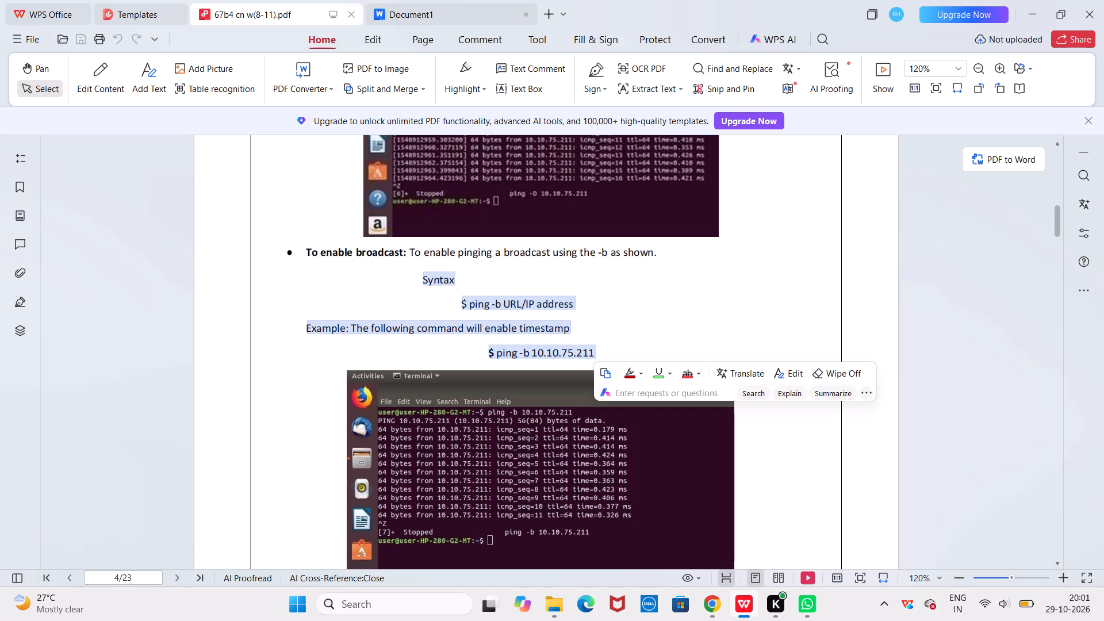
click(445, 0)
key(ctrl+v)
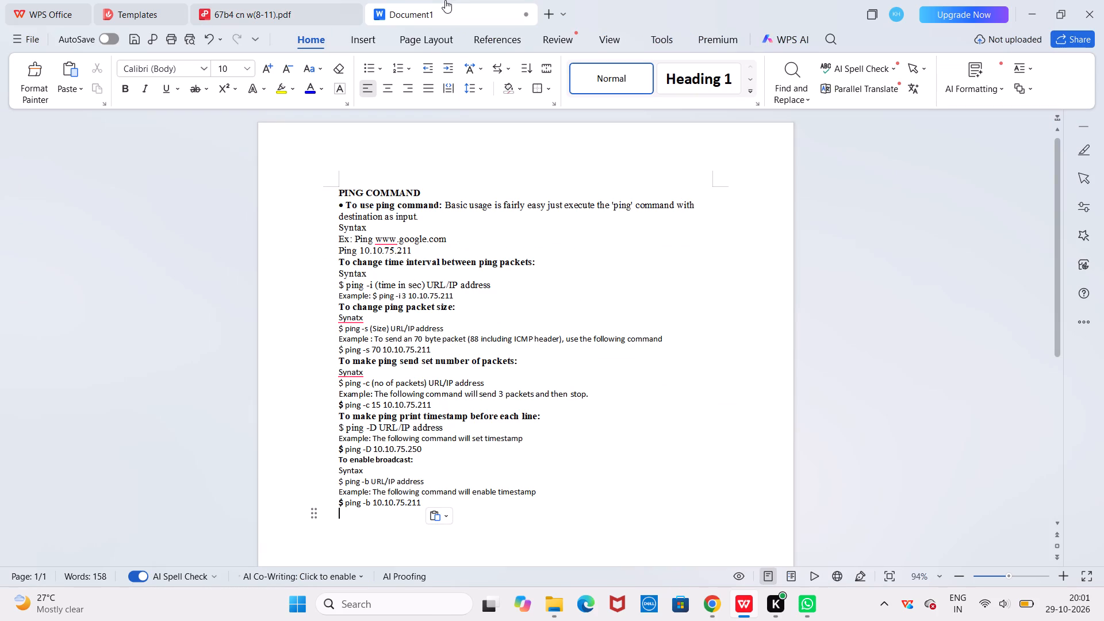
Copy the PDF subheading "To limit the number of network hops:" to the end of the notes in Document1.
click(302, 1)
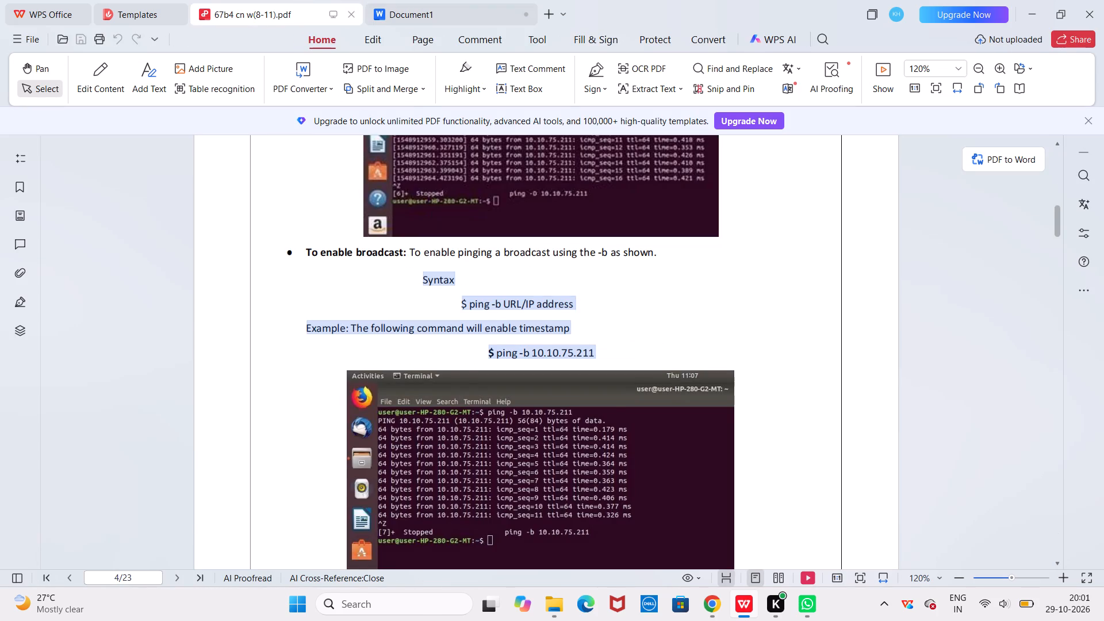
scroll(454, 258, down, 1)
click(309, 333)
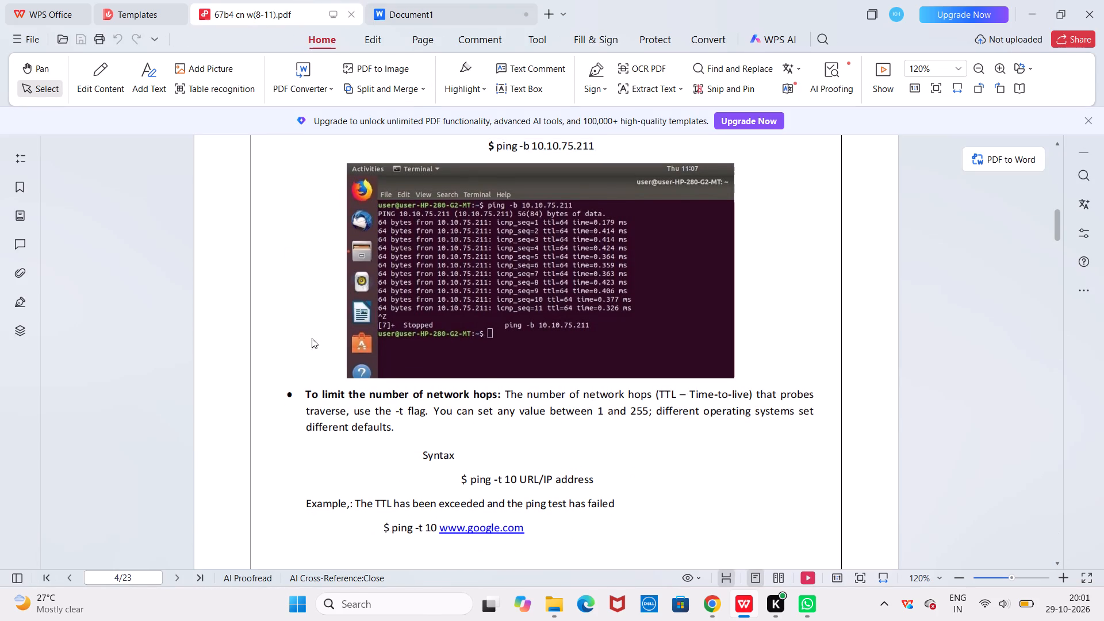
scroll(331, 376, down, 1)
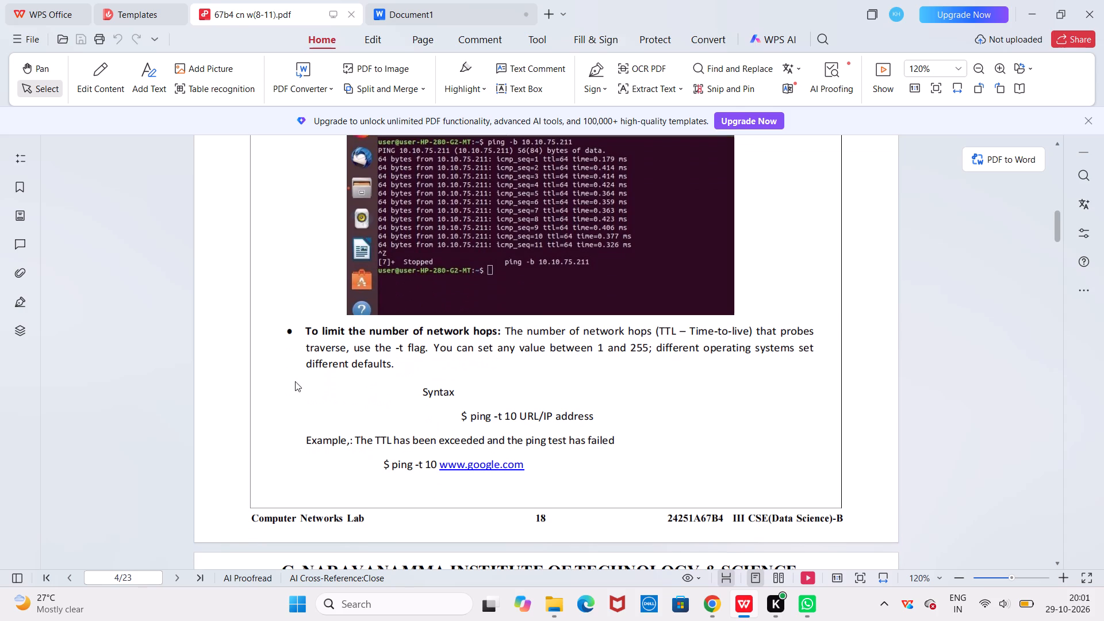
drag(308, 331, 466, 347)
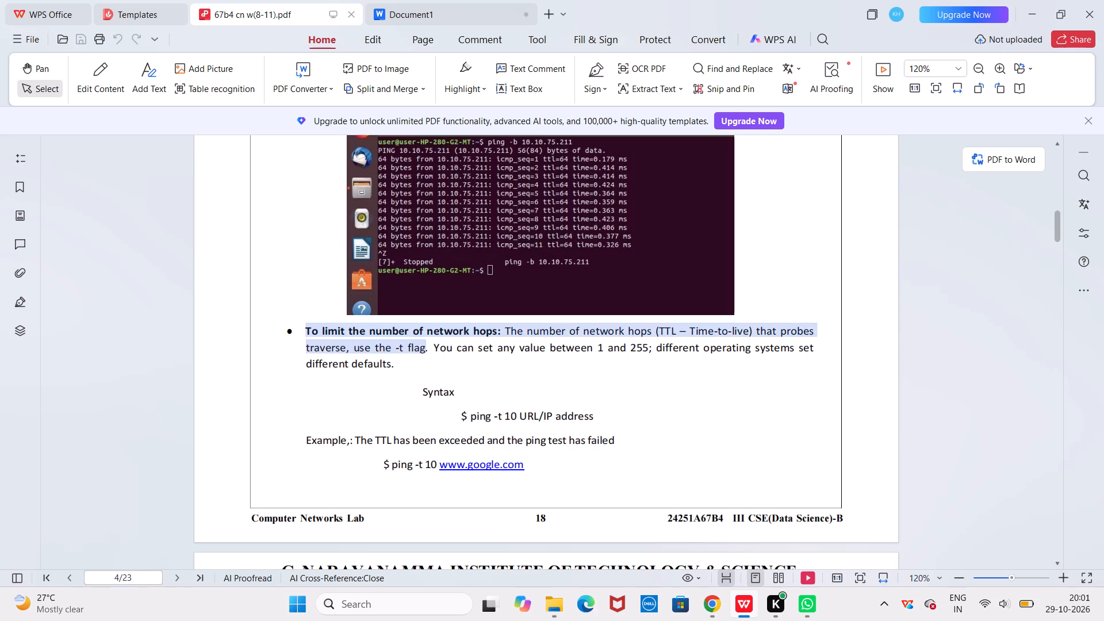
drag(466, 347, 503, 335)
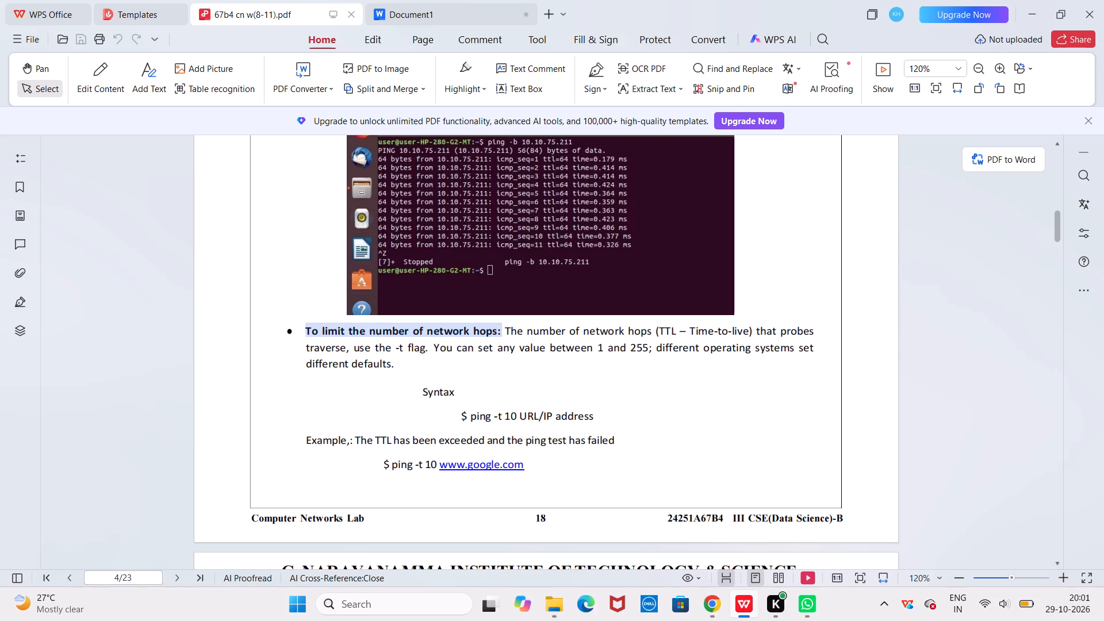
key(ctrl+c)
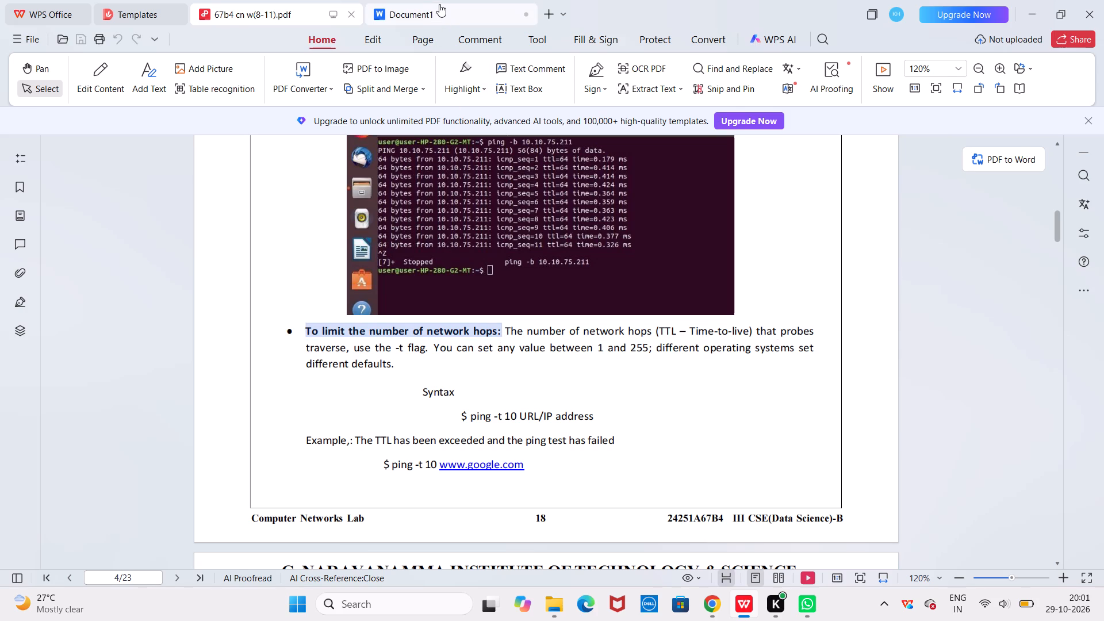
click(439, 4)
key(ctrl+v)
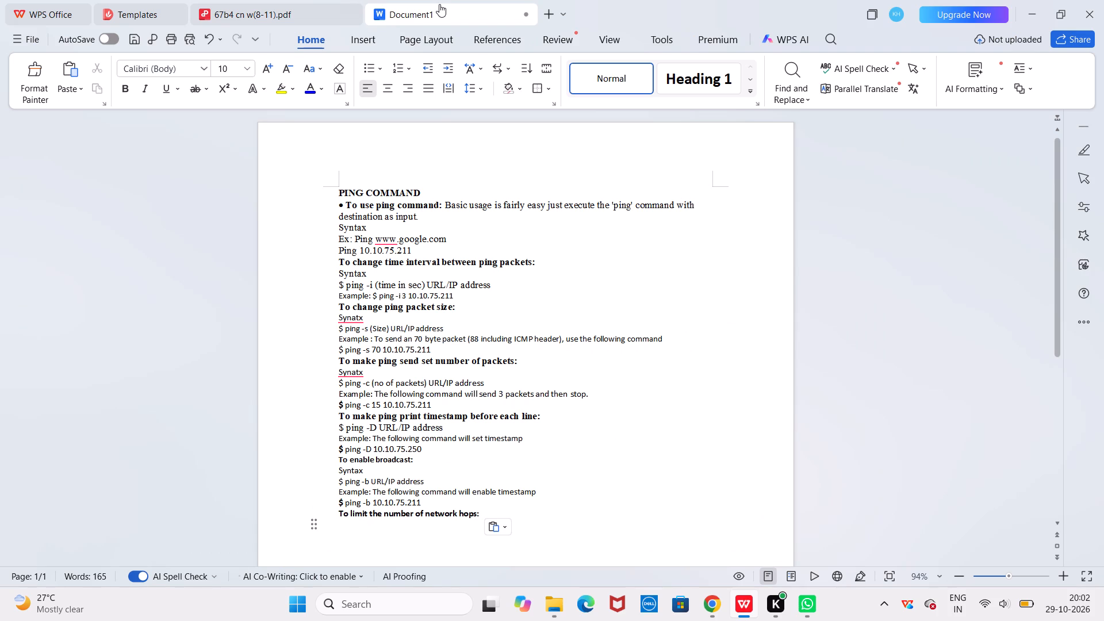
click(312, 8)
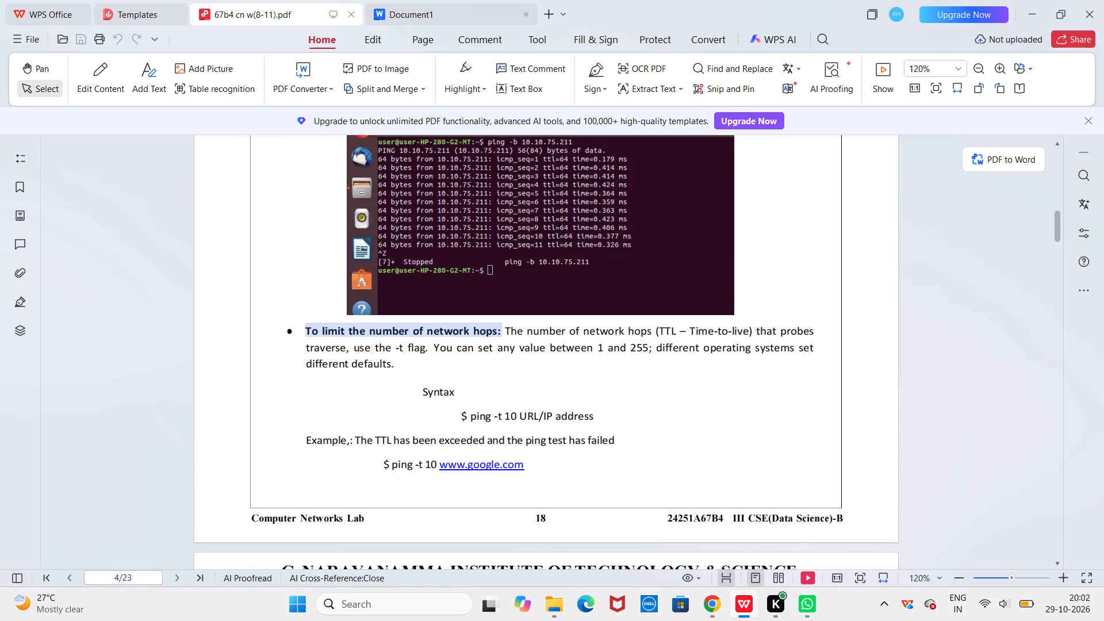
drag(423, 393, 538, 464)
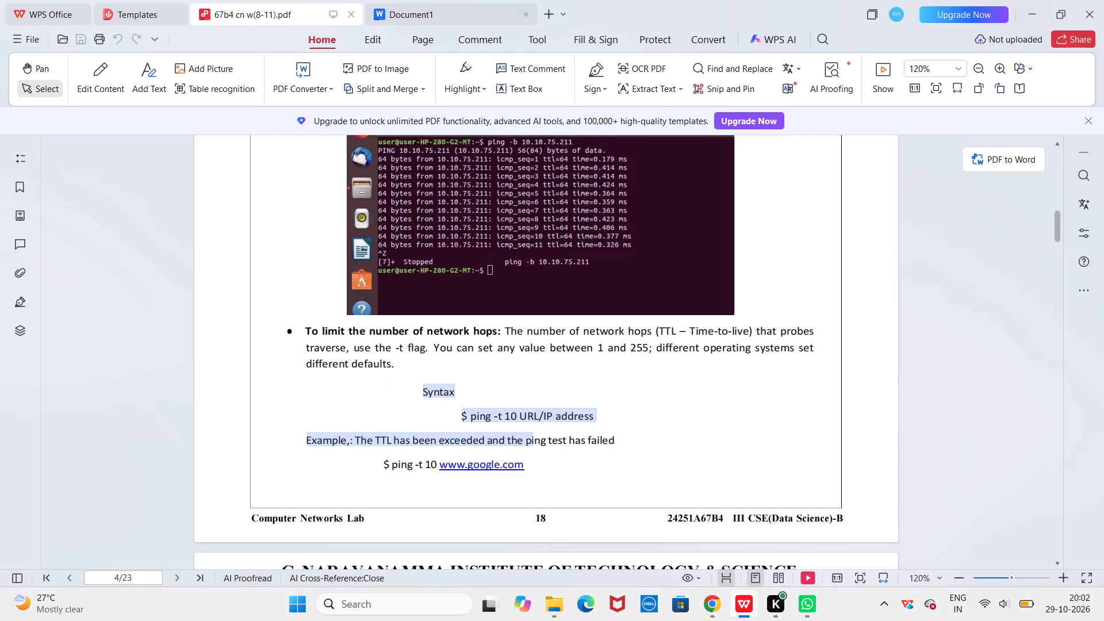
drag(538, 464, 515, 482)
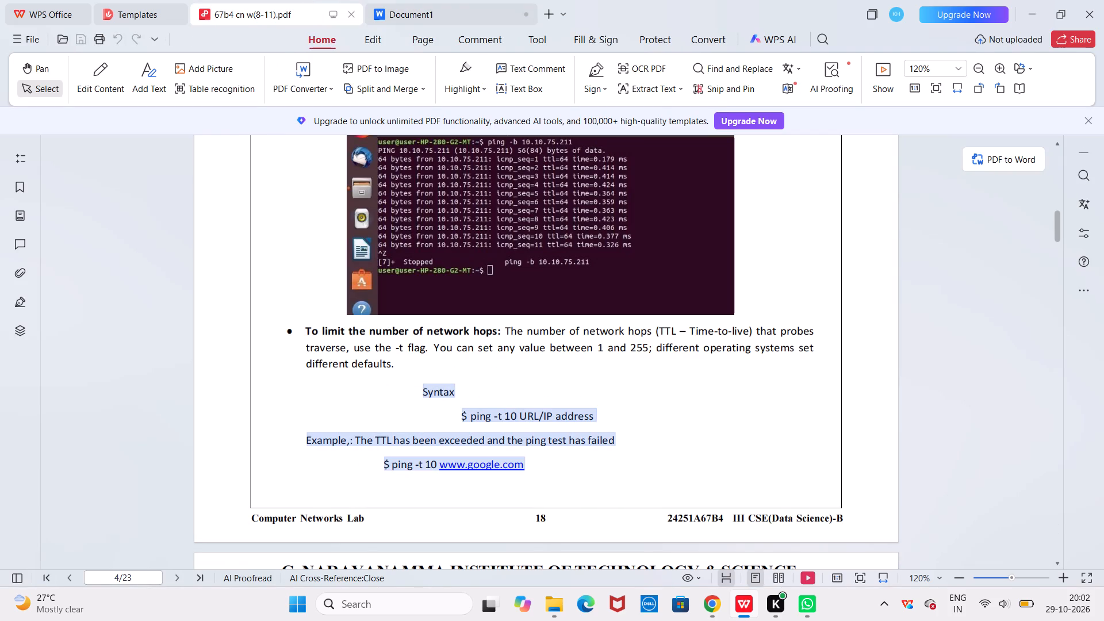
drag(515, 482, 515, 482)
key(ctrl+c)
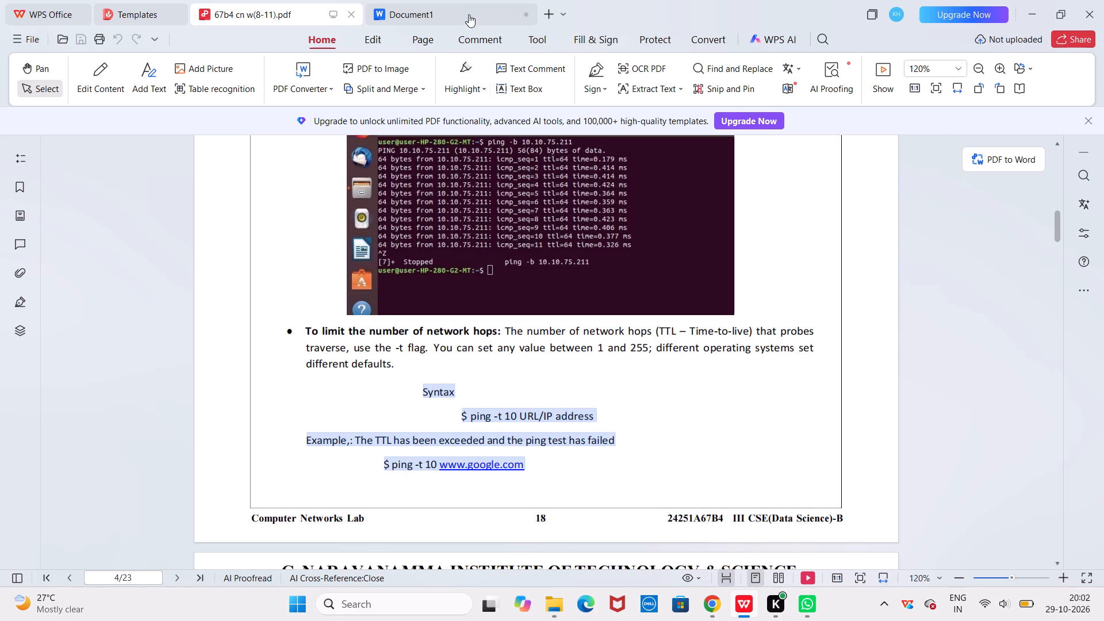
click(466, 2)
key(ctrl+v)
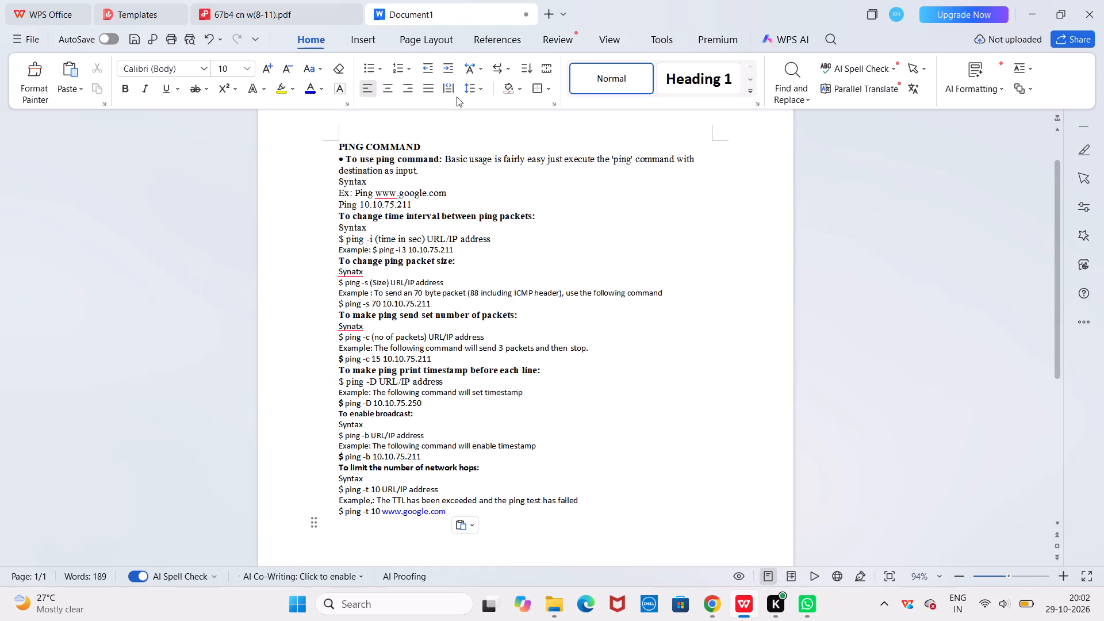
Copy the PDF subheading "Flooding the Network:" to the end of the notes in Document1.
click(315, 0)
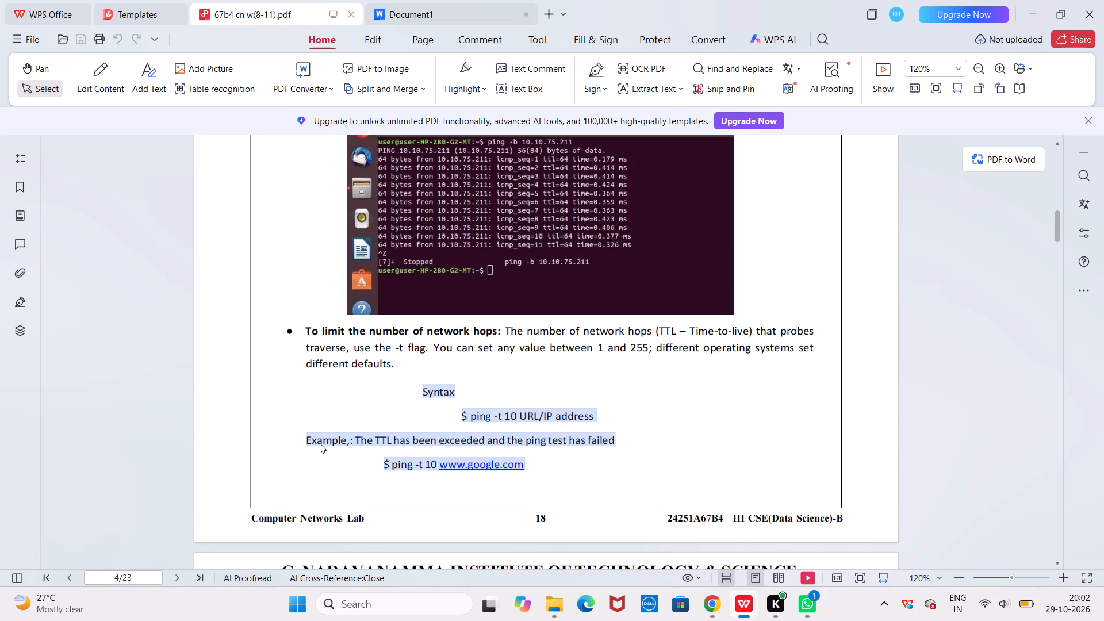
click(320, 443)
scroll(320, 443, down, 2)
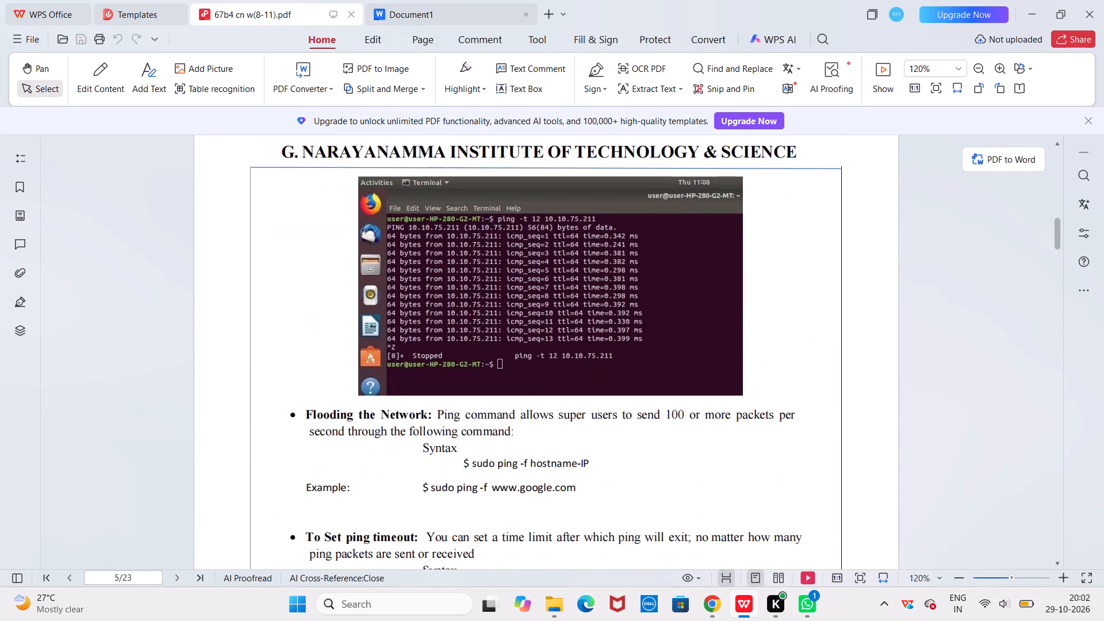
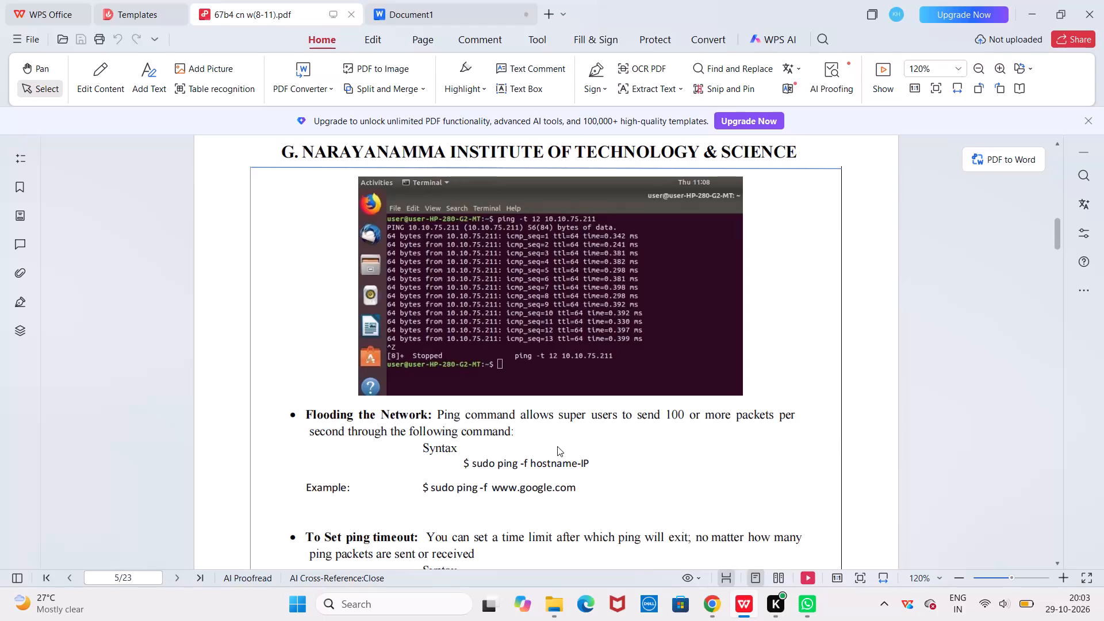
Look through the PDF's remaining ping options after "Flooding the Network:", on to the TRACERT/TRACEROUTE section.
scroll(557, 446, down, 1)
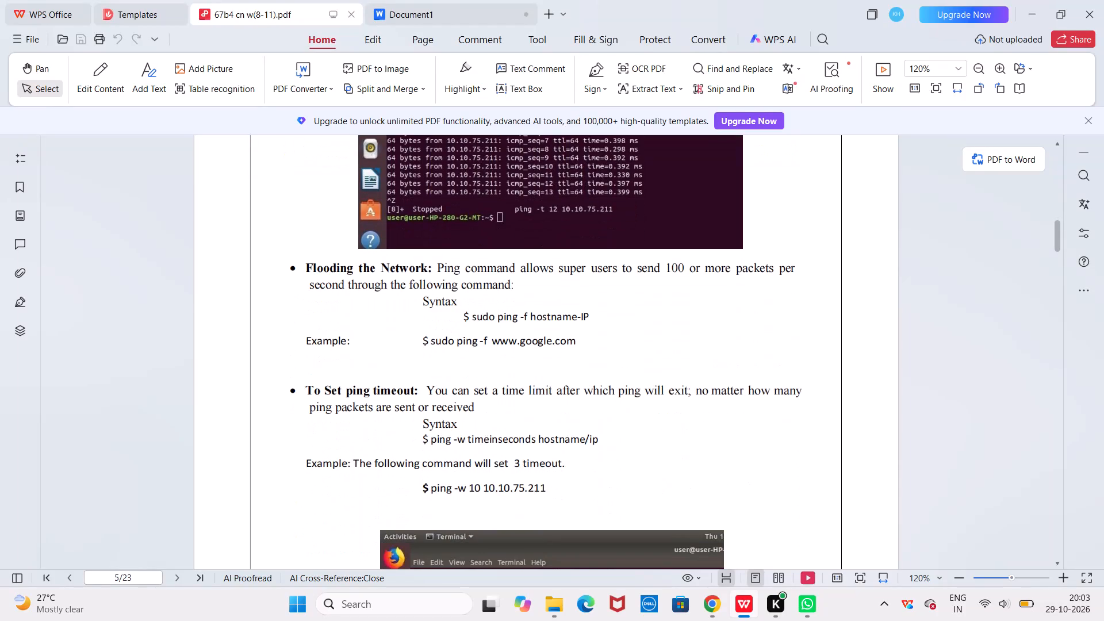
scroll(557, 446, down, 2)
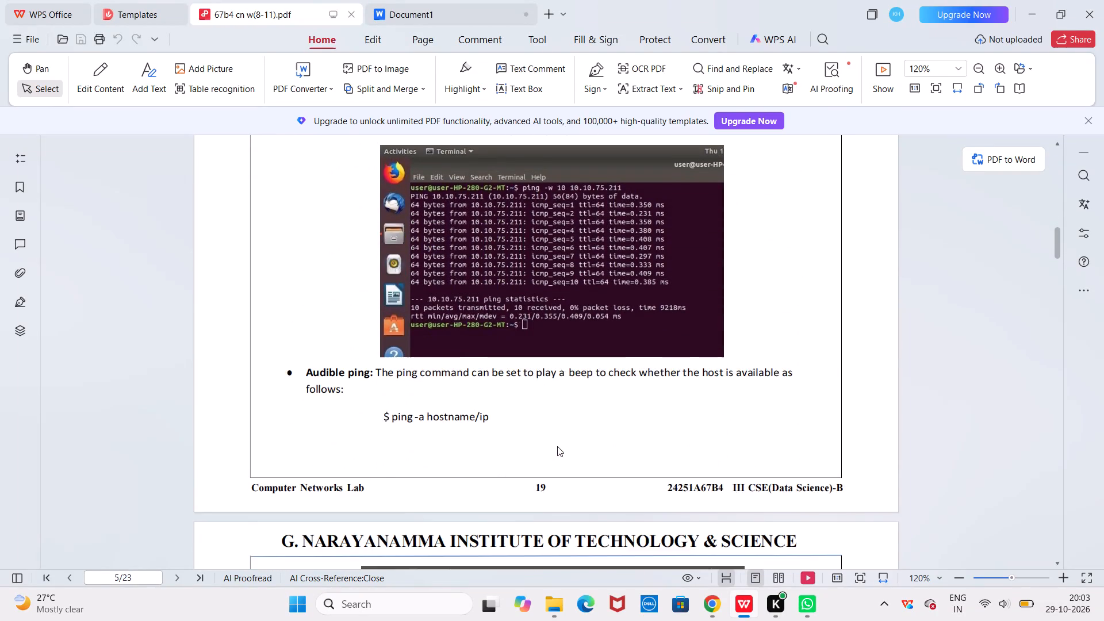
scroll(557, 446, down, 2)
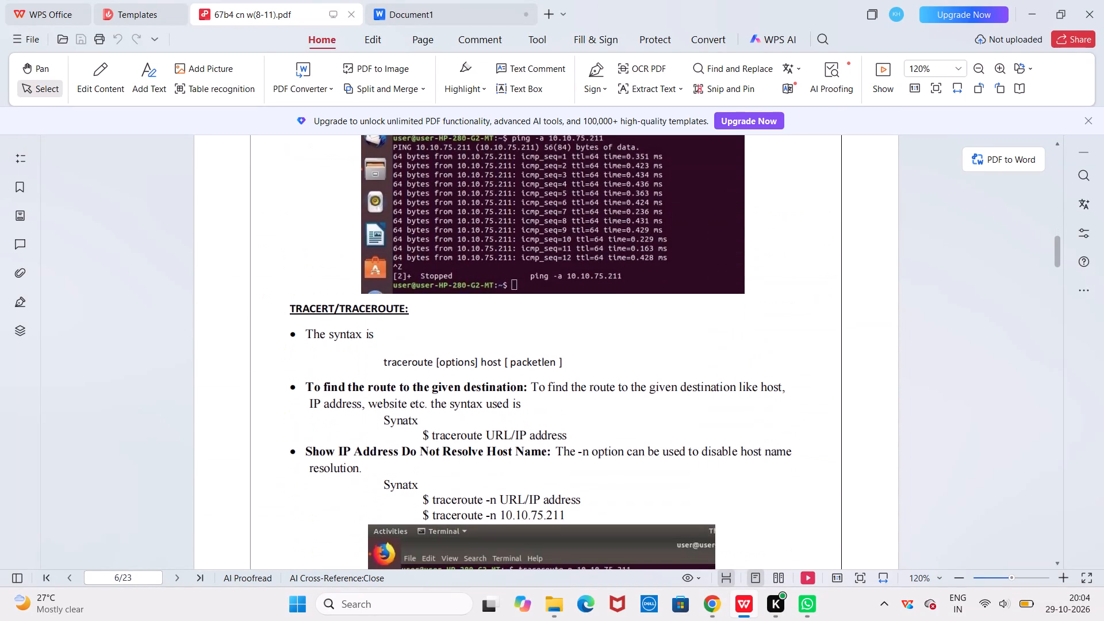
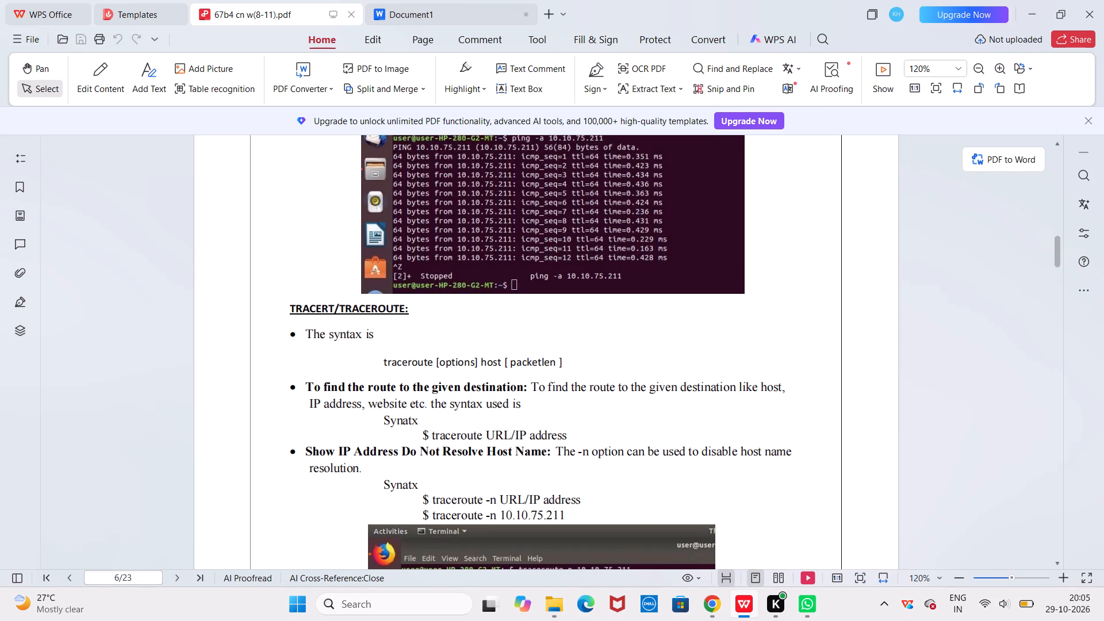
Copy the "TRACERT/TRACEROUTE:" heading and its general syntax, "traceroute [options] host [ packetlen ]", from the PDF to the end of Document1.
drag(290, 307, 569, 365)
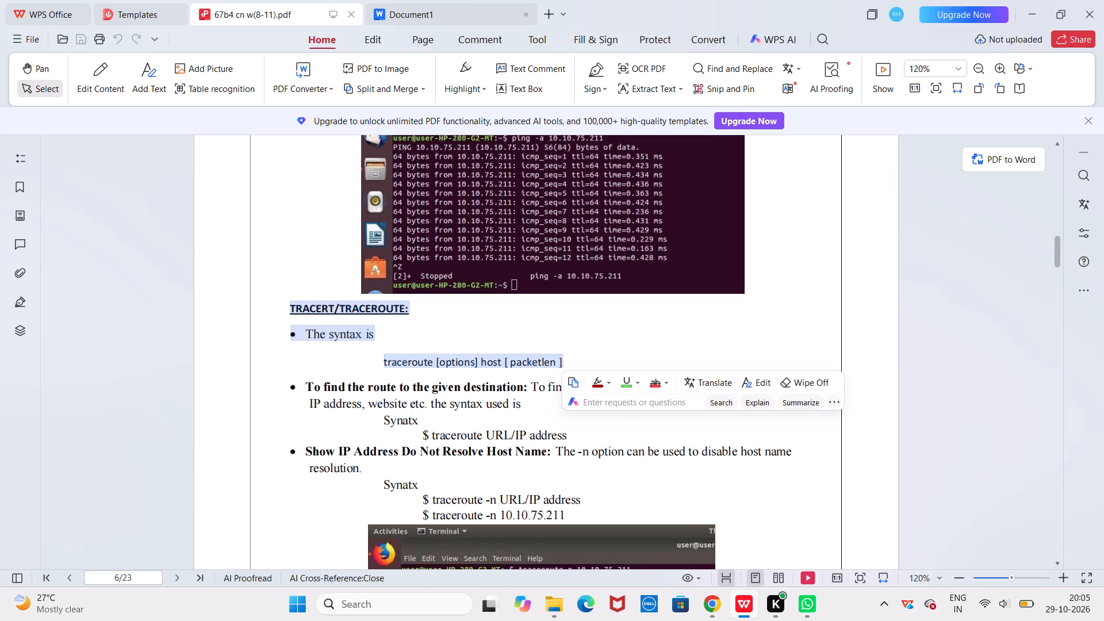
key(ctrl+c)
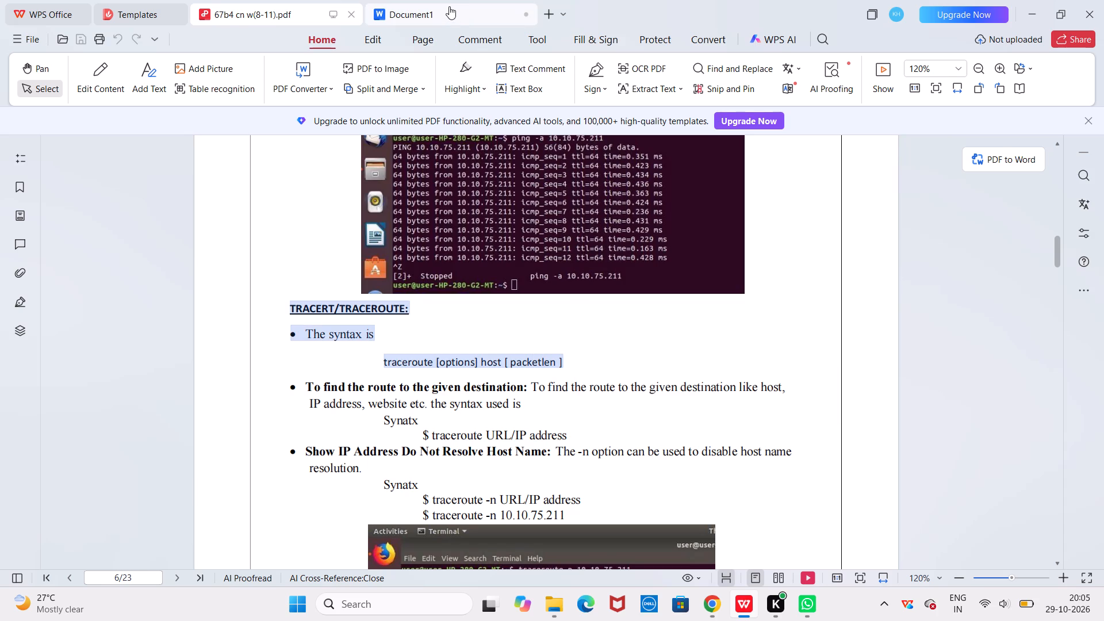
click(449, 6)
key(ctrl+v)
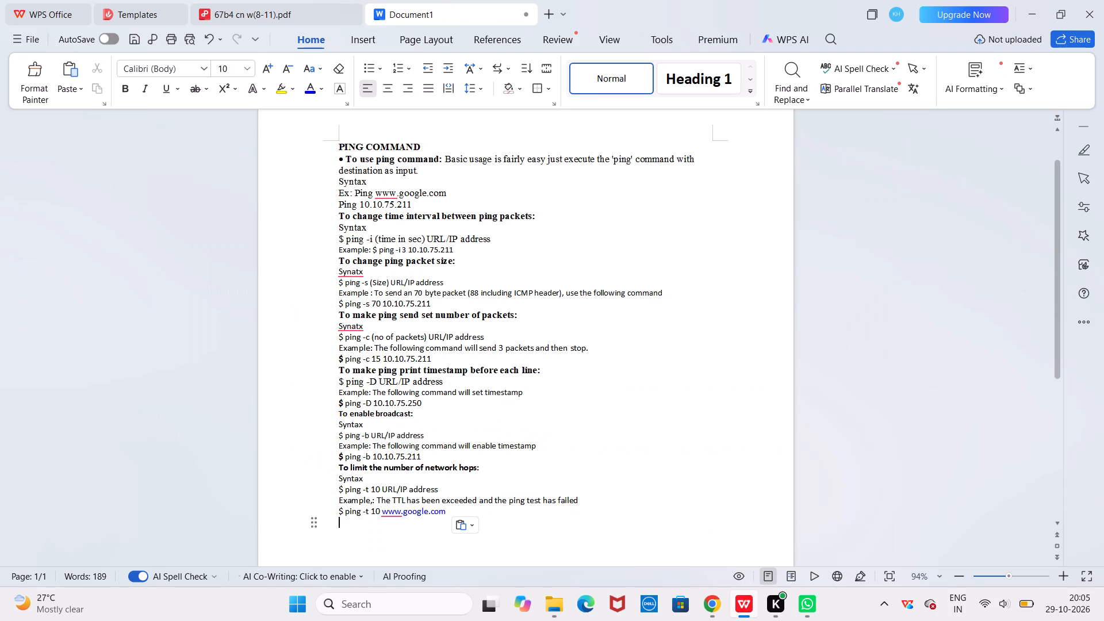
Copy the heading "To find the route to the given destination:" from the PDF and paste it below the traceroute syntax in Document1.
click(274, 11)
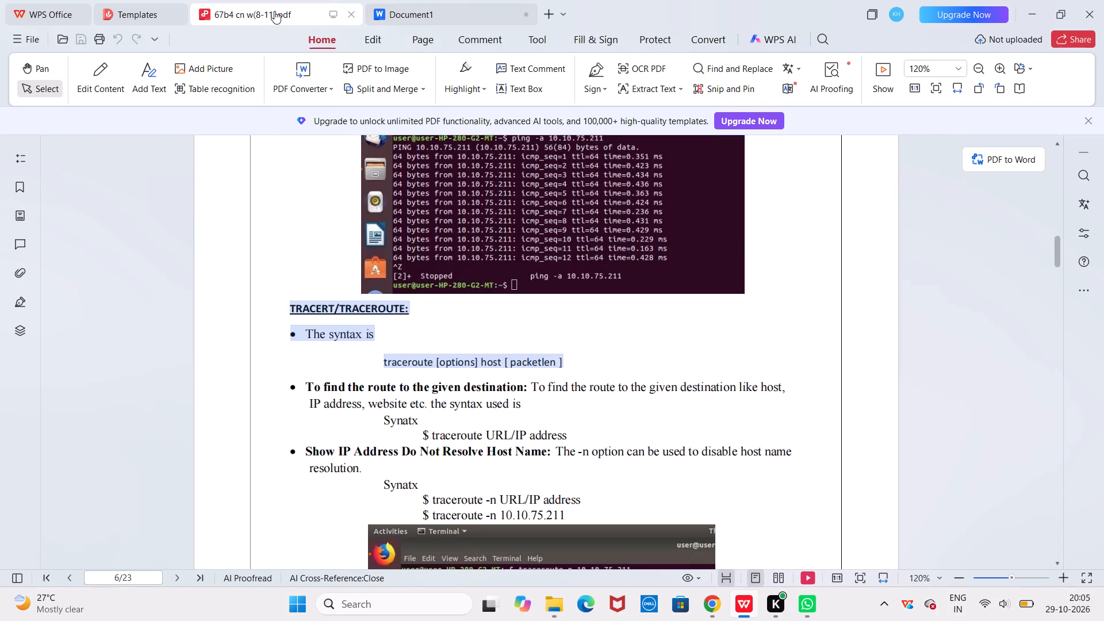
click(253, 370)
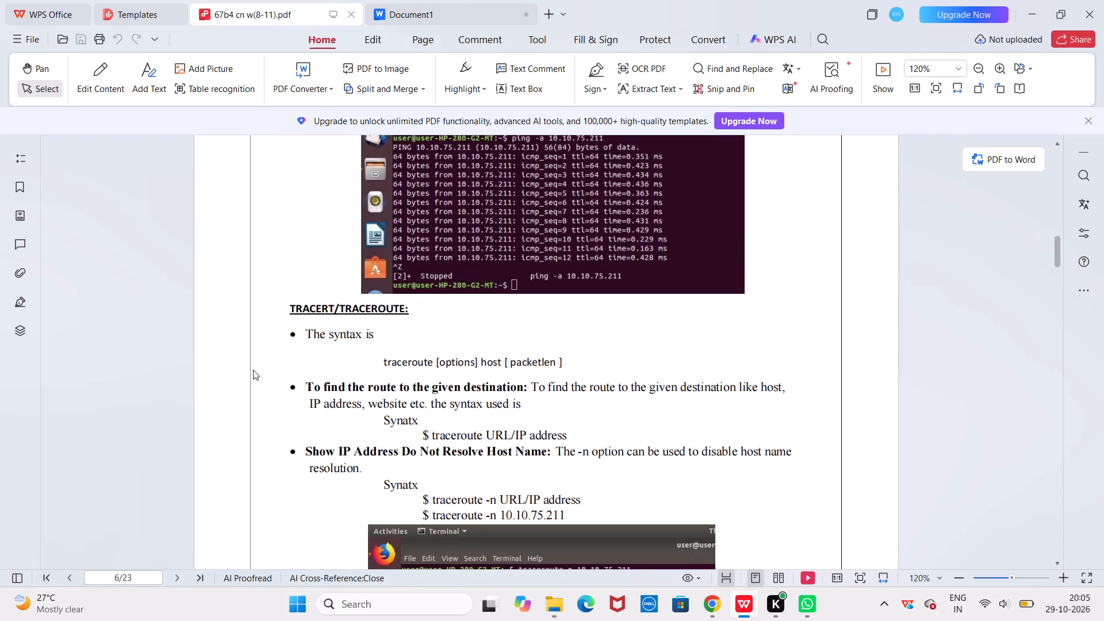
scroll(253, 370, down, 2)
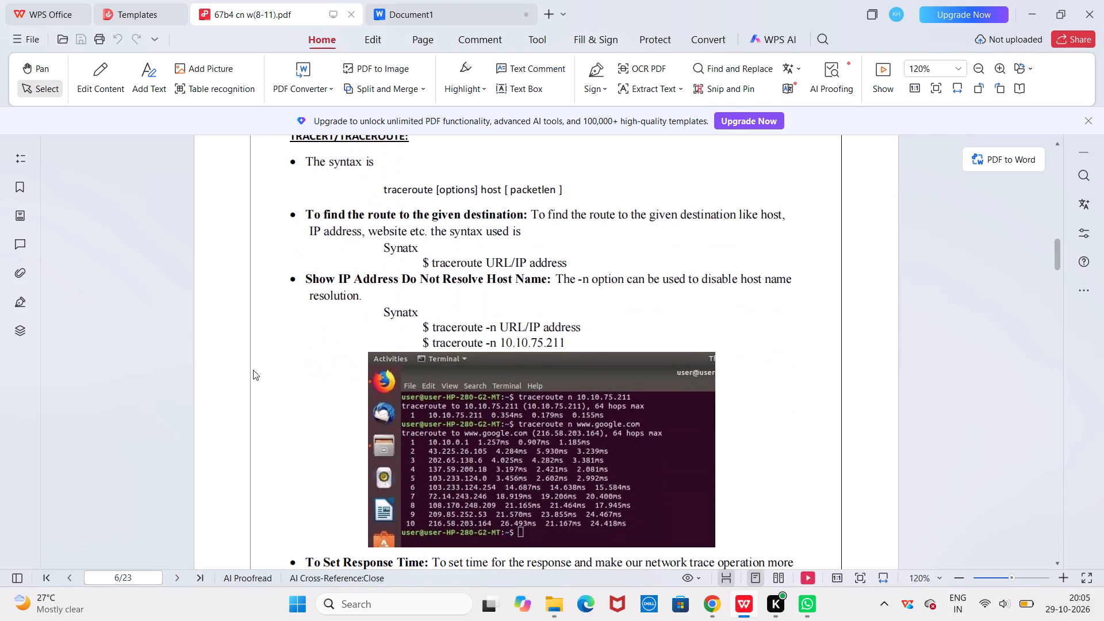
drag(305, 209, 421, 203)
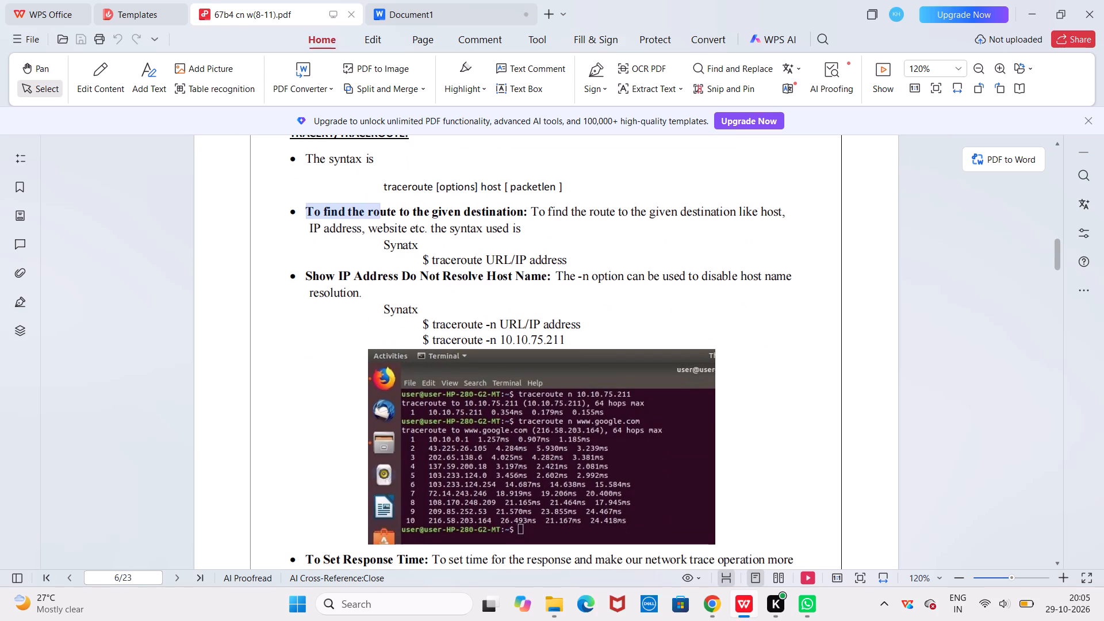
drag(421, 203, 527, 213)
key(ctrl+c)
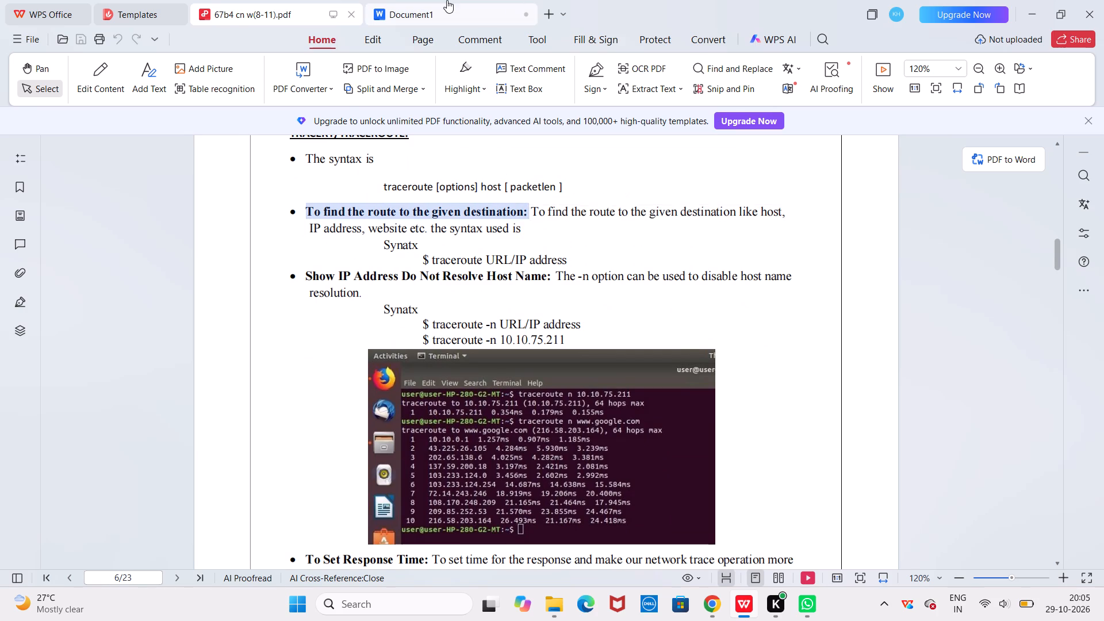
click(447, 0)
key(ctrl+v)
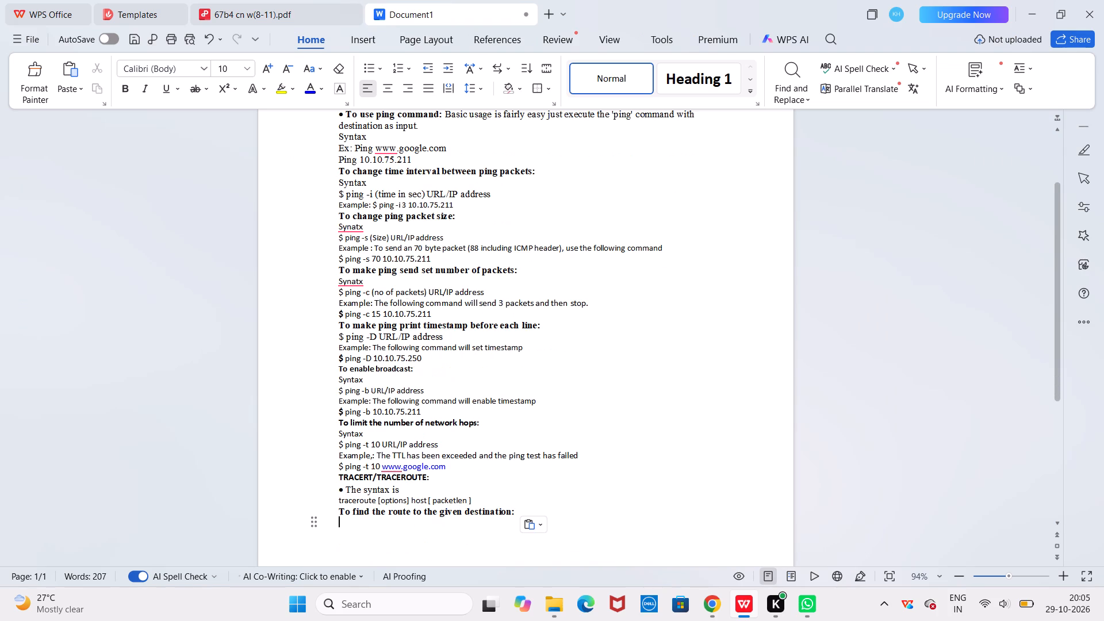
Copy the "Synatx" label and "$ traceroute URL/IP address" line from the PDF and paste them under the route-to-destination heading in Document1.
click(258, 0)
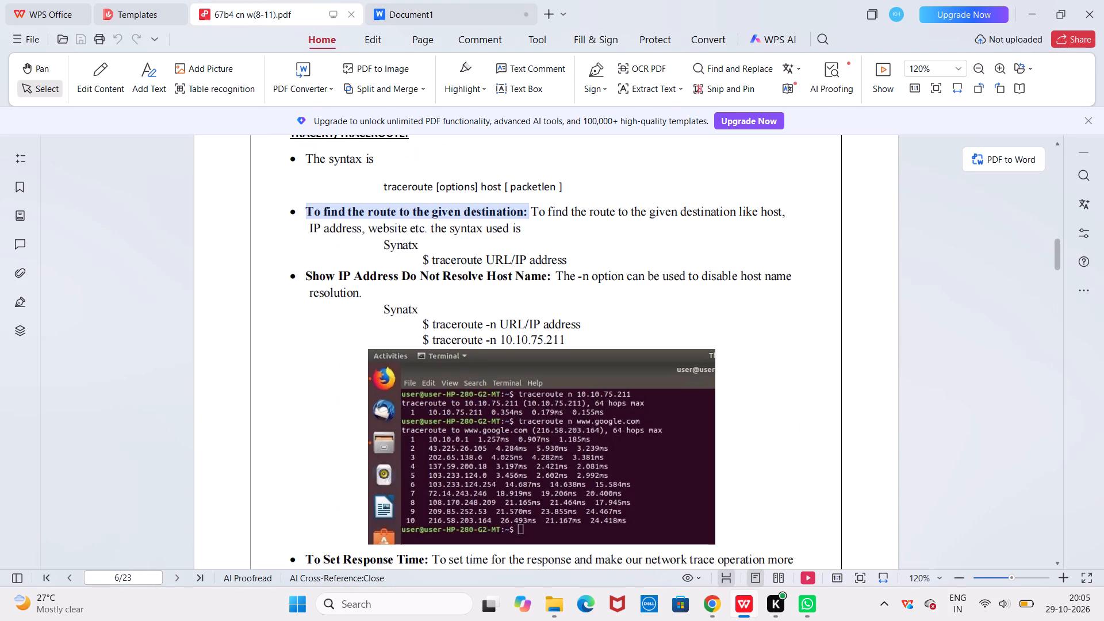
drag(383, 246, 527, 262)
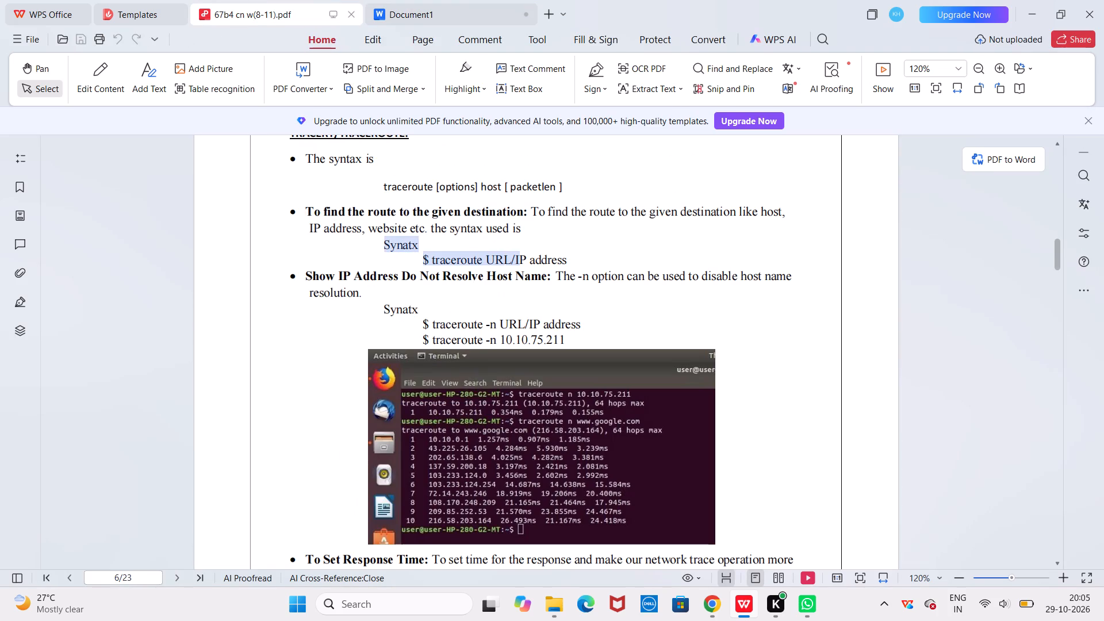
drag(527, 262, 563, 259)
key(ctrl+c)
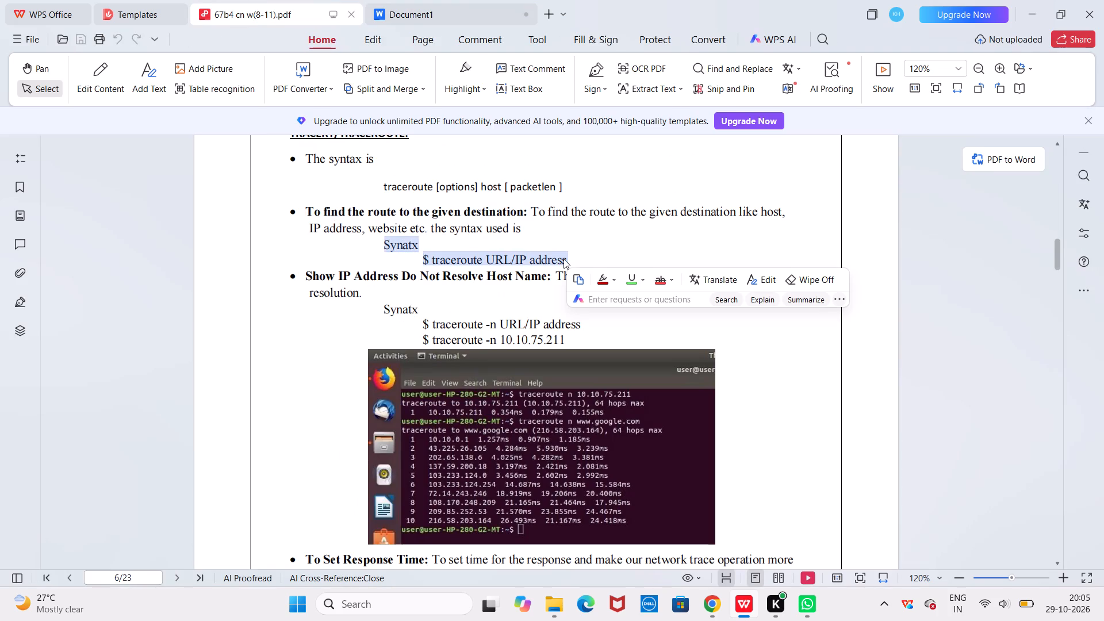
click(428, 0)
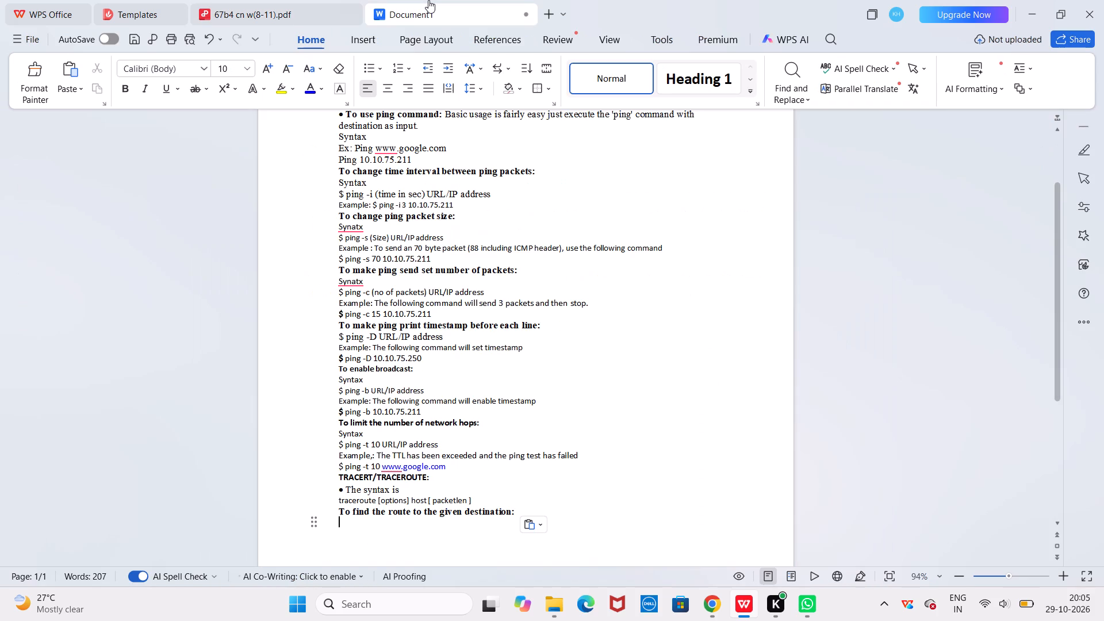
key(ctrl+v)
Copy the heading "Show IP Address Do Not Resolve Host Name:" from the PDF and paste it at the end of Document1.
click(283, 0)
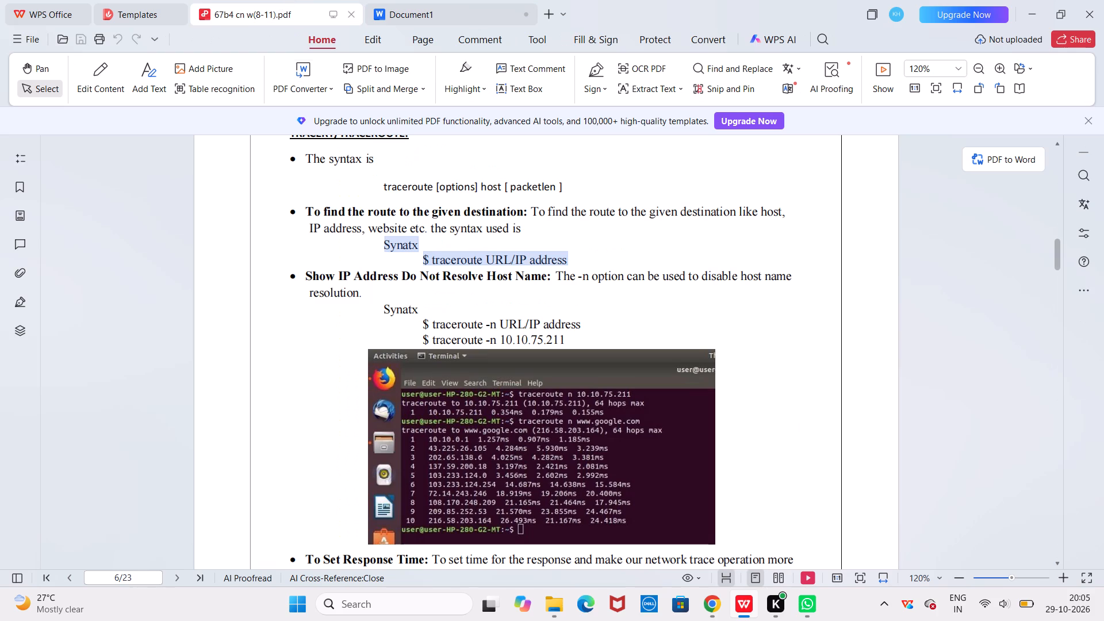
drag(308, 278, 458, 273)
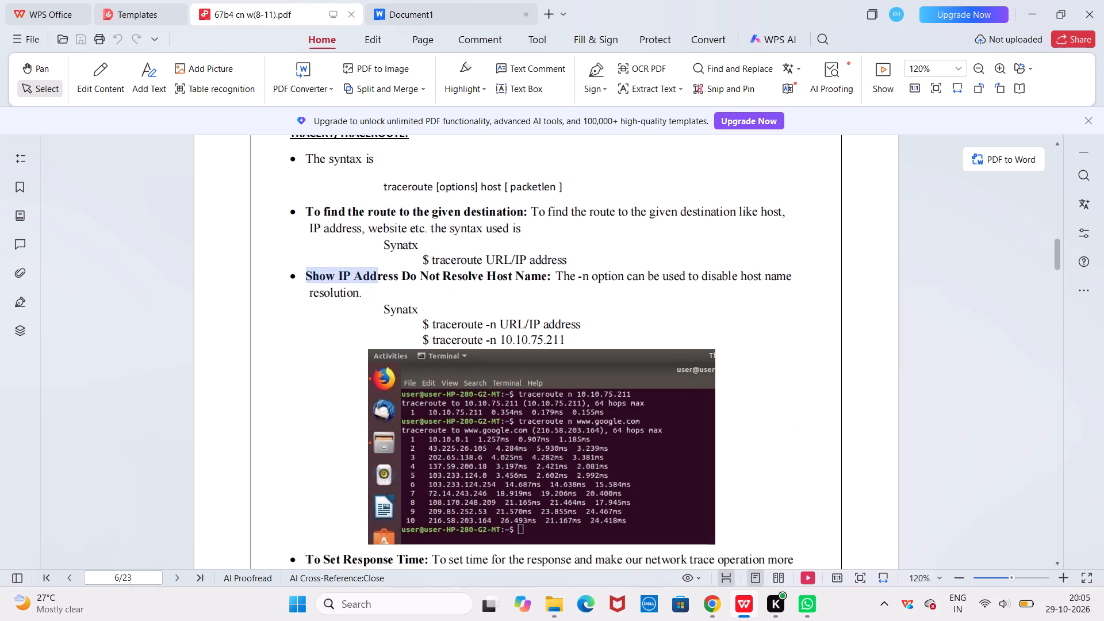
drag(458, 273, 551, 281)
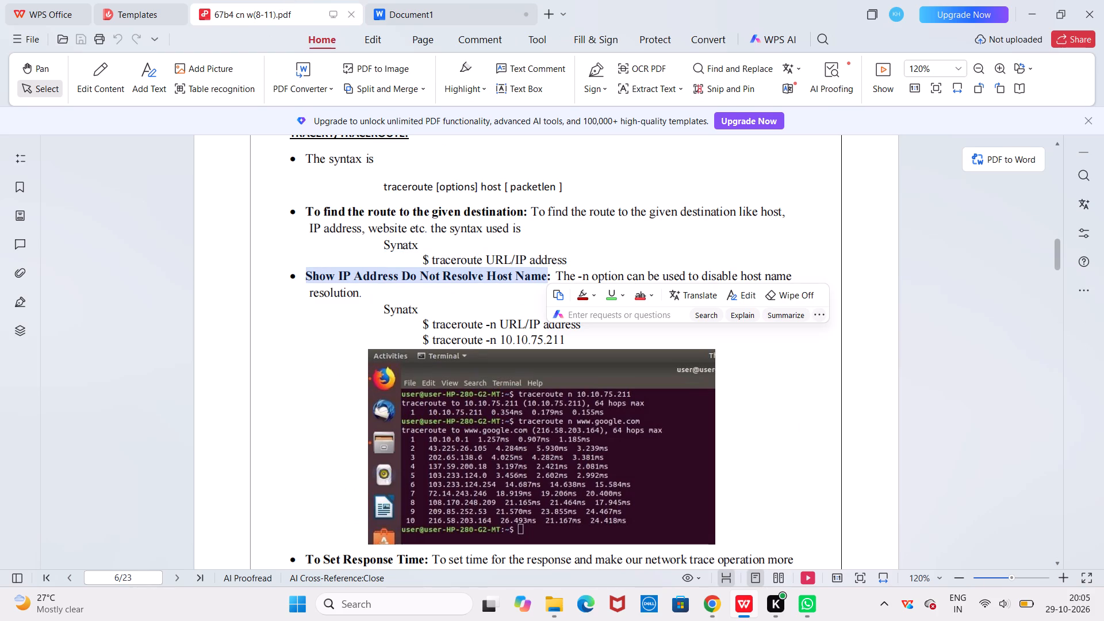
click(485, 294)
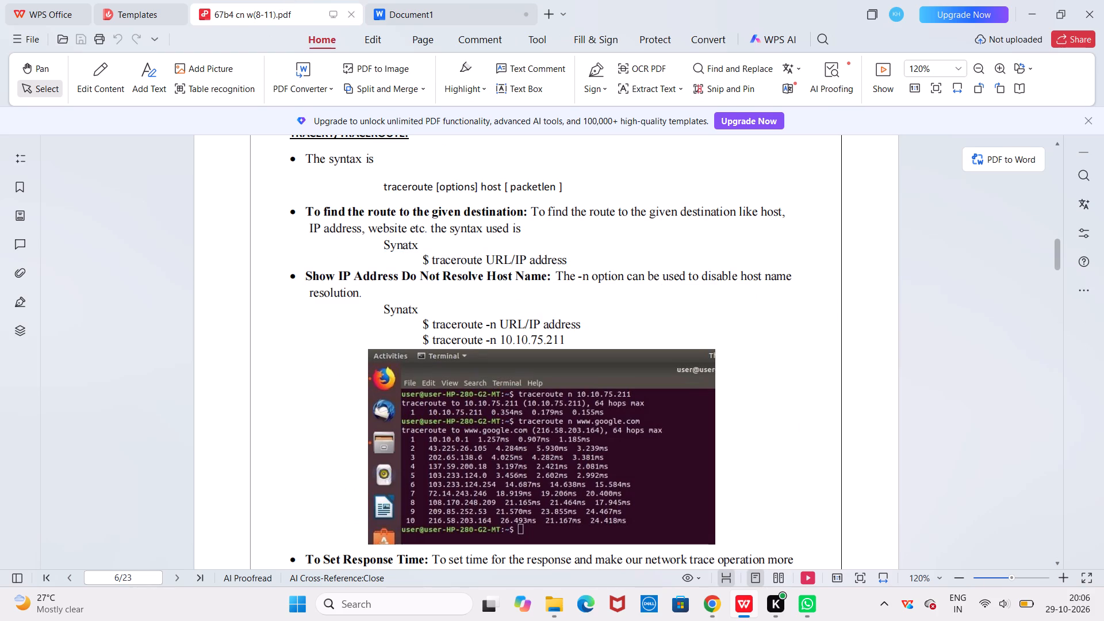
drag(306, 274, 550, 278)
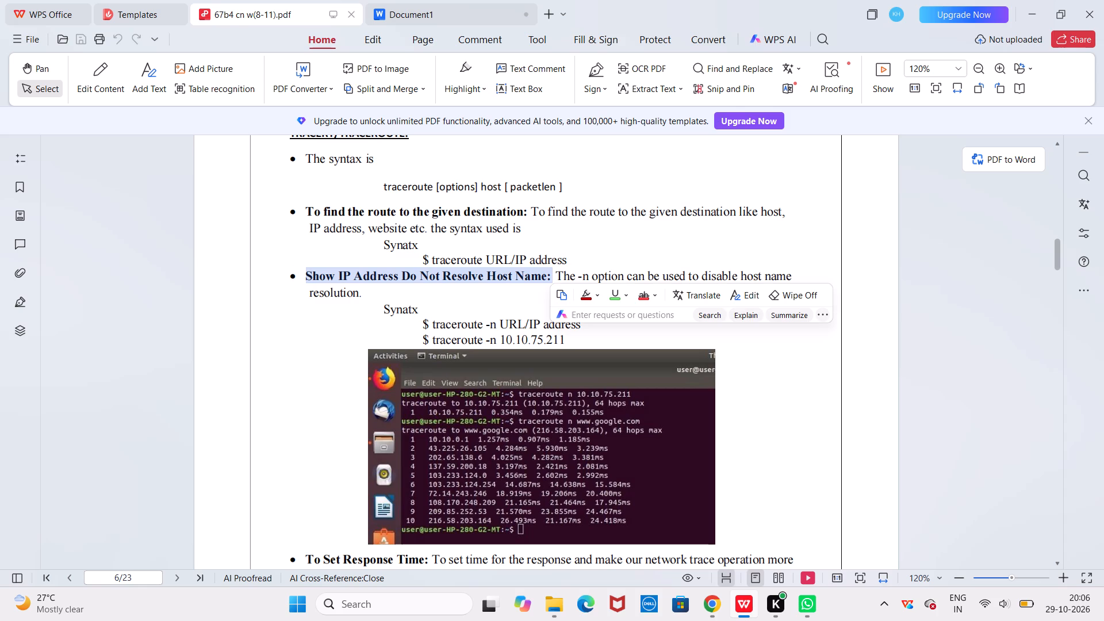
key(ctrl+c)
click(448, 14)
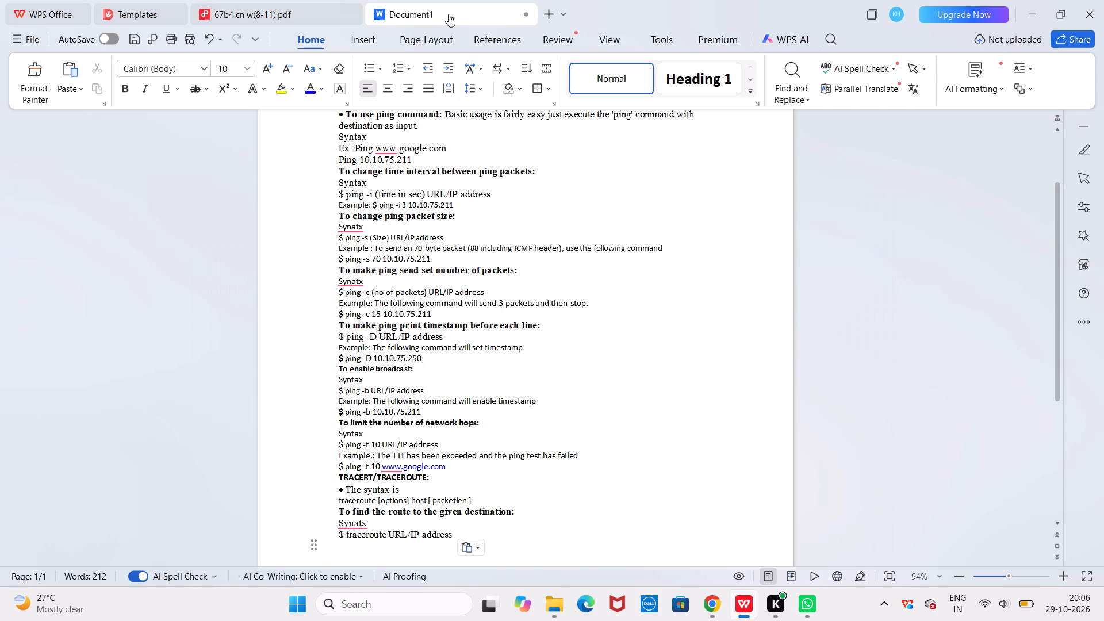
key(ctrl+v)
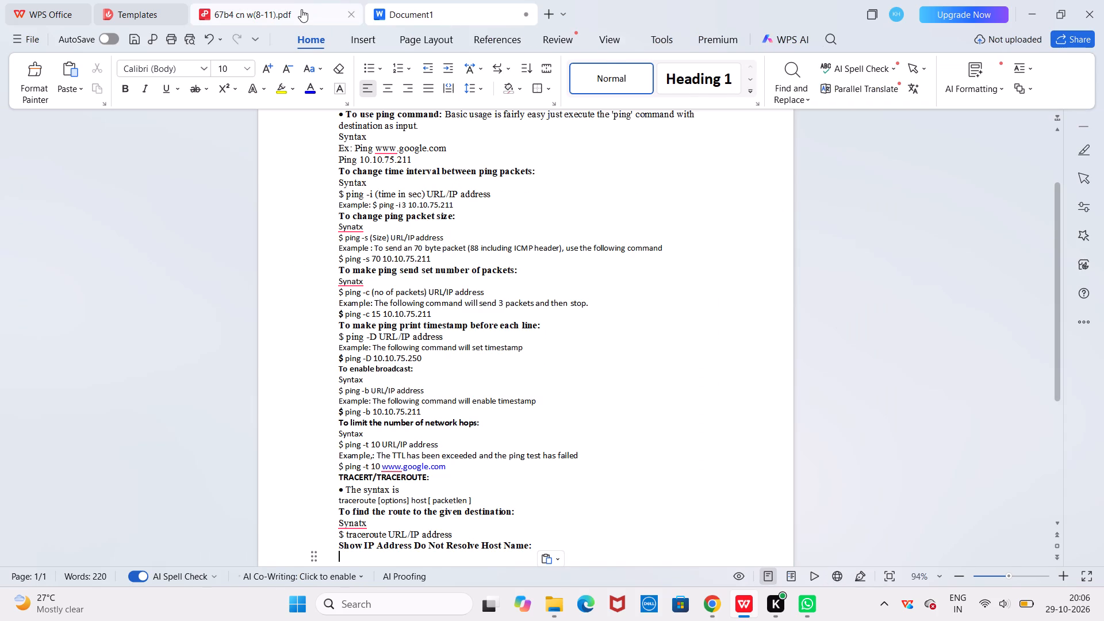
Copy the -n option's syntax block, from "Synatx" through "$ traceroute -n 10.10.75.211", from the PDF and paste it under its heading in Document1.
click(301, 9)
drag(383, 306, 566, 333)
key(ctrl+c)
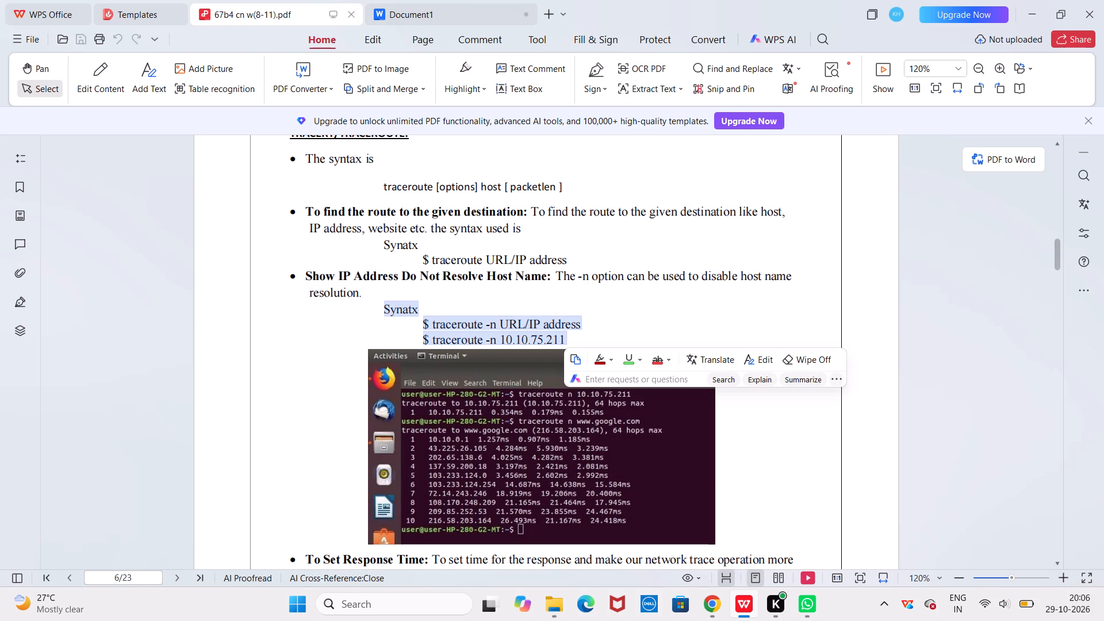
click(442, 7)
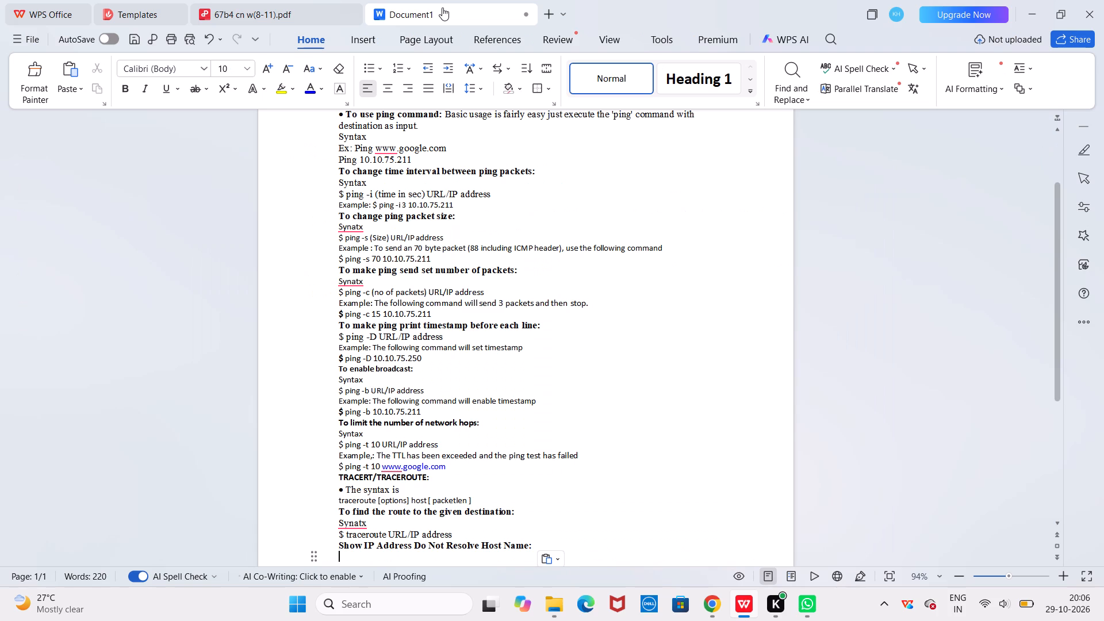
key(ctrl+v)
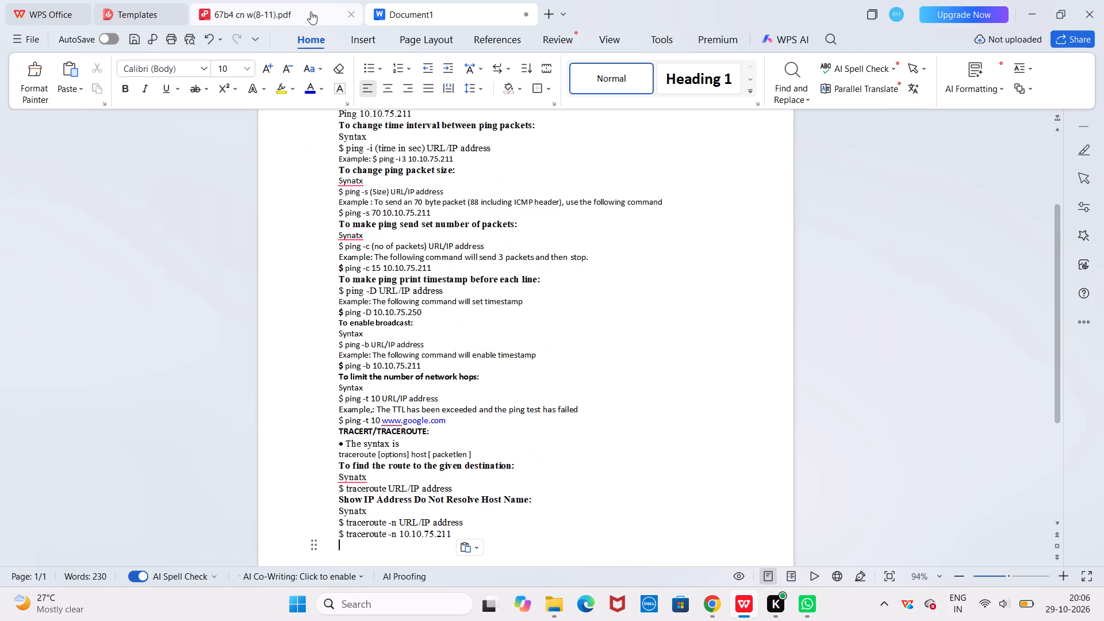
Copy the heading "To Set Response Time:" from the PDF and paste it at the end of Document1.
click(304, 17)
click(310, 371)
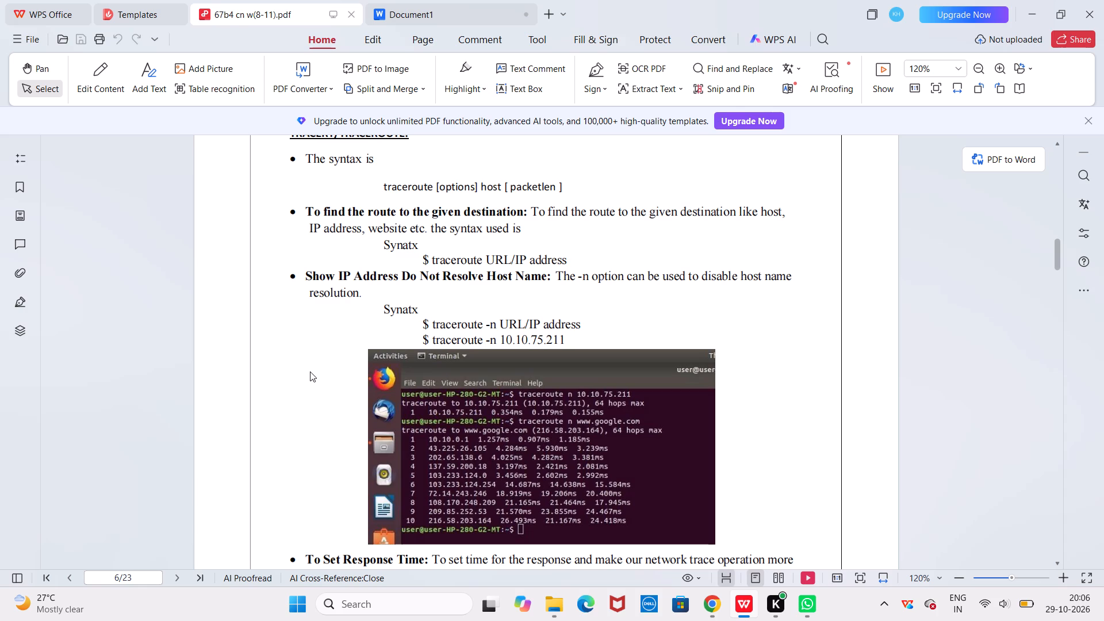
scroll(319, 328, down, 1)
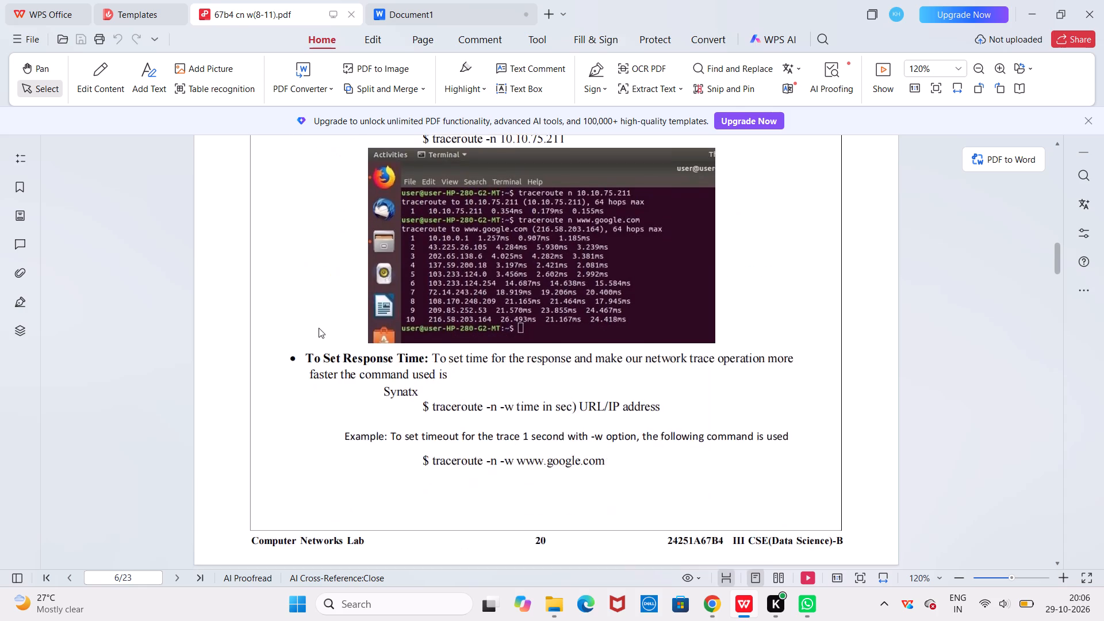
scroll(319, 328, down, 2)
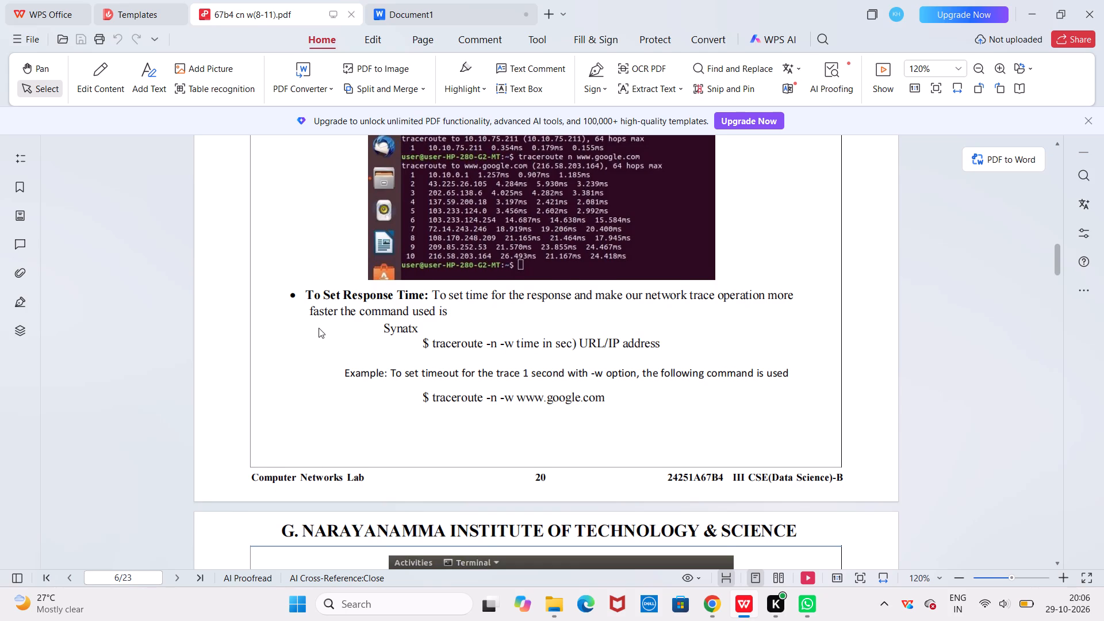
scroll(319, 328, down, 1)
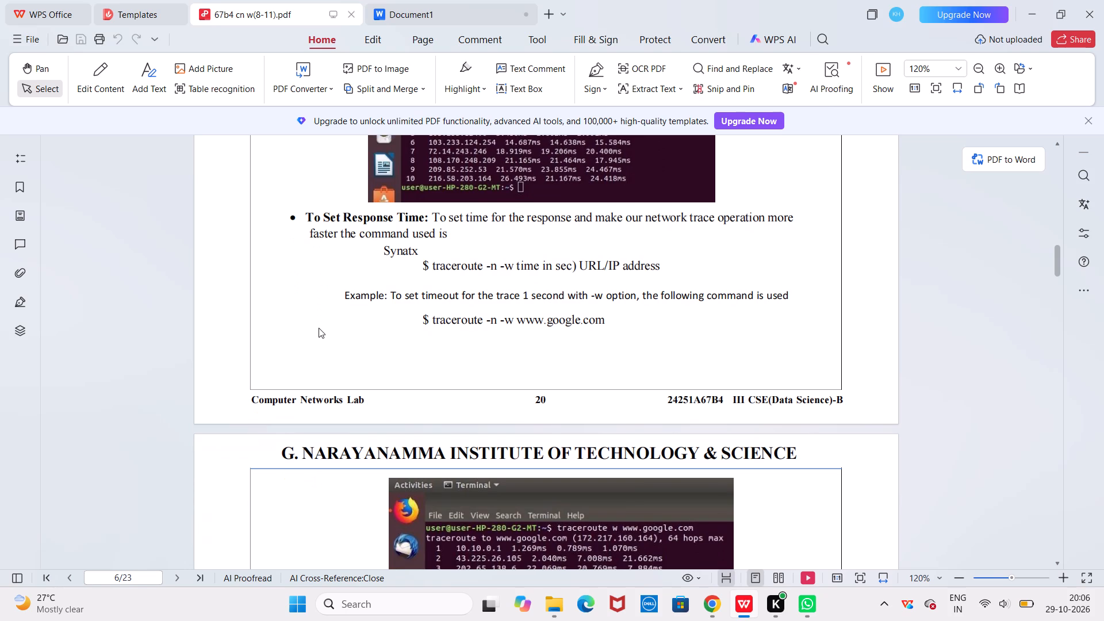
drag(306, 217, 409, 221)
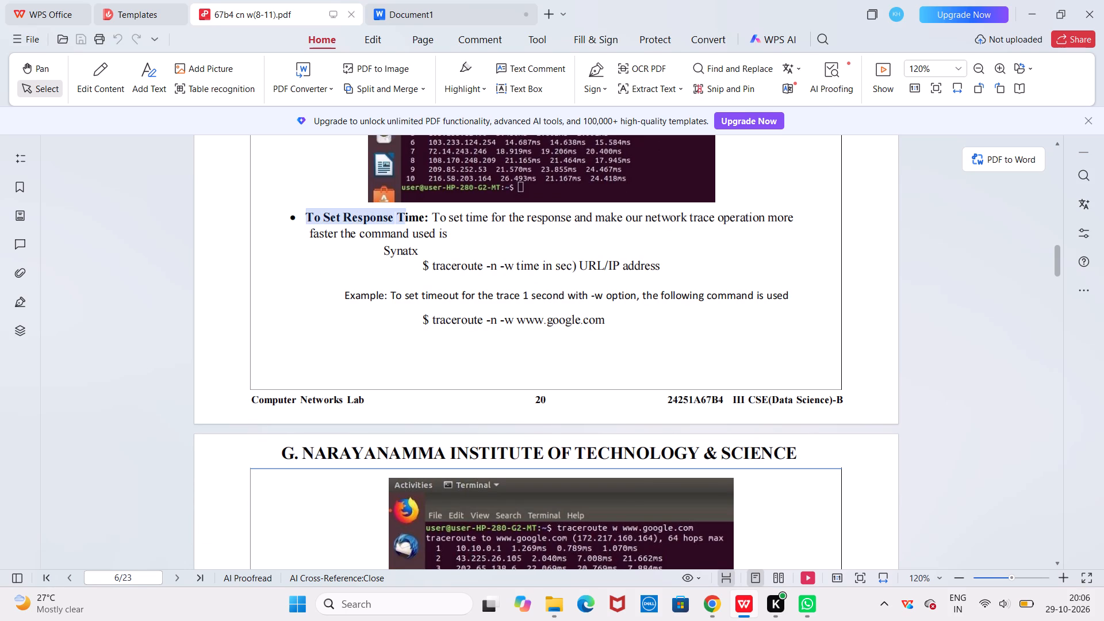
drag(409, 221, 428, 218)
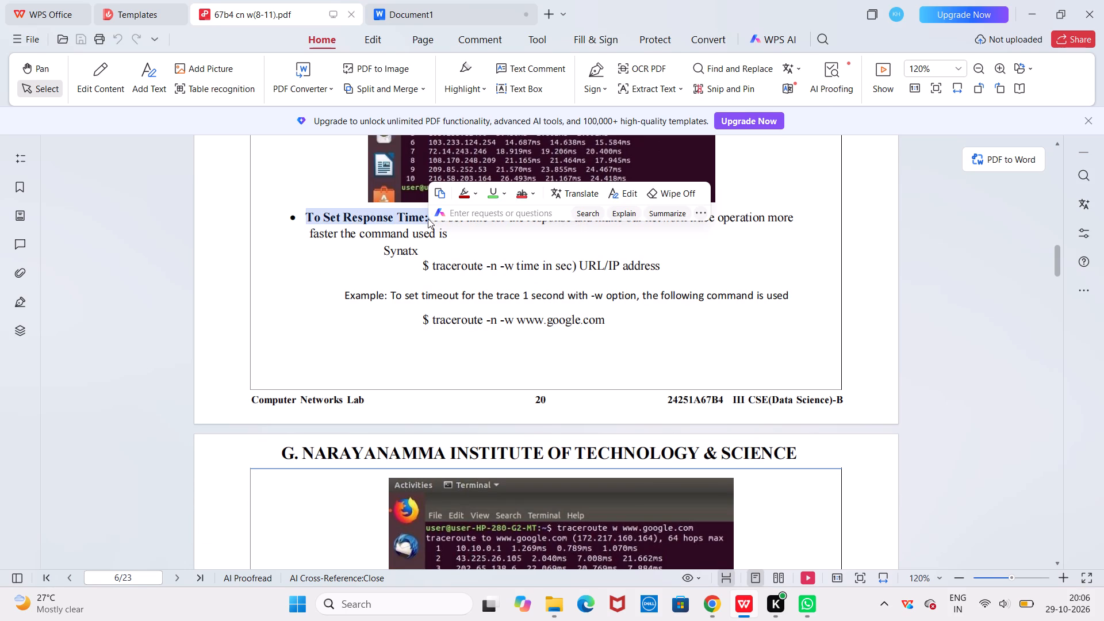
key(ctrl+c)
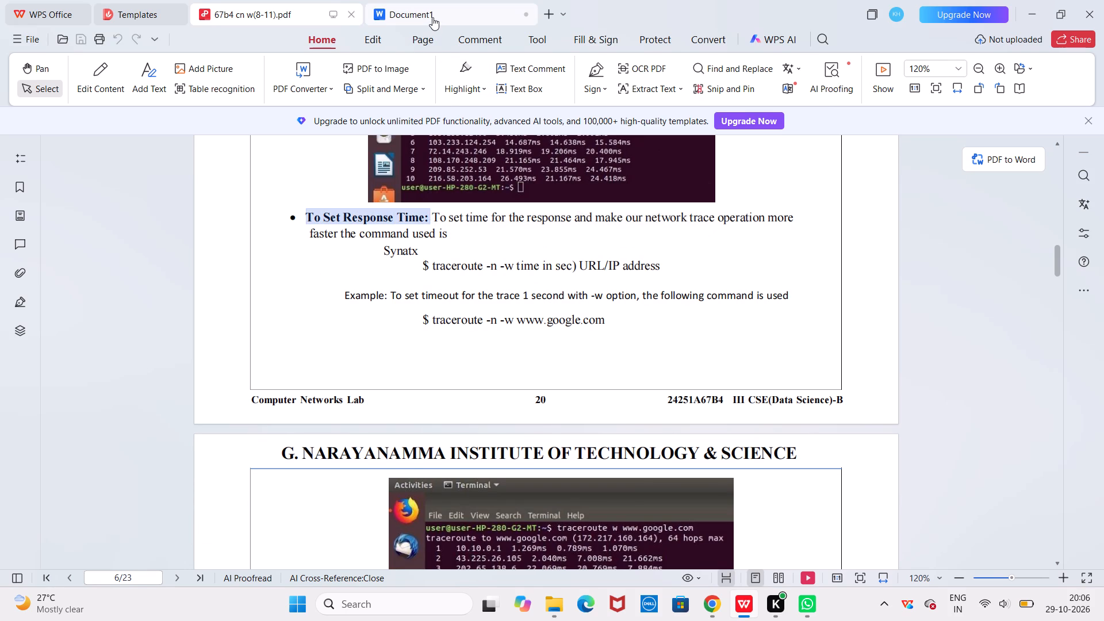
click(432, 17)
scroll(415, 342, down, 1)
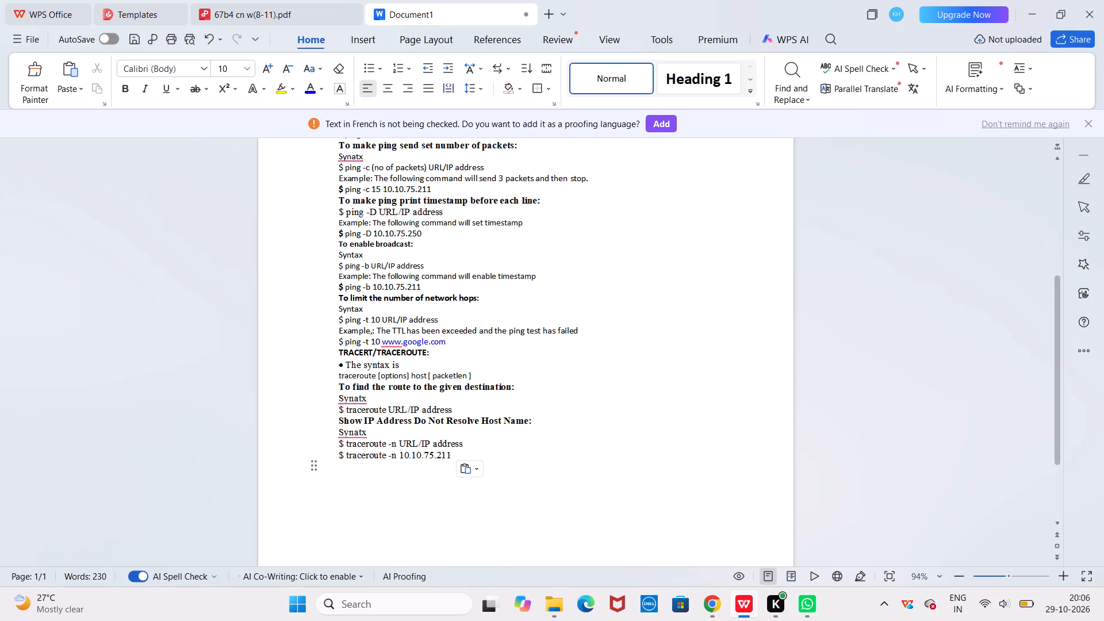
key(ctrl+c)
key(ctrl+v)
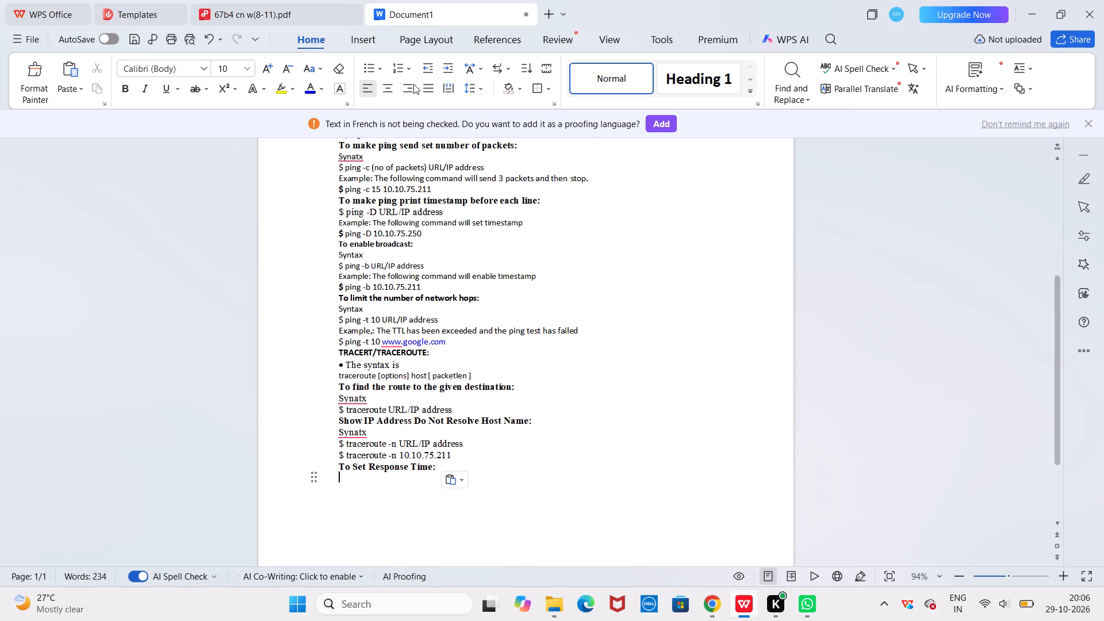
click(306, 16)
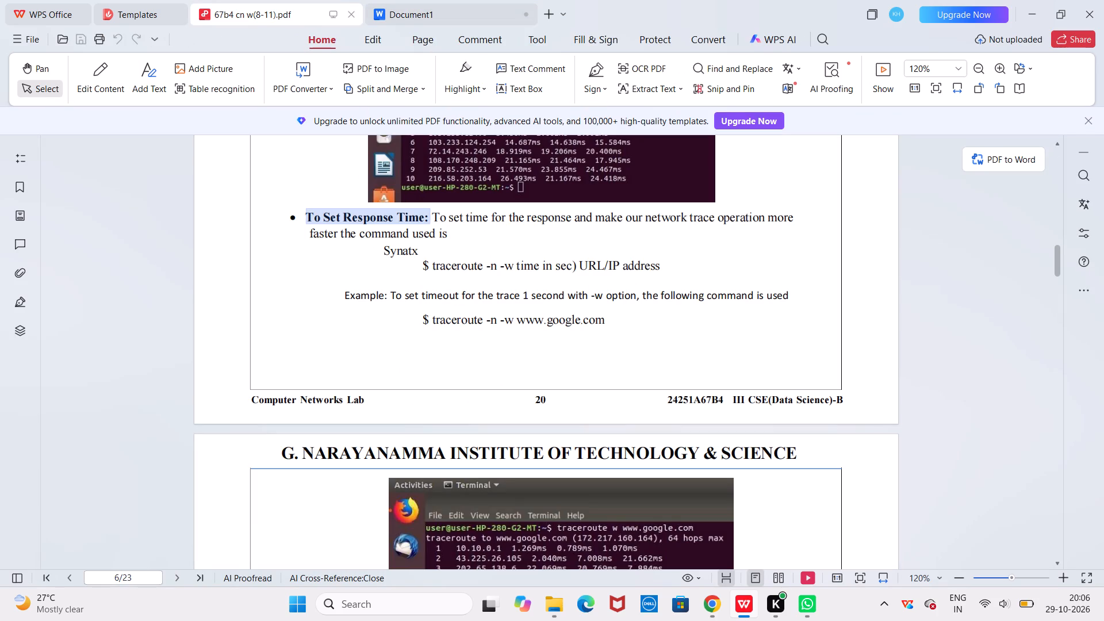
drag(384, 247, 603, 322)
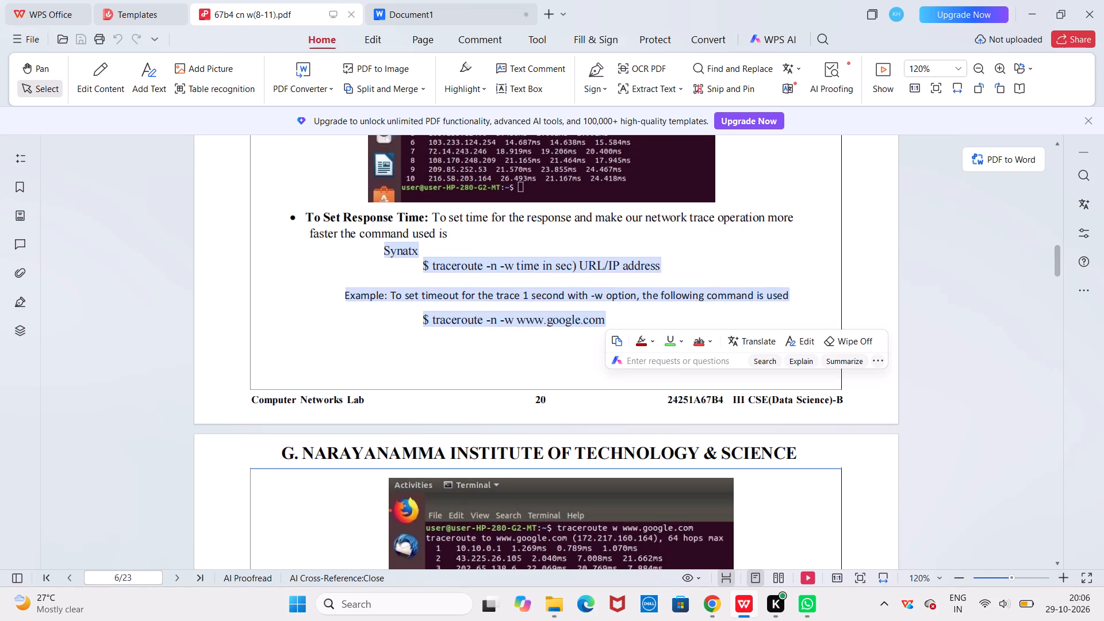
key(ctrl+c)
click(459, 11)
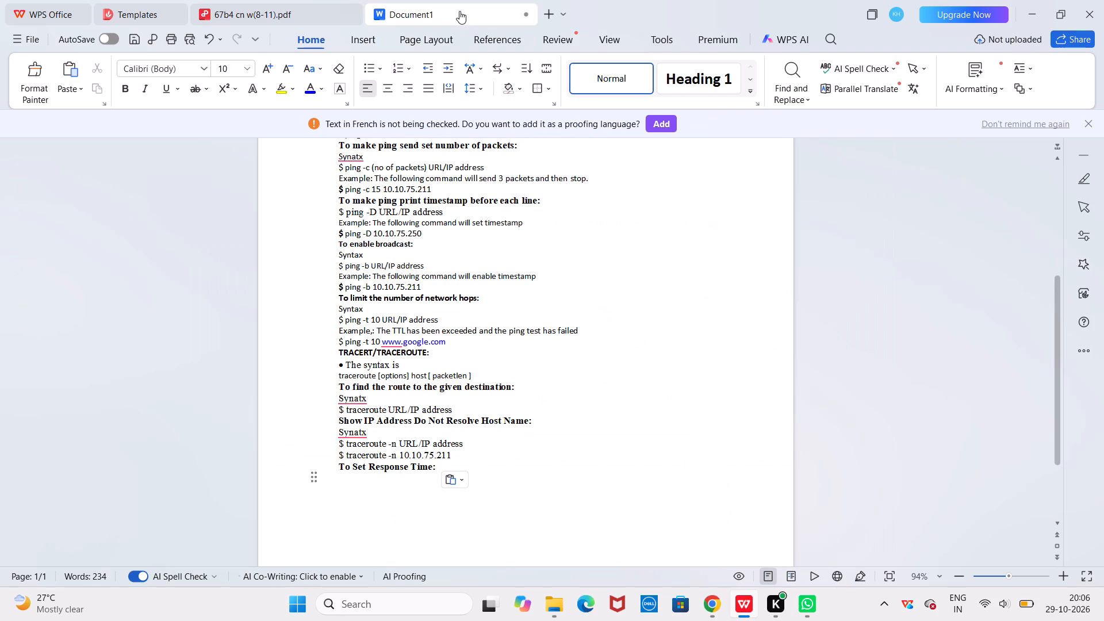
key(ctrl+v)
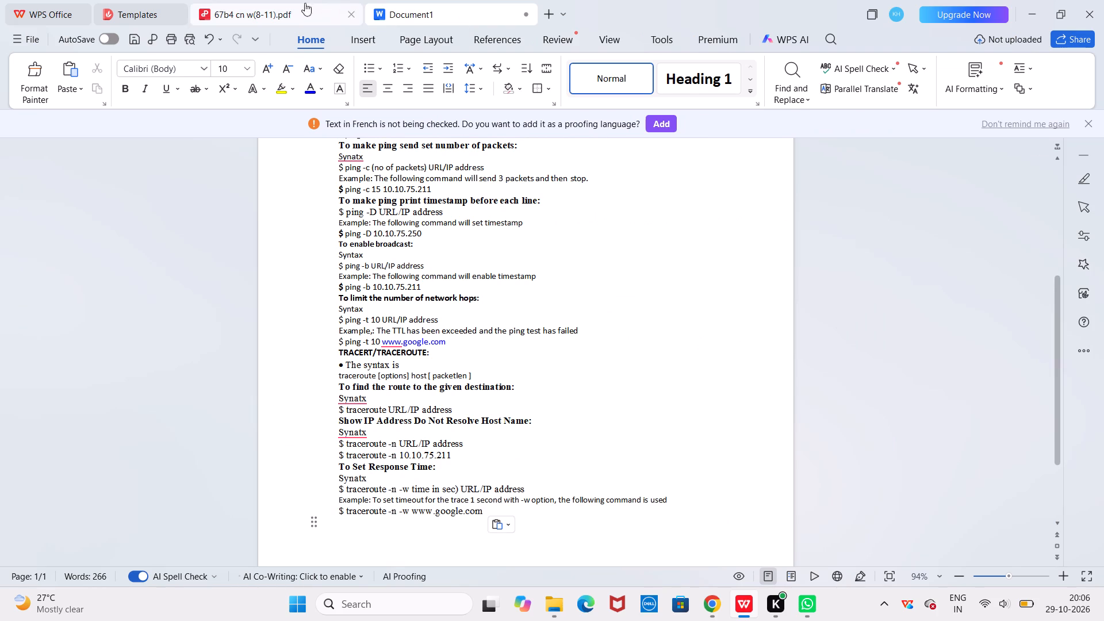
Copy the heading "To Set Number Of Queries Per Hop:" from the PDF and paste it at the end of Document1.
click(290, 9)
scroll(431, 358, down, 3)
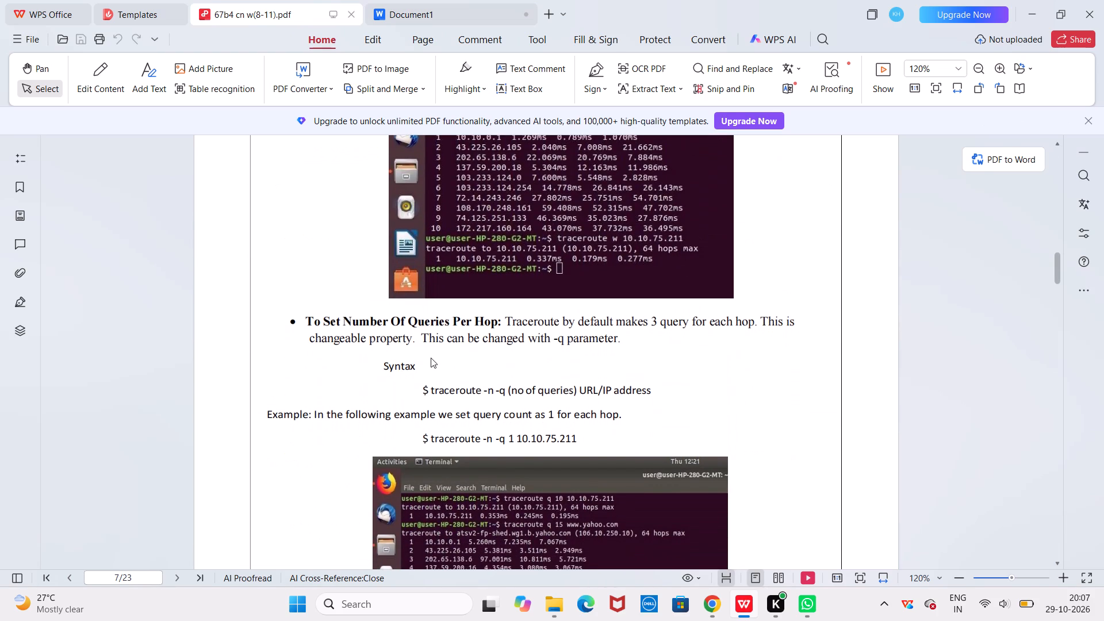
drag(305, 320, 485, 322)
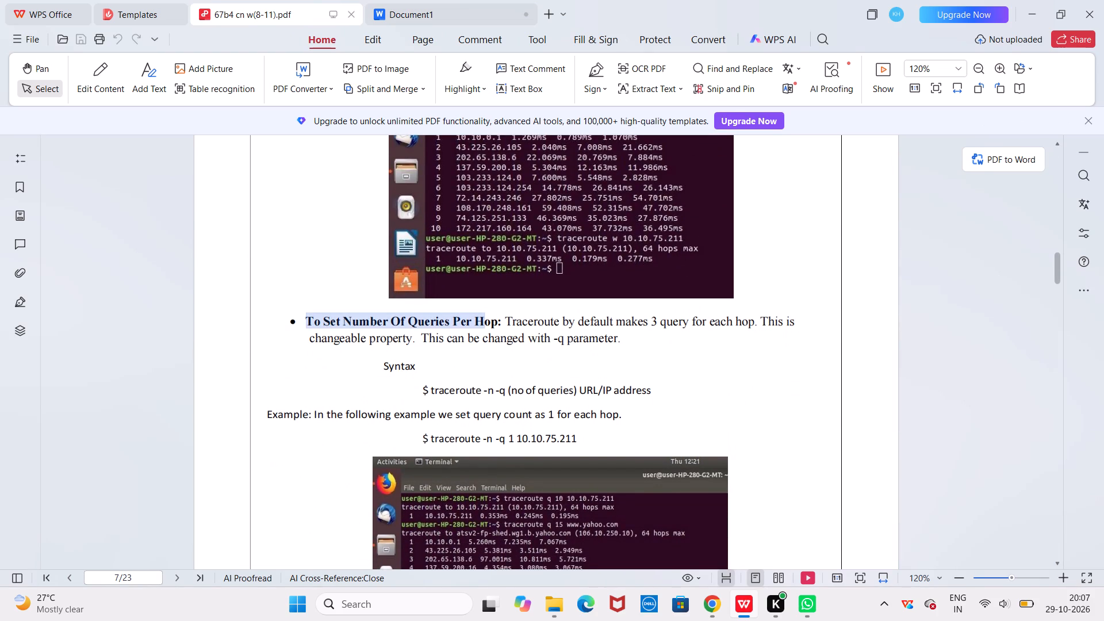
drag(485, 322, 500, 326)
key(ctrl+c)
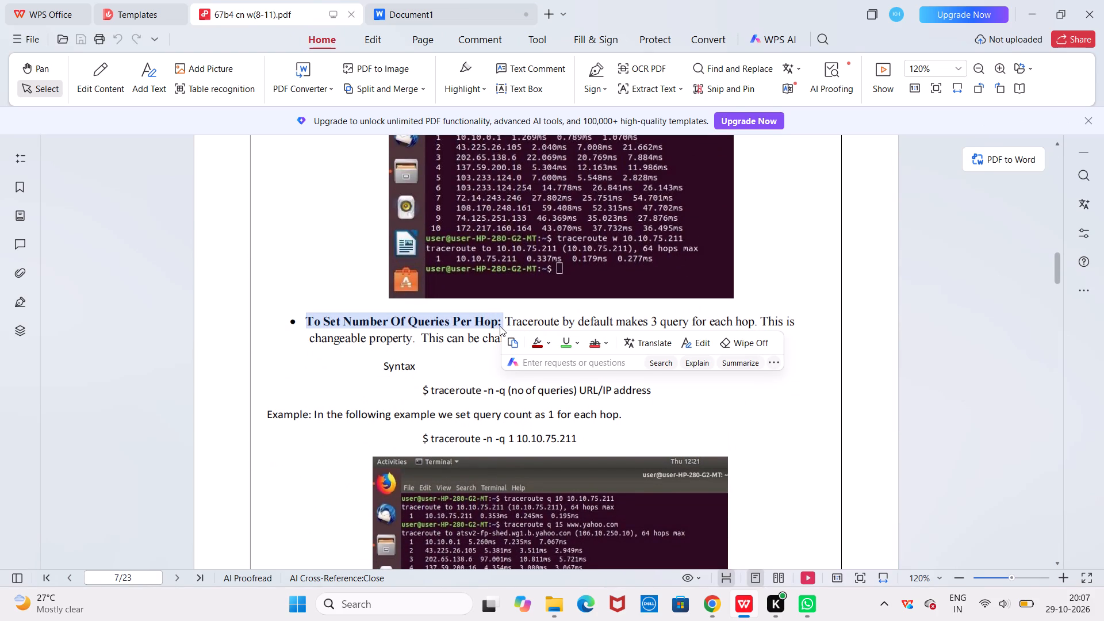
click(431, 10)
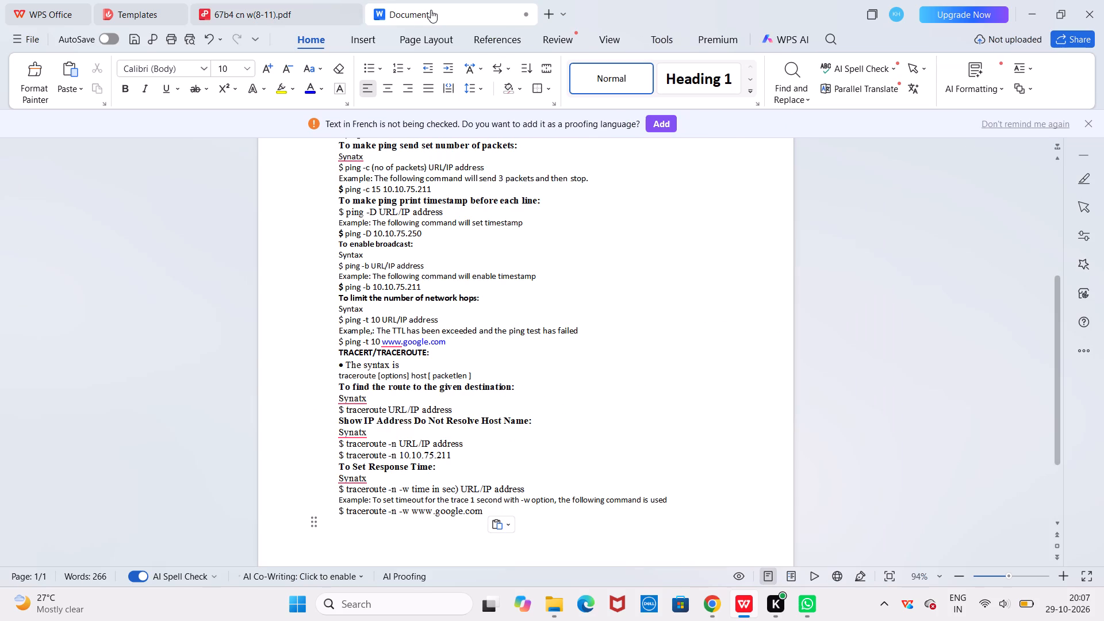
key(ctrl+v)
Copy the -q option's block, from "Syntax" through "$ traceroute -n -q 1 10.10.75.211", from the PDF and paste it under its heading in Document1.
click(285, 0)
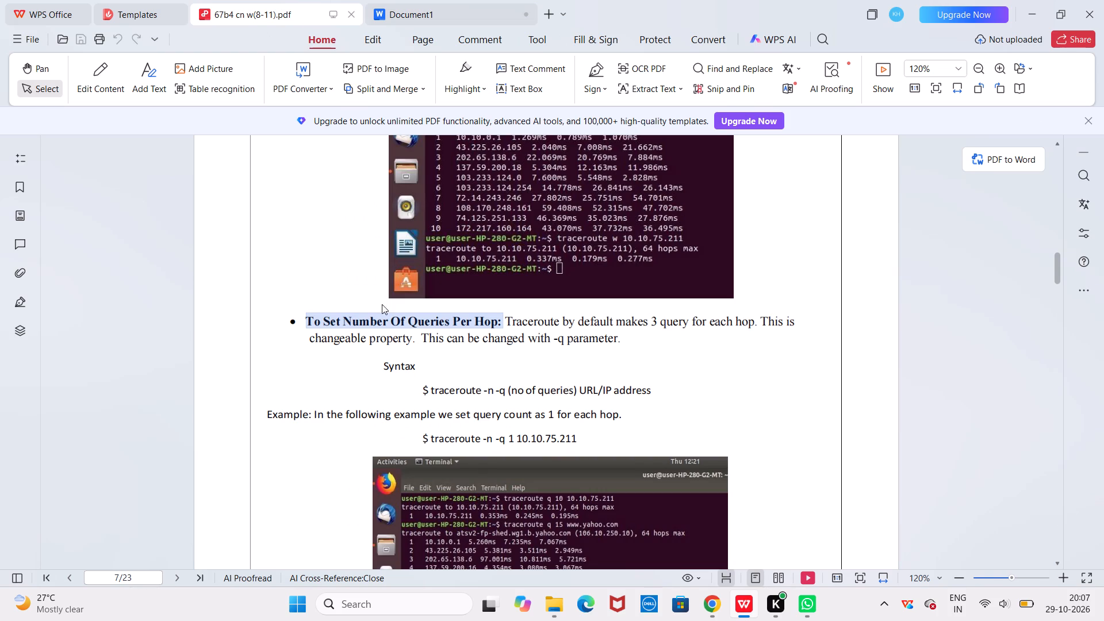
drag(384, 368, 596, 440)
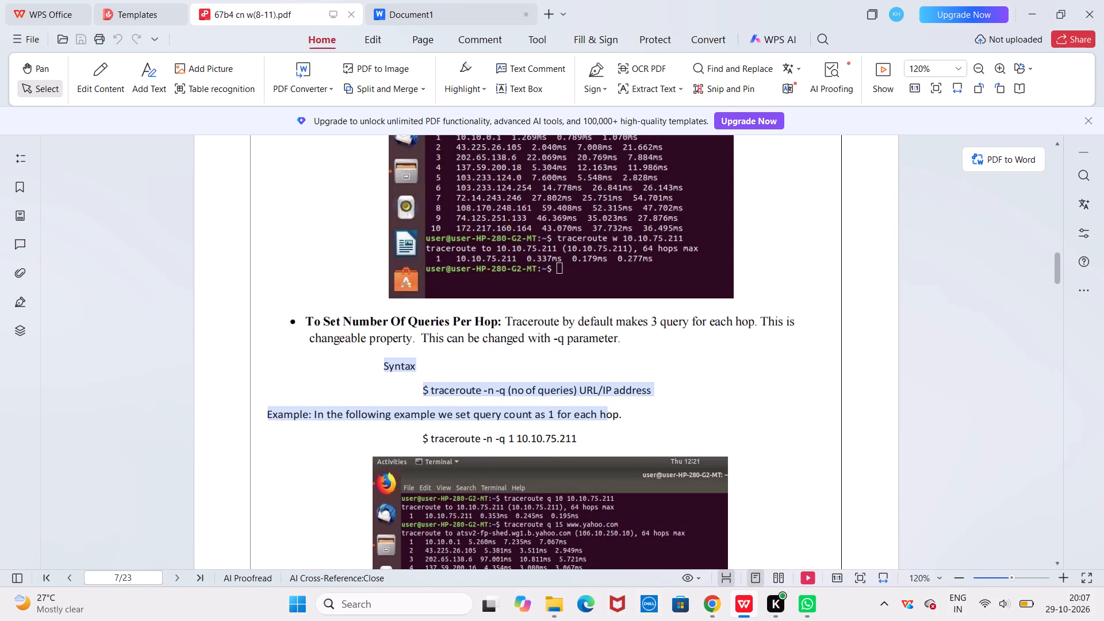
drag(596, 440, 577, 444)
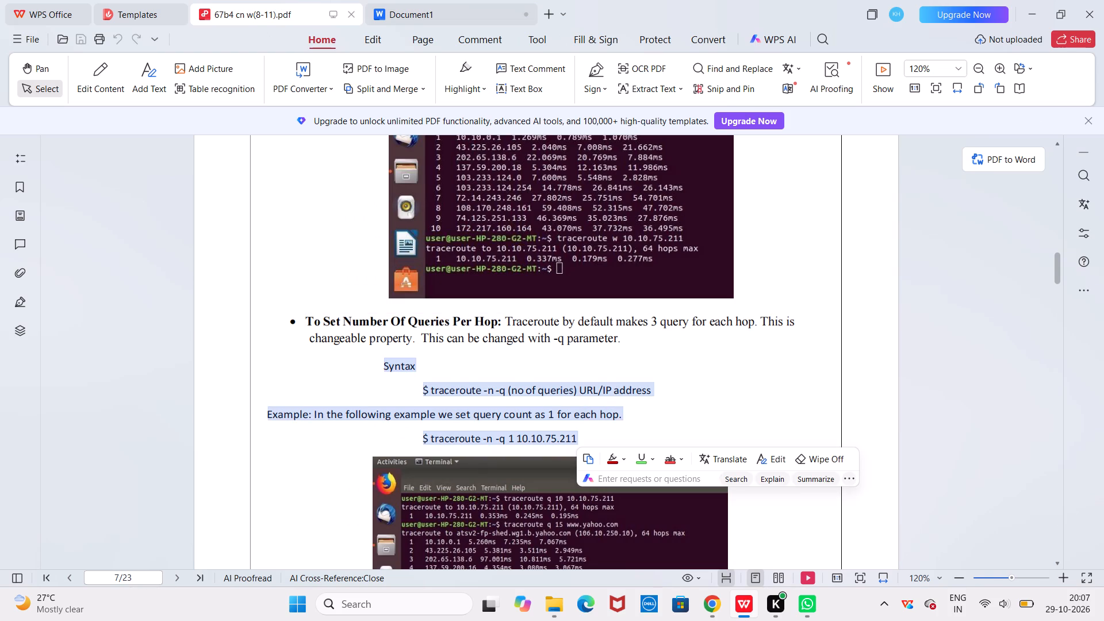
key(ctrl+c)
click(471, 8)
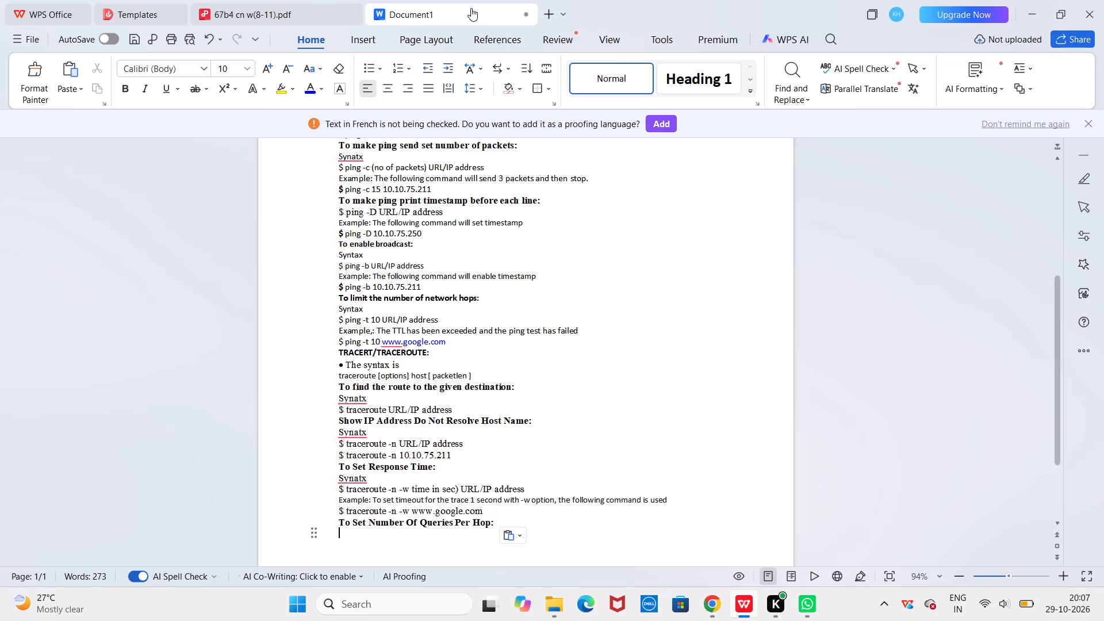
key(ctrl+v)
Look through the PDF's TELNET and NSLOOKUP sections that follow the traceroute options.
click(290, 0)
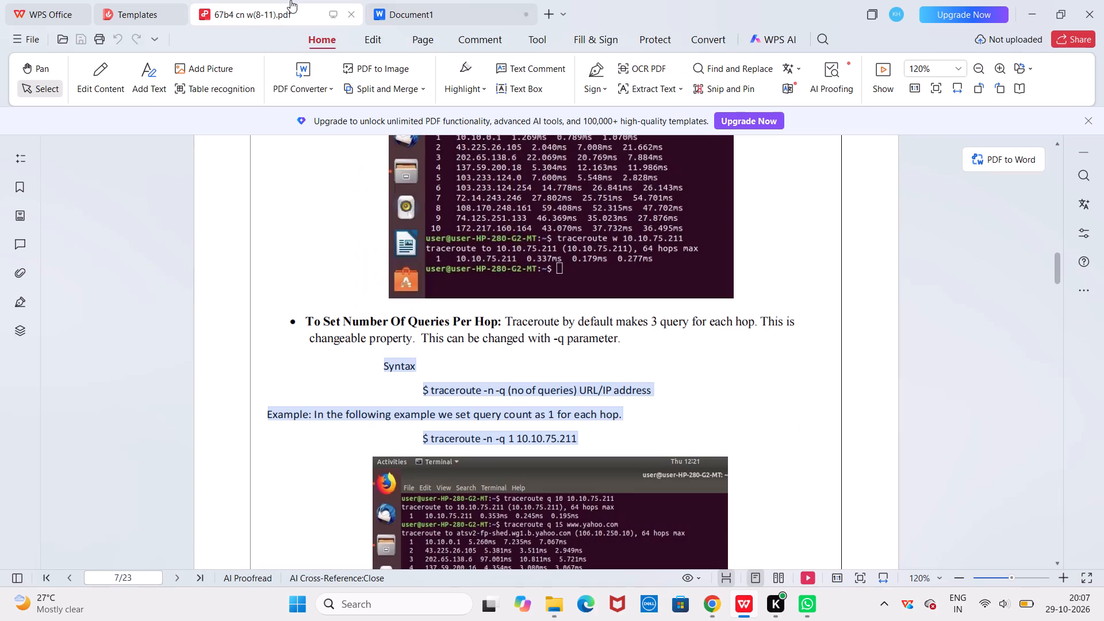
scroll(363, 337, down, 2)
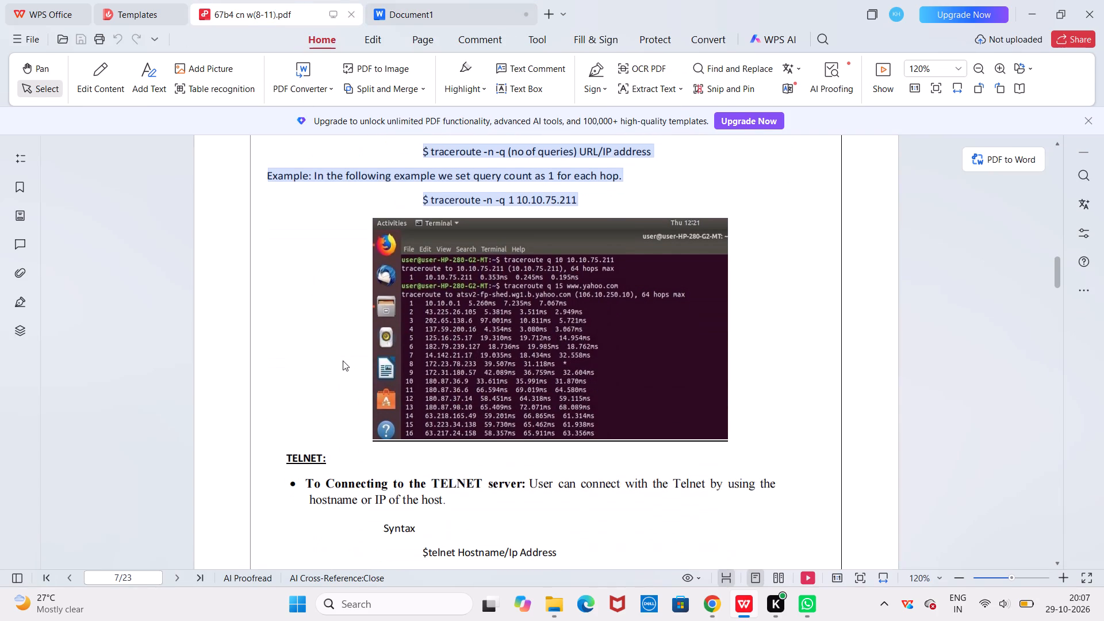
click(343, 361)
scroll(343, 361, down, 1)
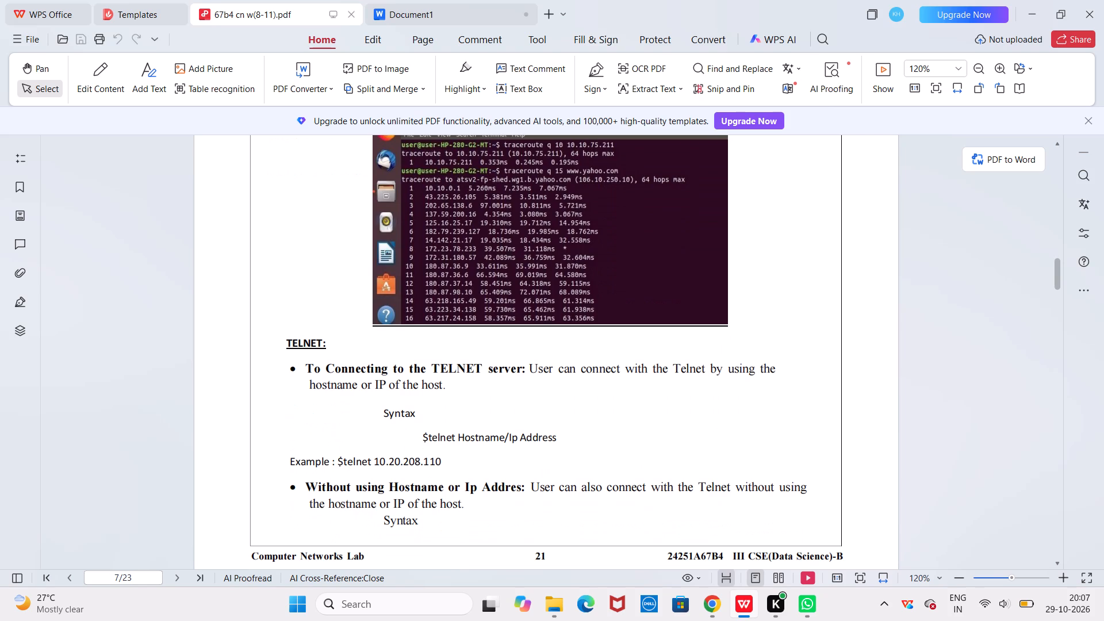
scroll(292, 340, up, 4)
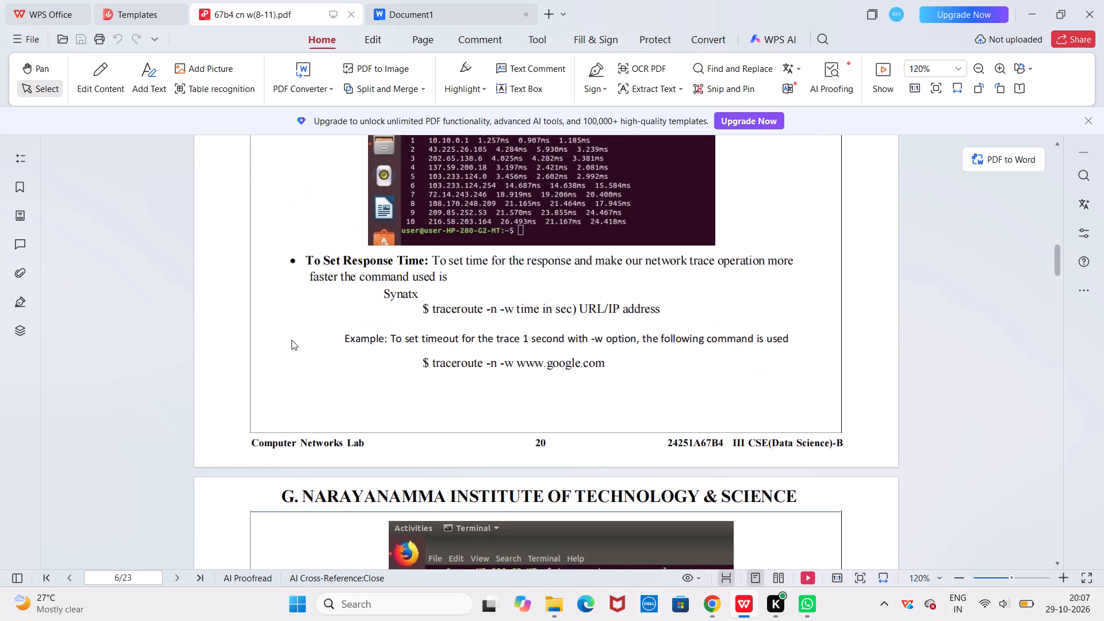
scroll(292, 340, down, 8)
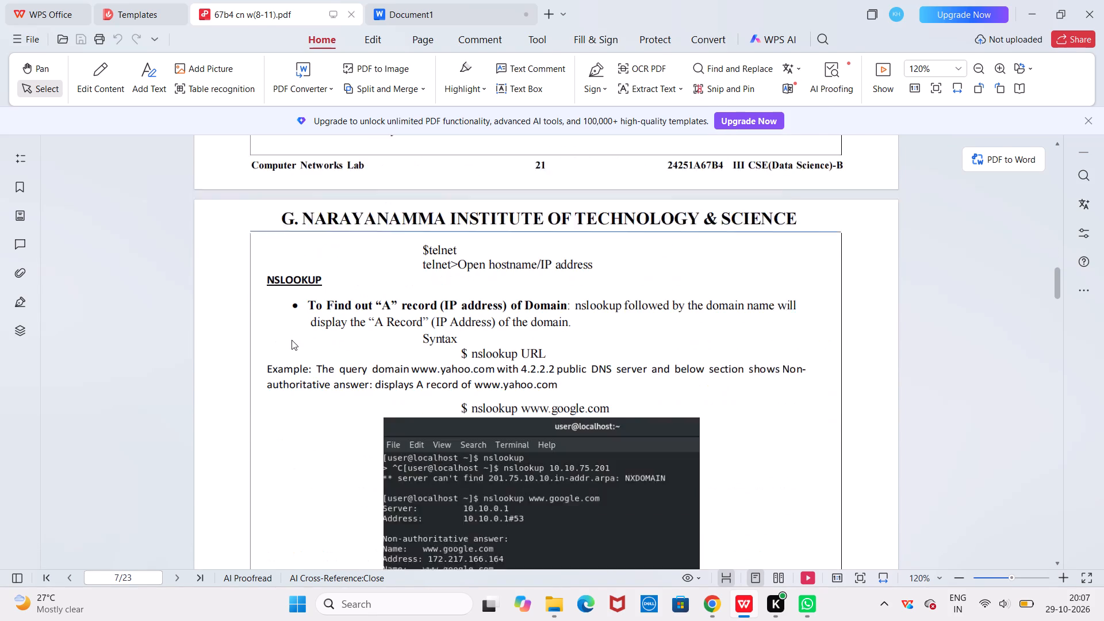
scroll(292, 340, down, 1)
scroll(292, 340, up, 1)
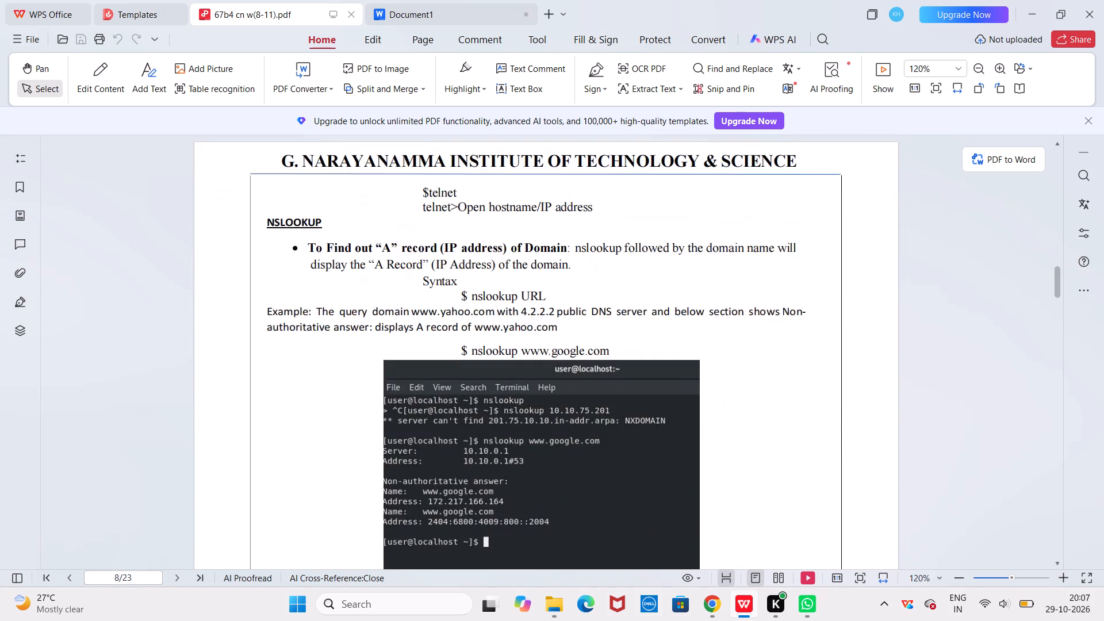
scroll(292, 340, up, 3)
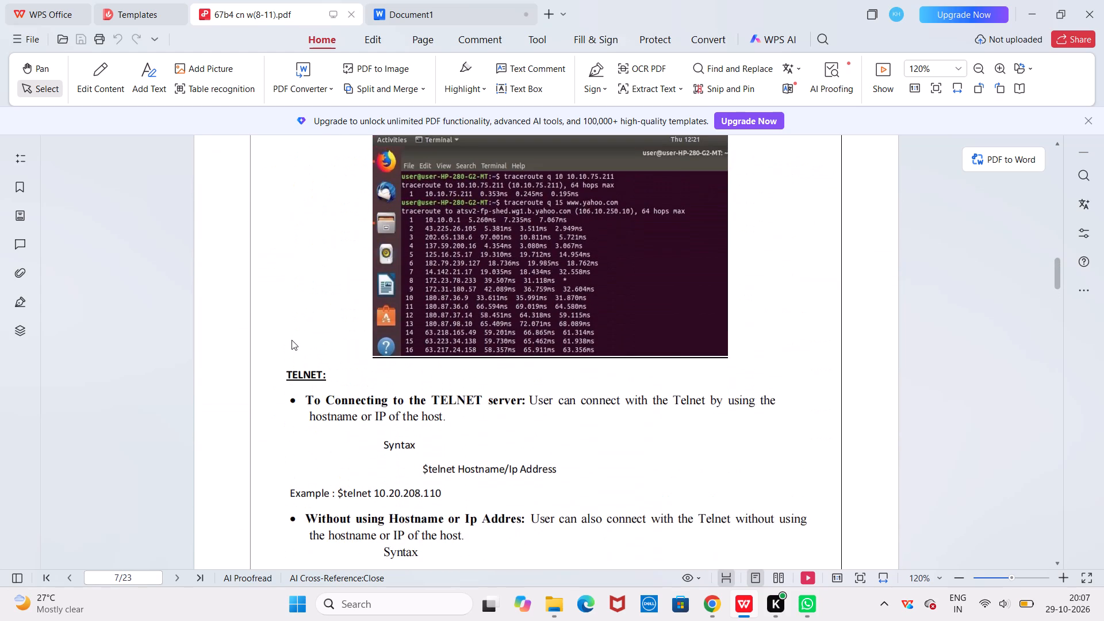
scroll(292, 340, up, 1)
scroll(292, 340, down, 1)
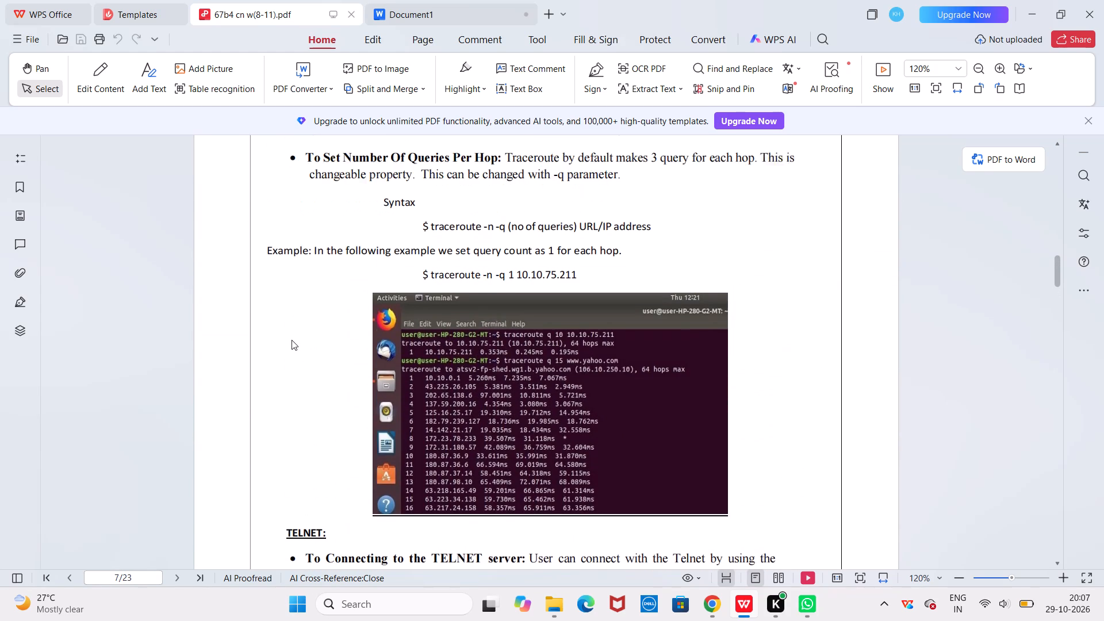
scroll(292, 340, down, 3)
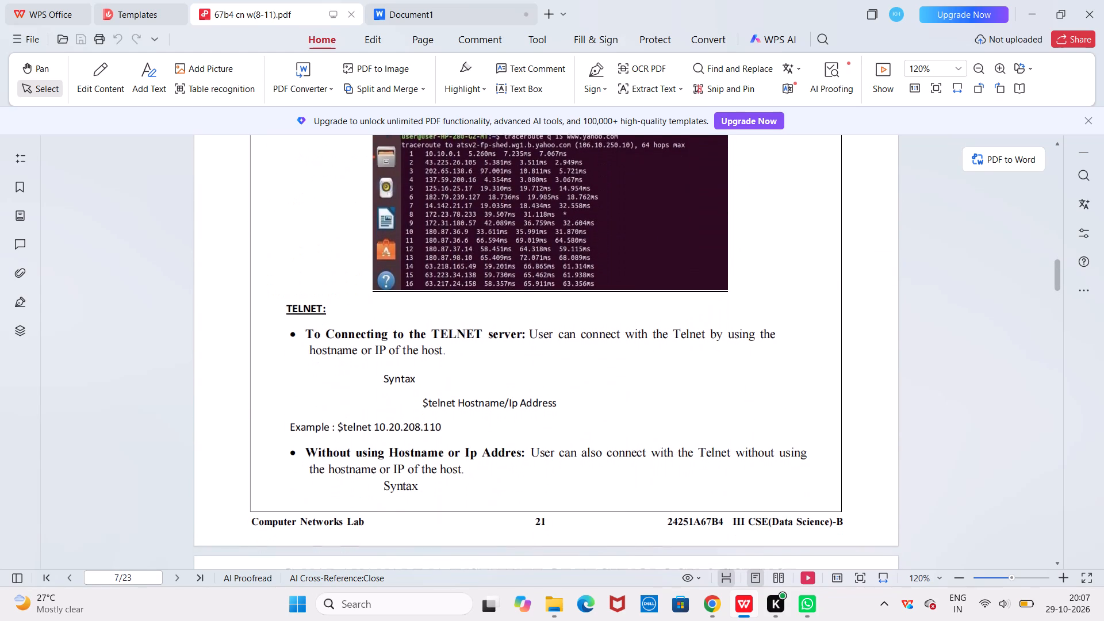
scroll(292, 340, down, 1)
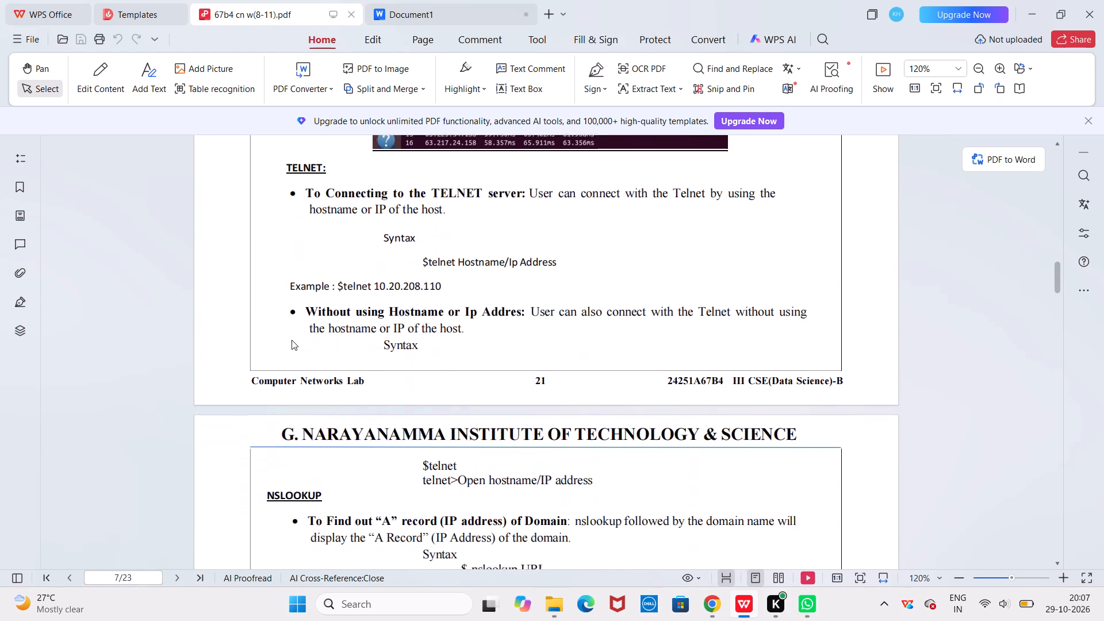
scroll(292, 340, down, 1)
scroll(292, 340, up, 1)
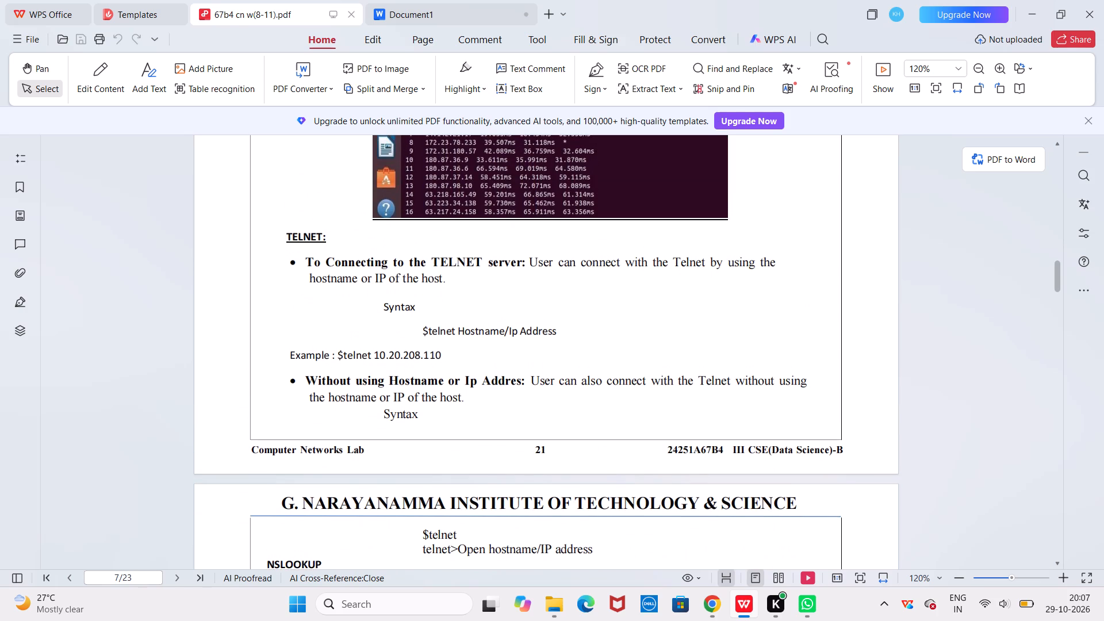
Copy the PDF's TELNET section, from the "TELNET:" heading through "Example : $telnet 10.20.208.110", and paste it at the end of Document1.
drag(288, 234, 557, 314)
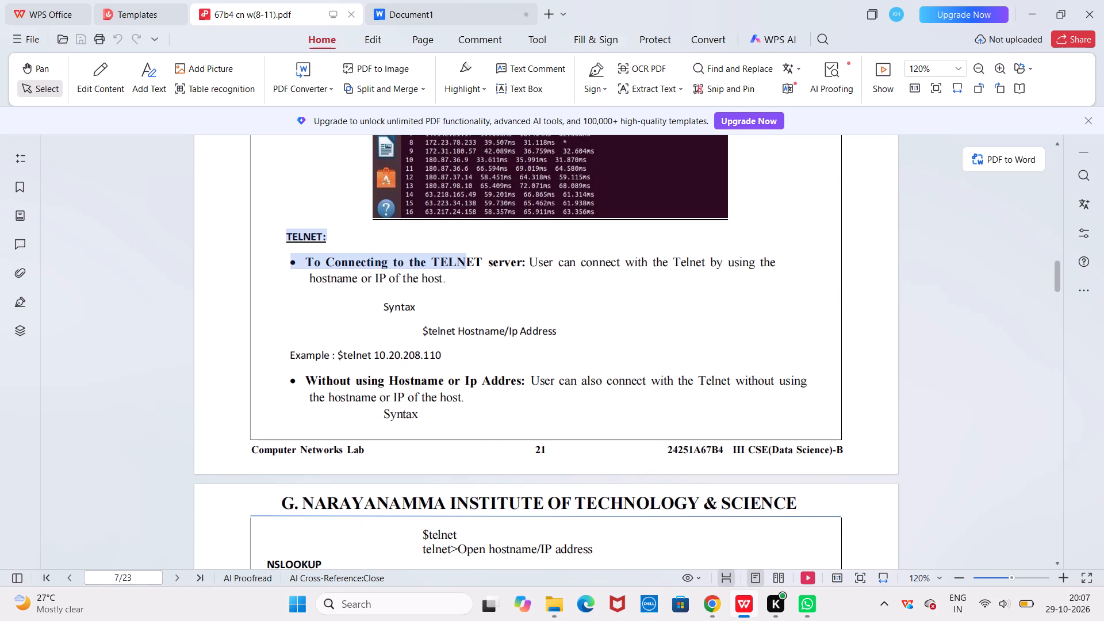
drag(557, 314, 441, 359)
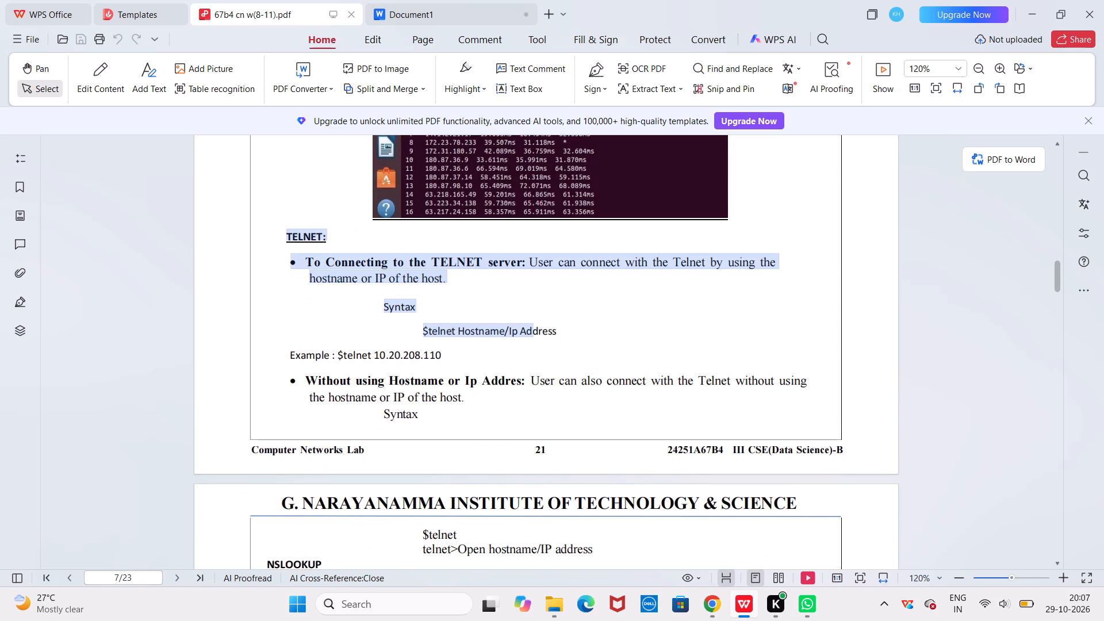
drag(441, 359, 438, 359)
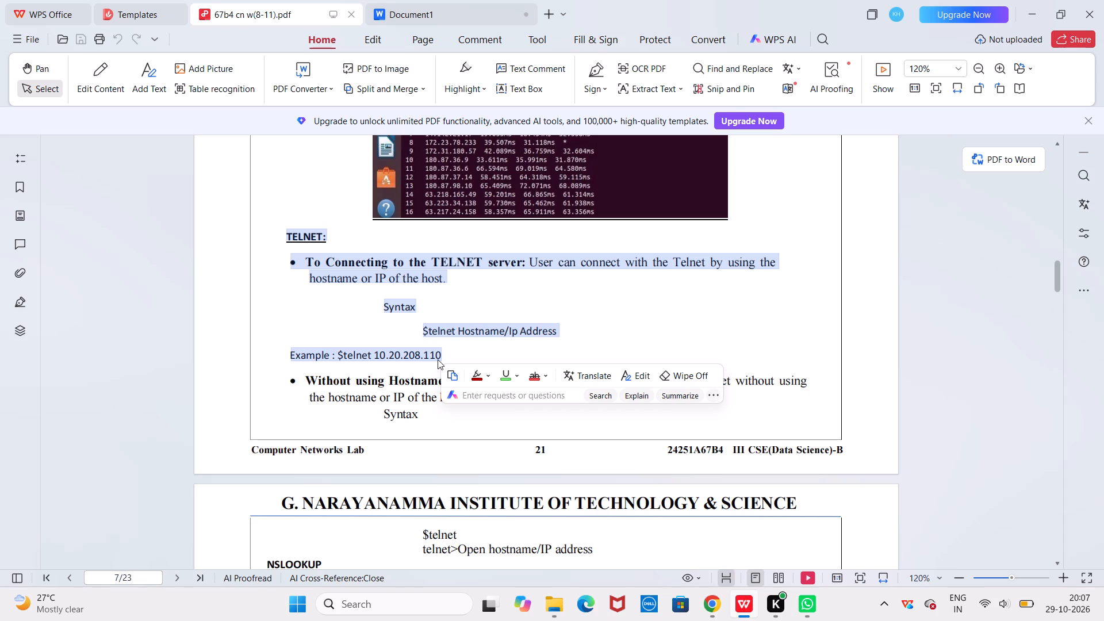
key(ctrl+c)
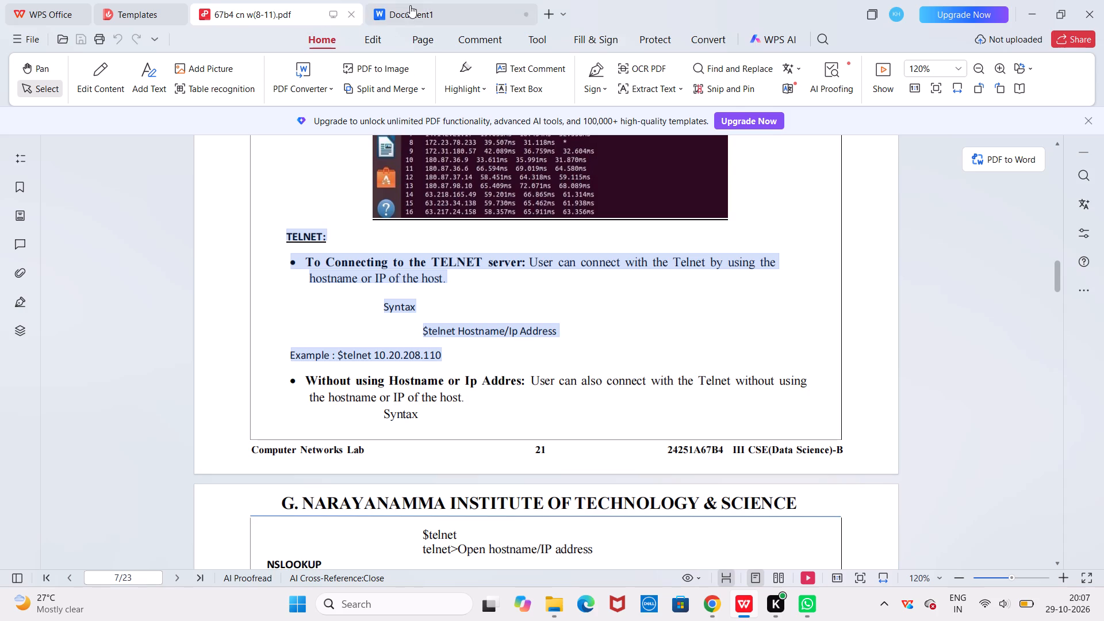
click(432, 11)
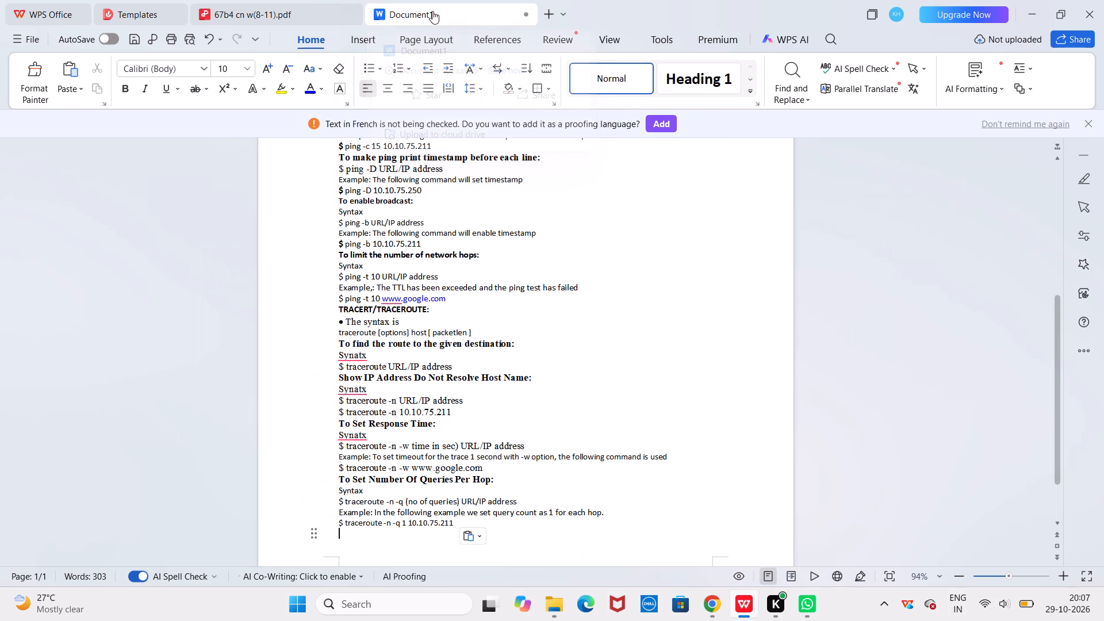
key(ctrl+v)
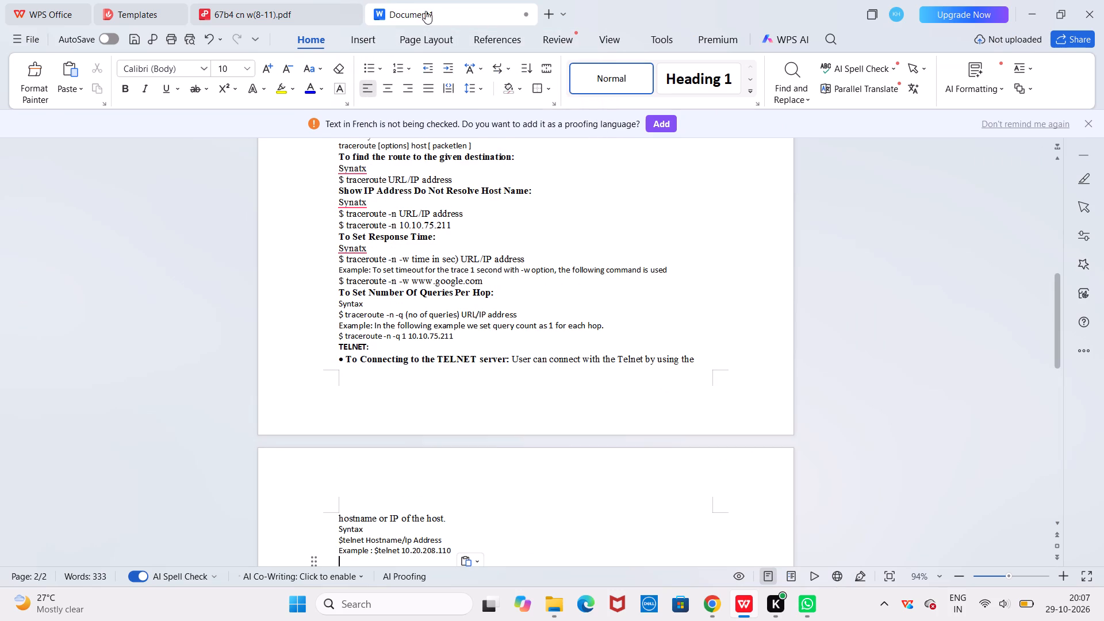
Copy the heading "Without using Hostname or Ip Addres:" from the PDF and paste it at the end of Document1.
click(285, 0)
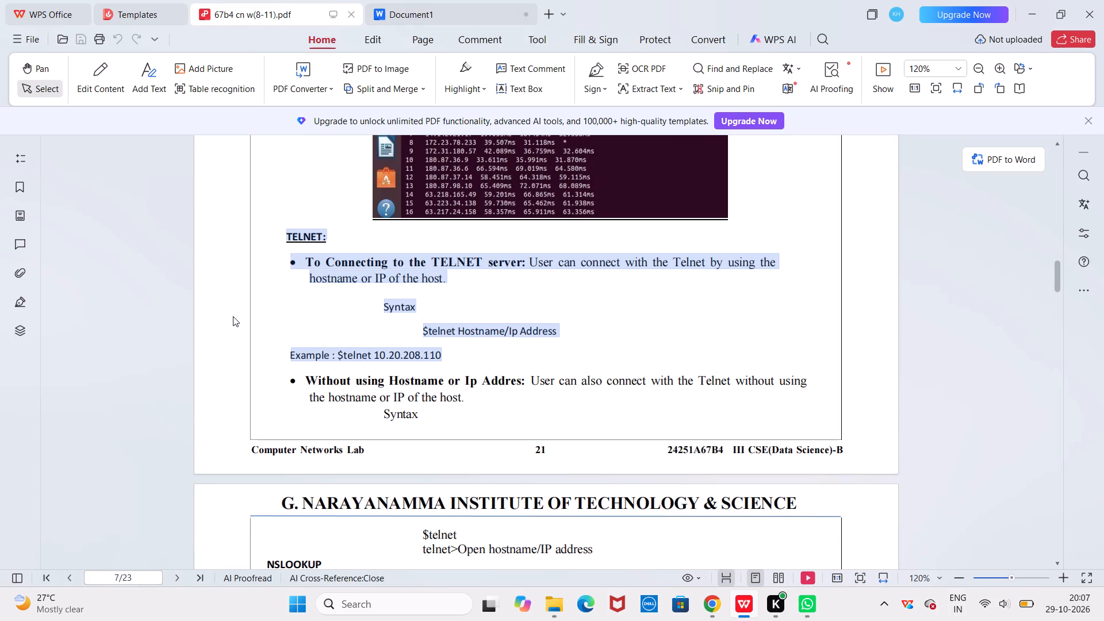
click(233, 316)
drag(304, 378, 401, 386)
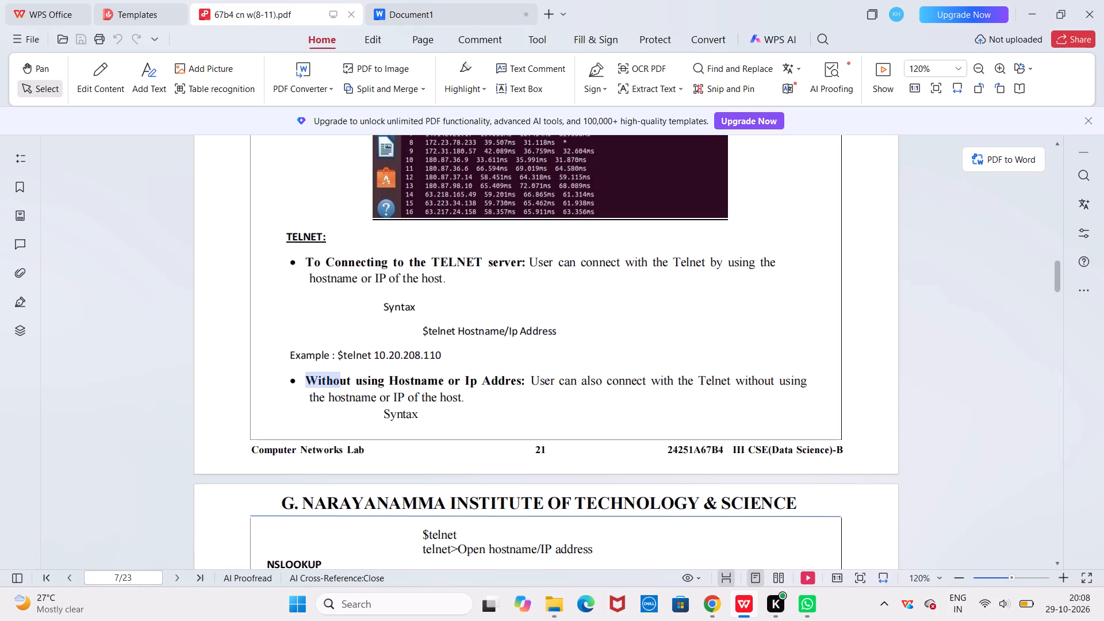
drag(401, 386, 526, 371)
key(ctrl+c)
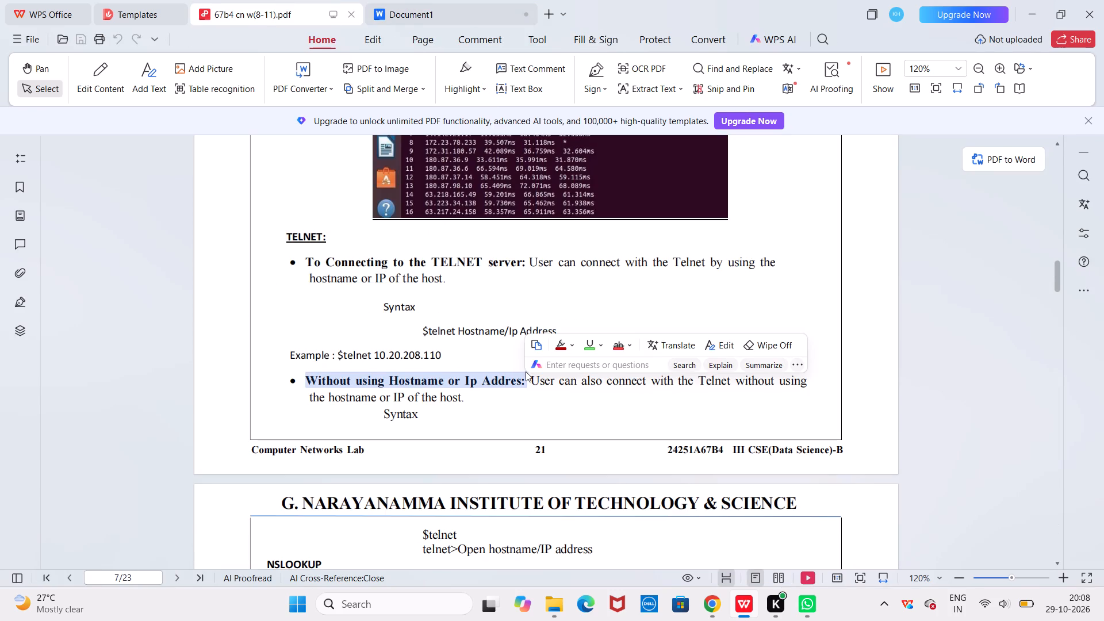
click(443, 0)
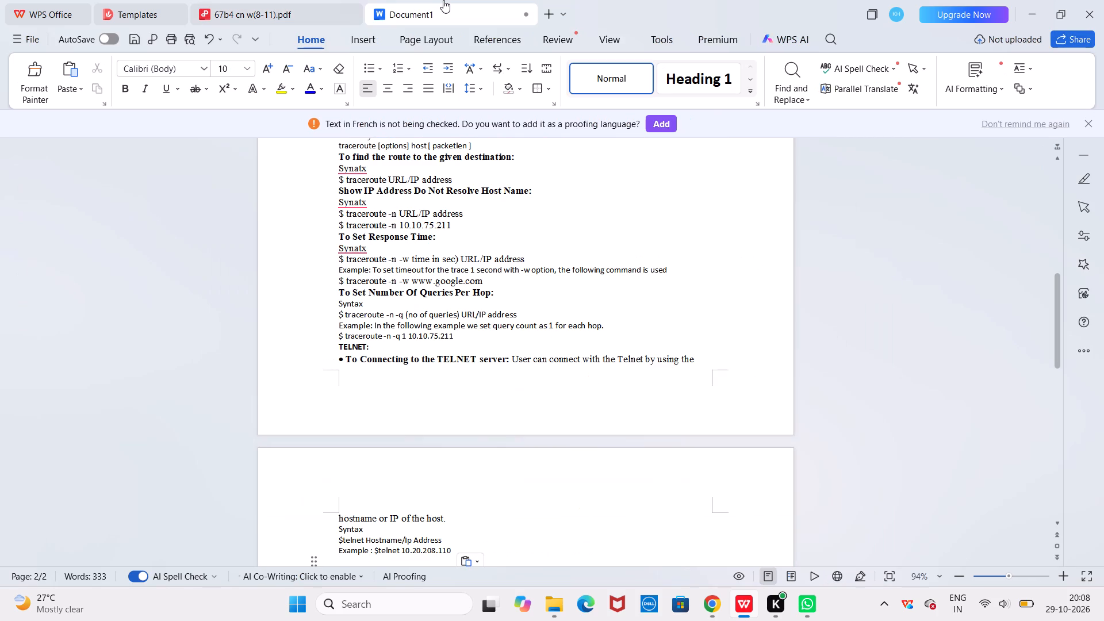
key(ctrl+v)
Copy the lines "$telnet" and "telnet>Open hostname/IP address" from the PDF and paste them under the "Without using Hostname or Ip Addres:" heading in Document1.
click(279, 7)
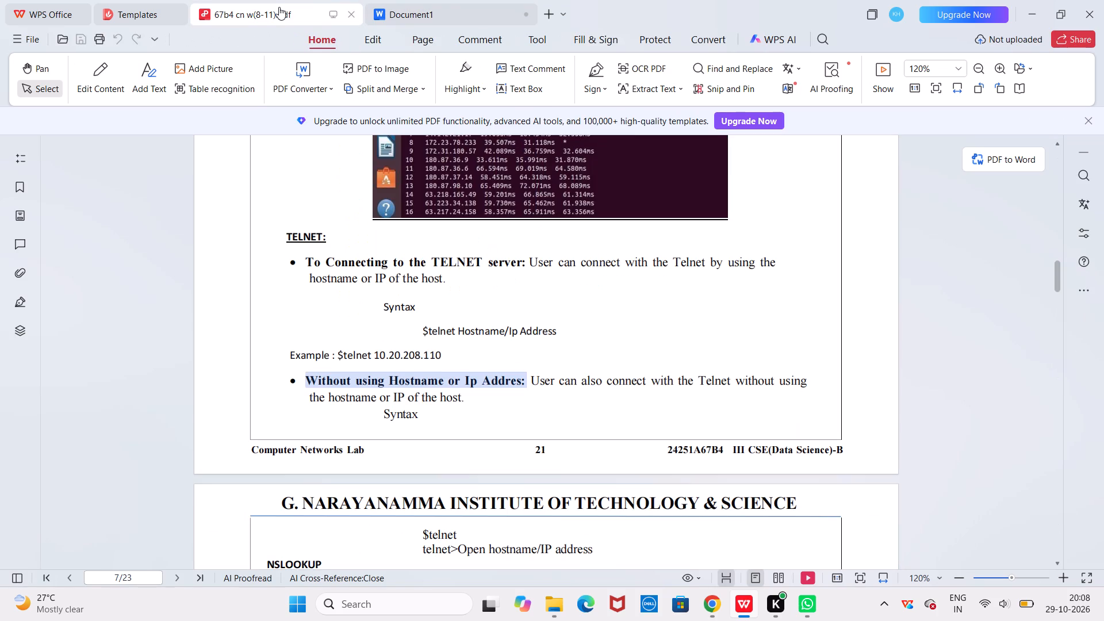
scroll(356, 423, down, 1)
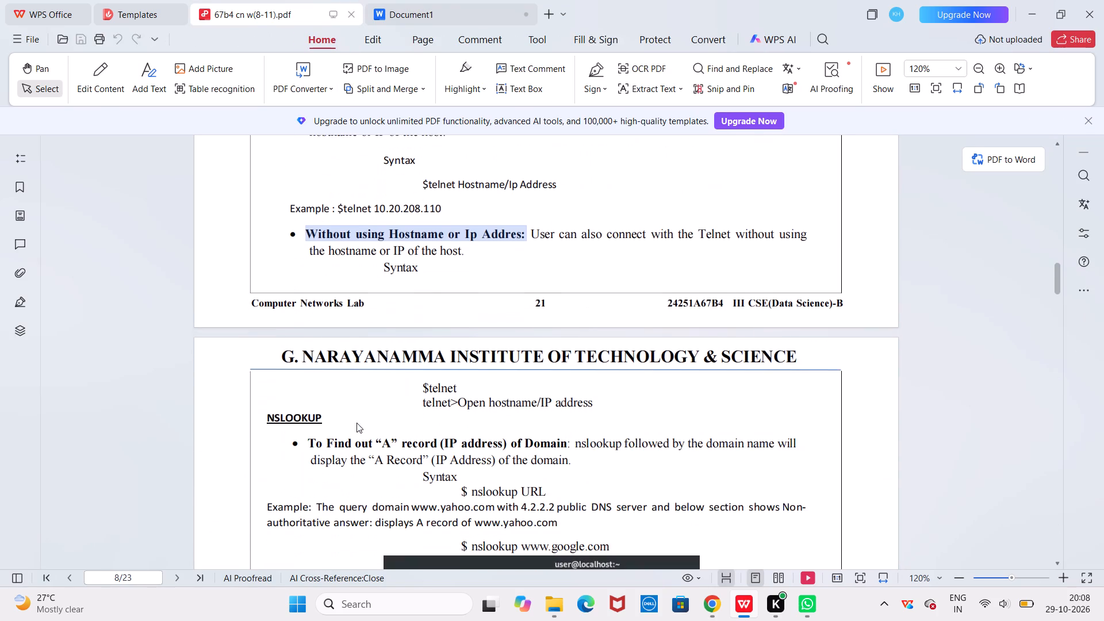
drag(423, 379, 593, 407)
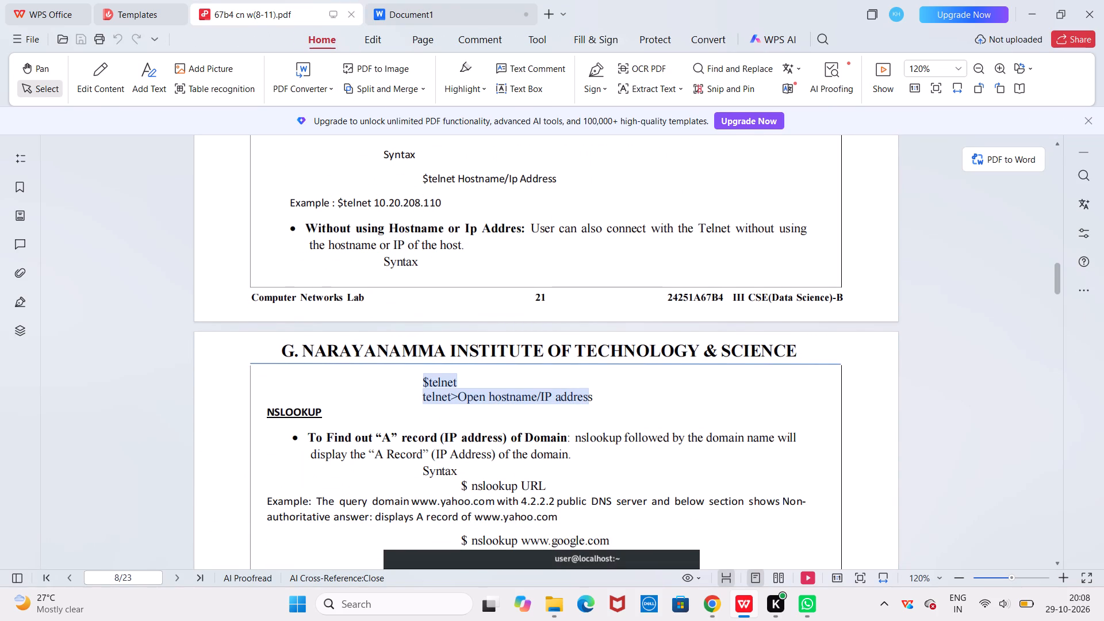
drag(593, 407, 593, 407)
key(ctrl+c)
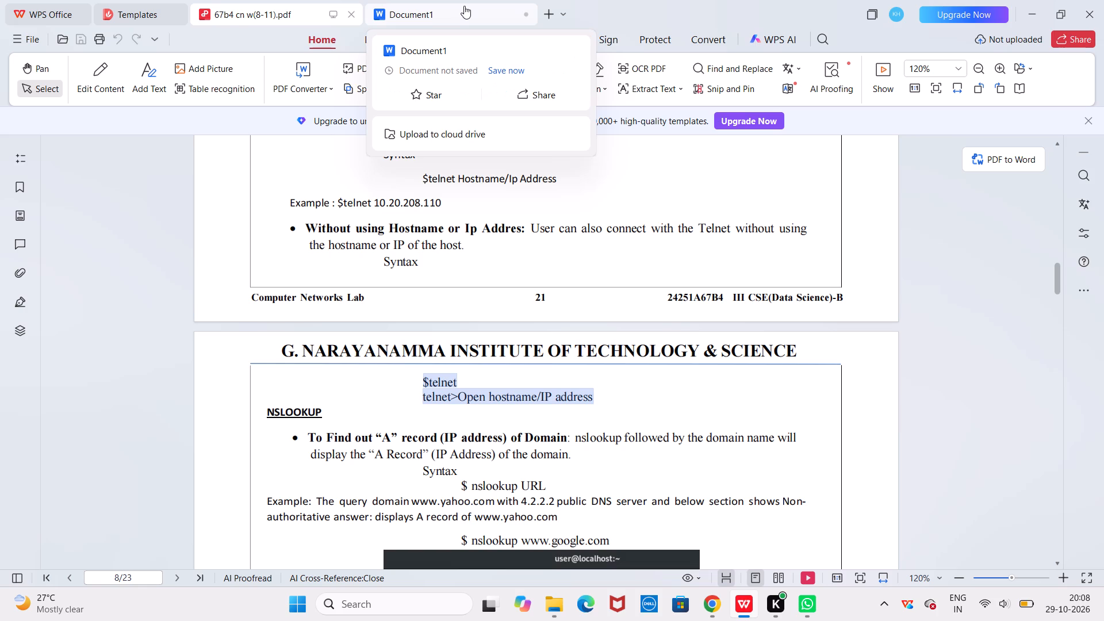
click(464, 6)
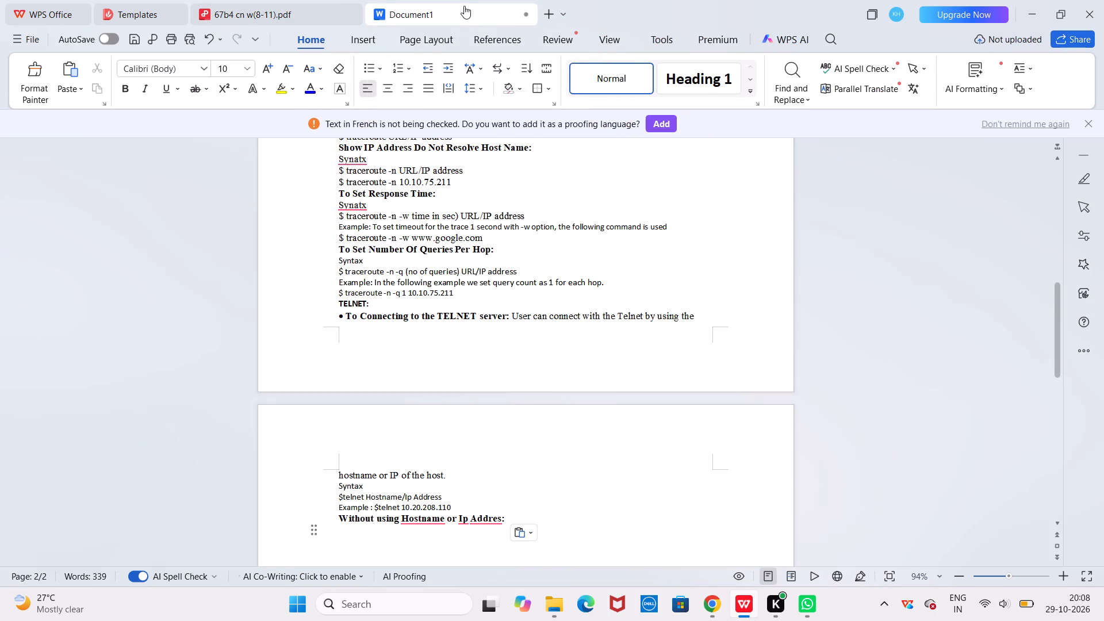
key(ctrl+v)
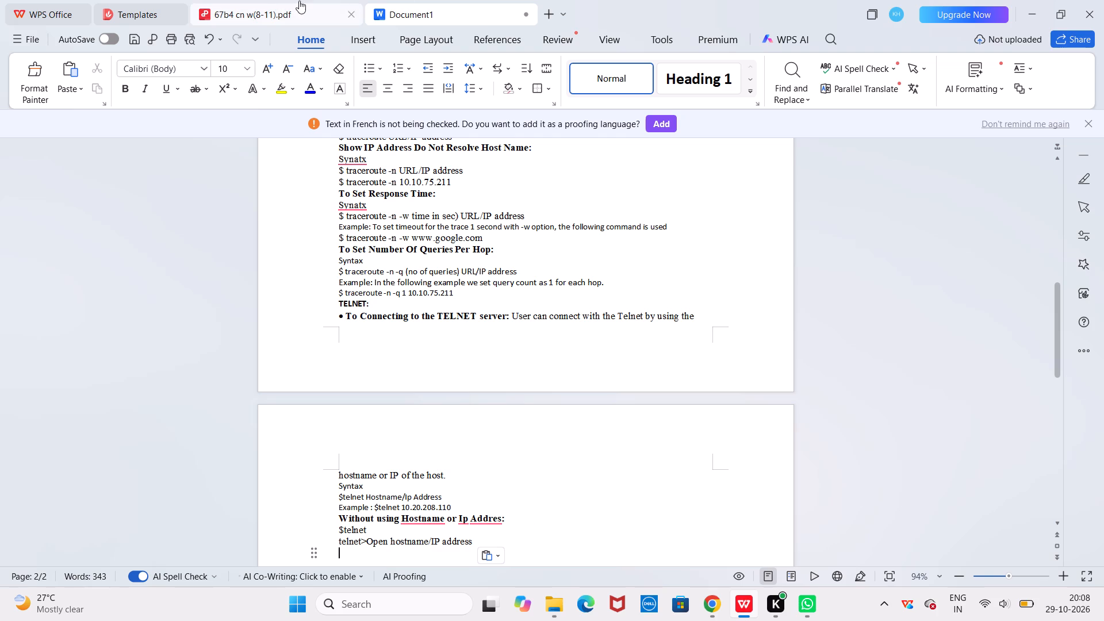
click(280, 2)
click(286, 278)
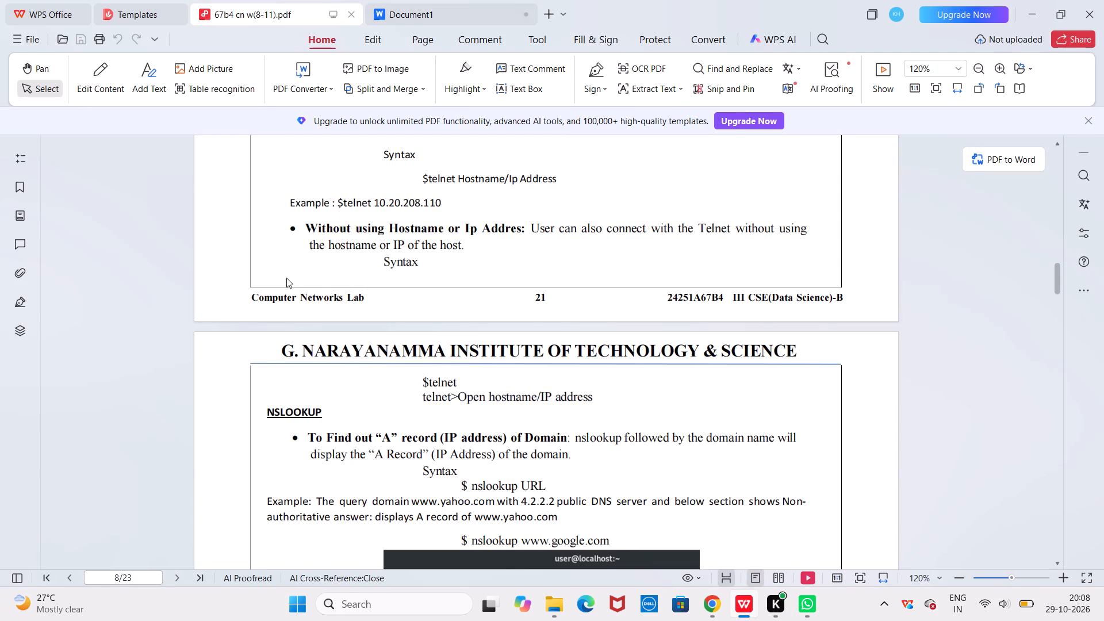
scroll(286, 278, up, 2)
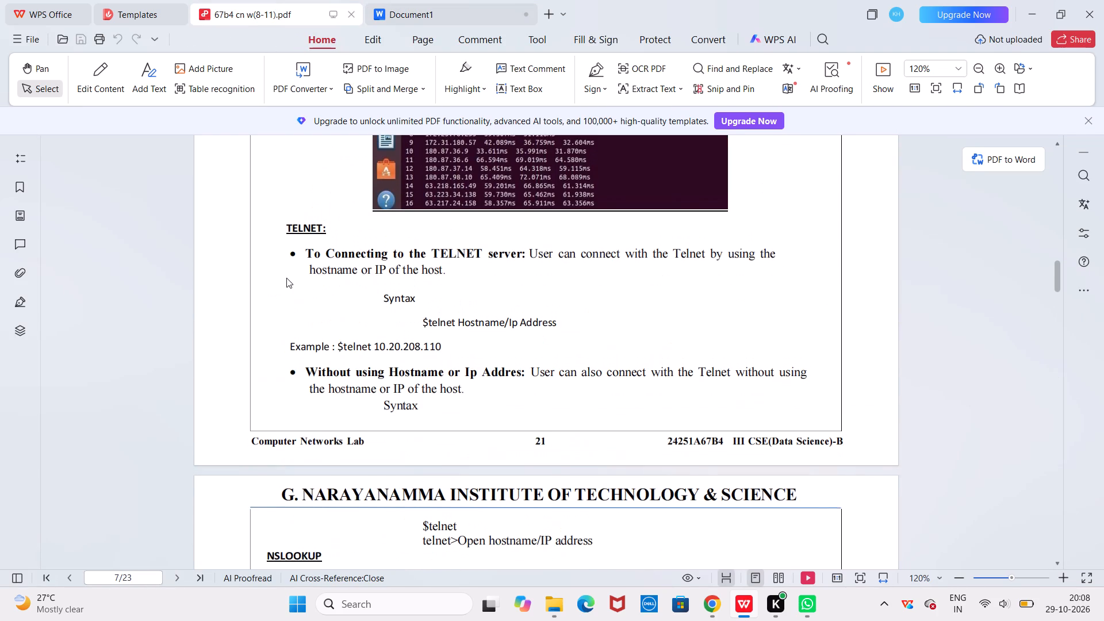
scroll(286, 278, down, 1)
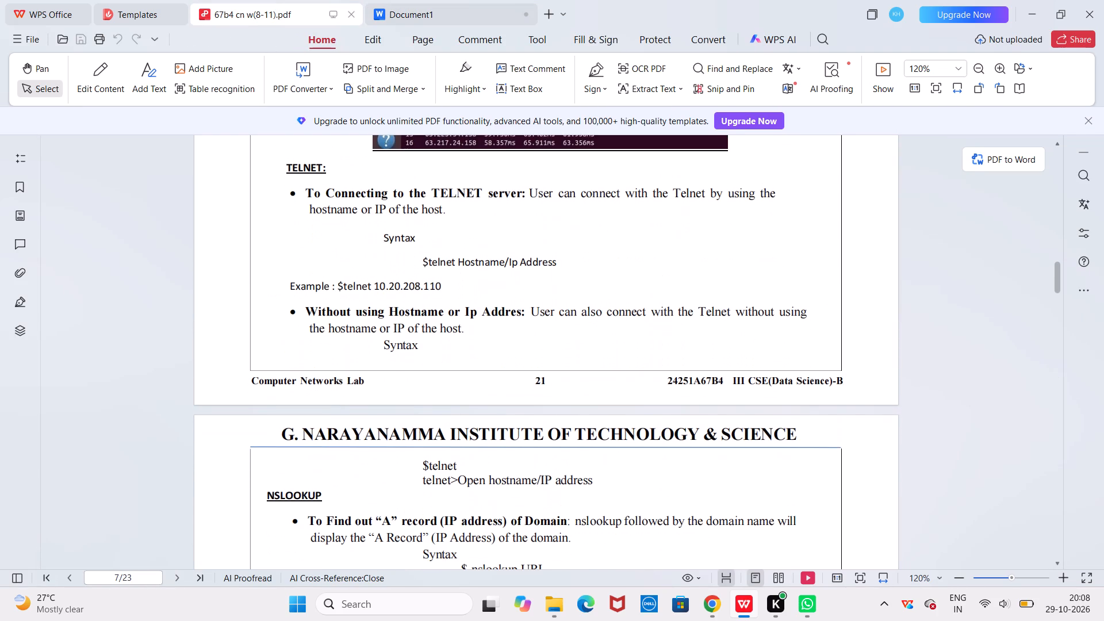
scroll(286, 278, down, 1)
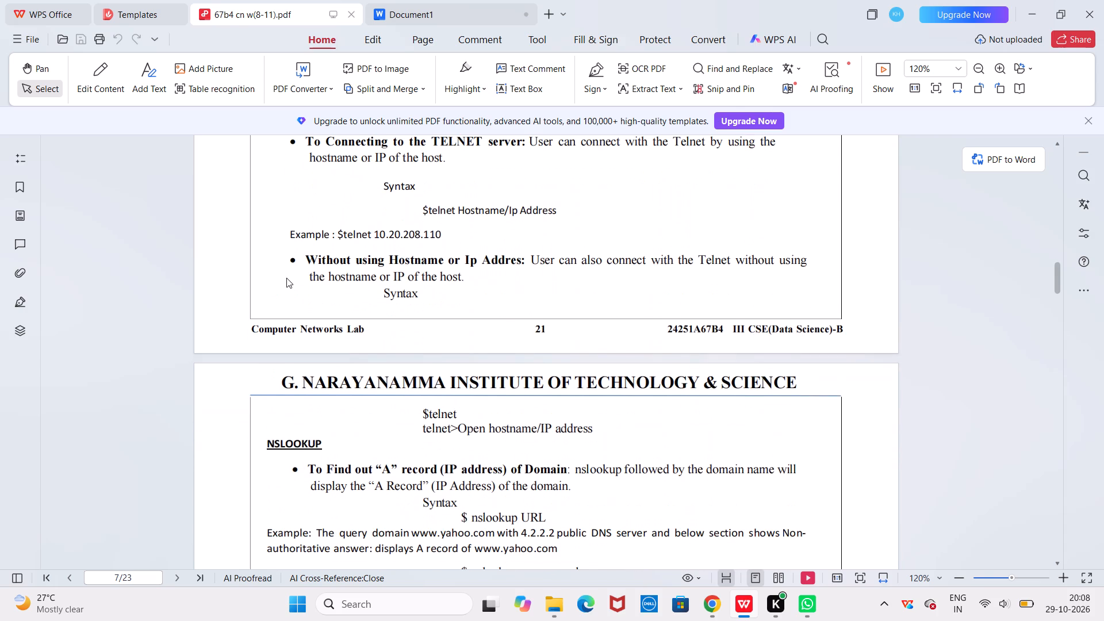
scroll(330, 259, down, 1)
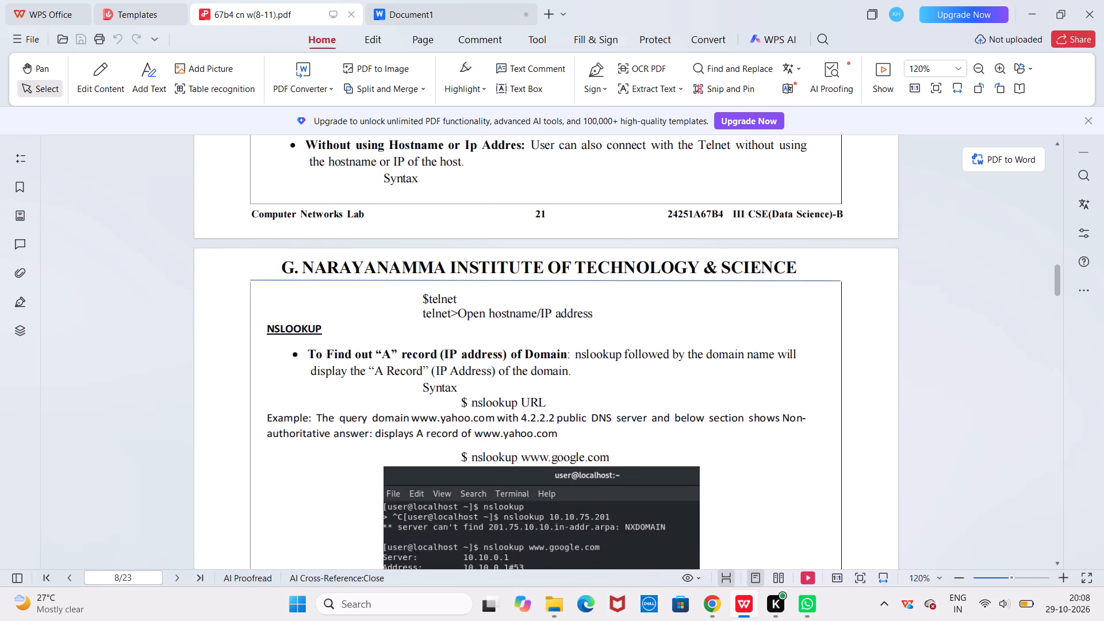
scroll(330, 259, down, 1)
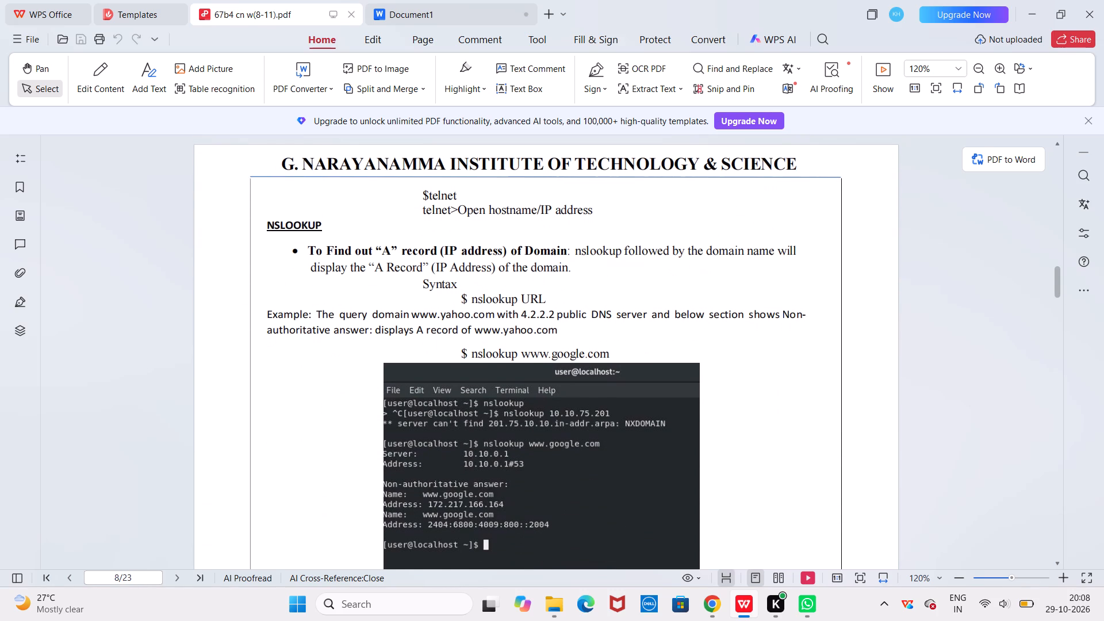
drag(266, 224, 550, 296)
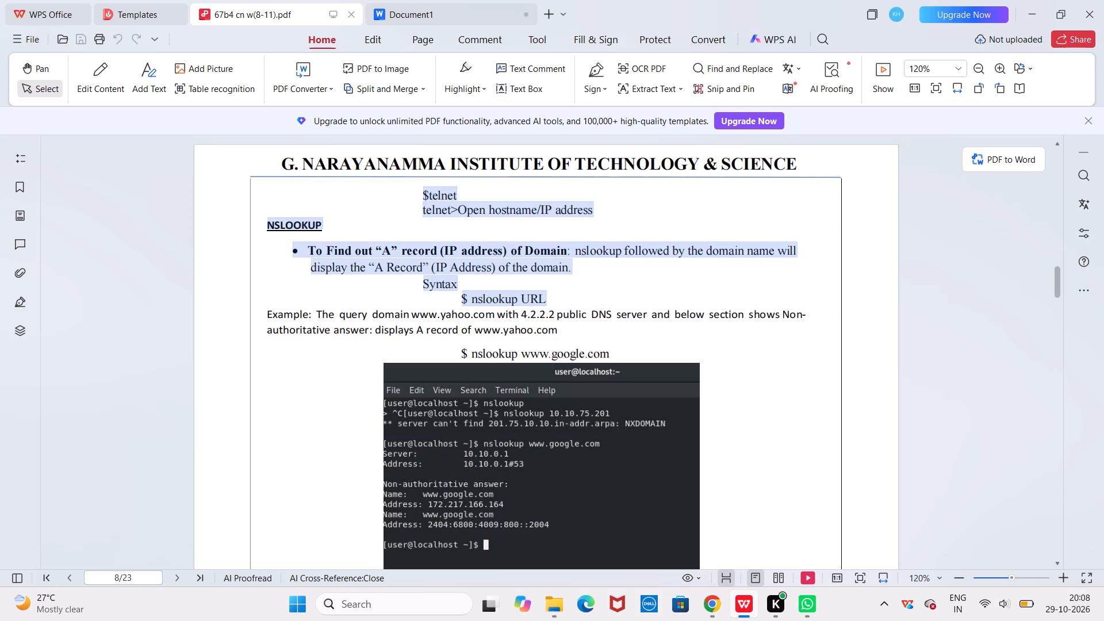
drag(550, 296, 598, 344)
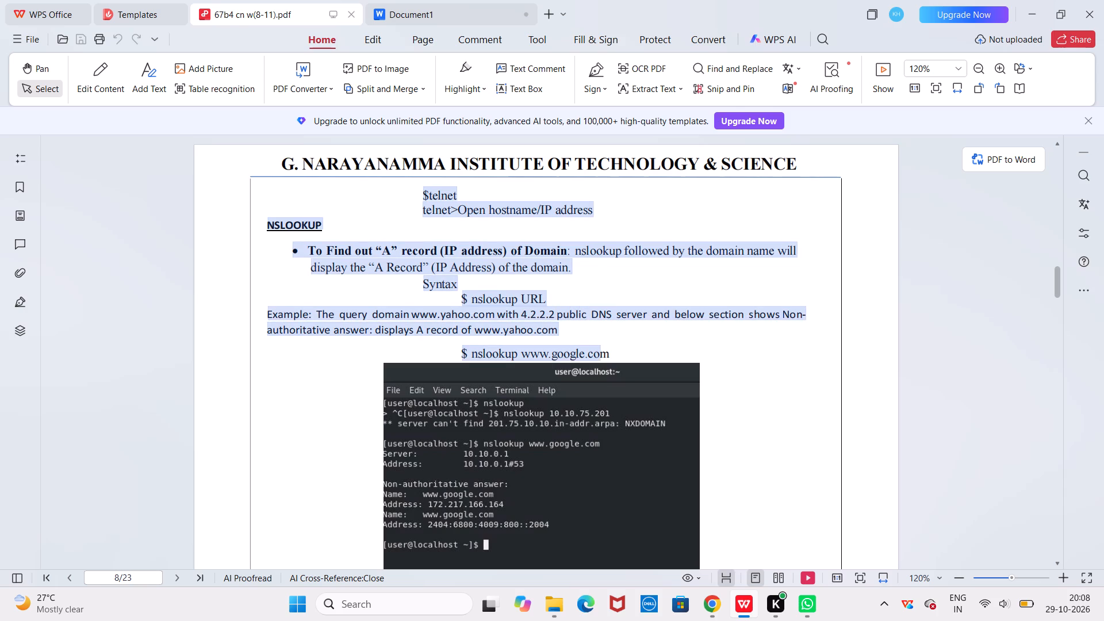
drag(598, 344, 605, 353)
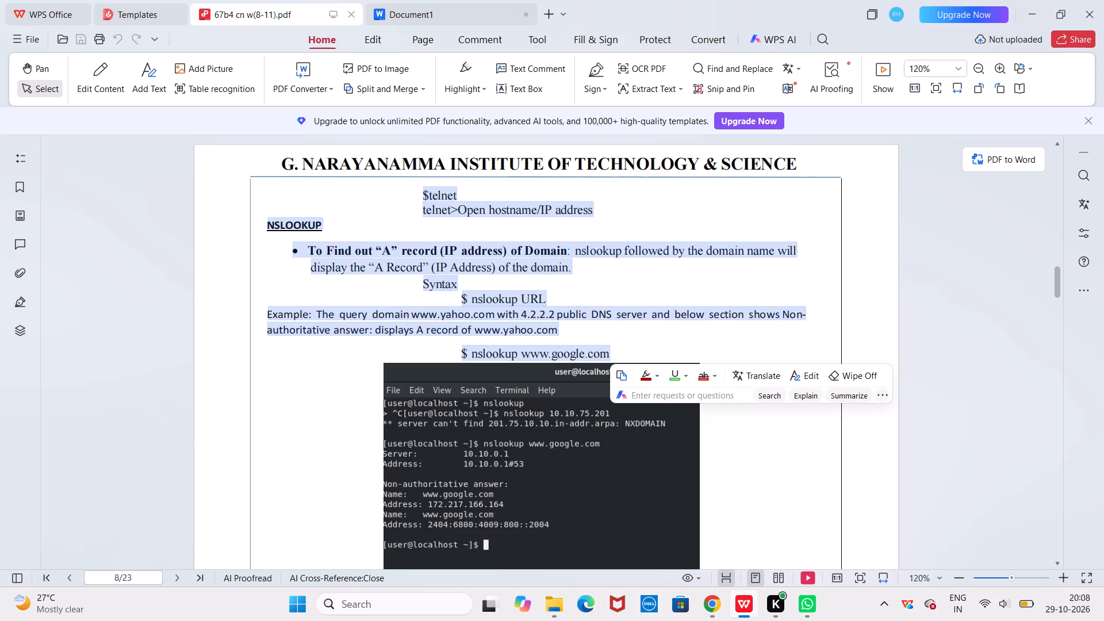
key(ctrl+c)
click(420, 0)
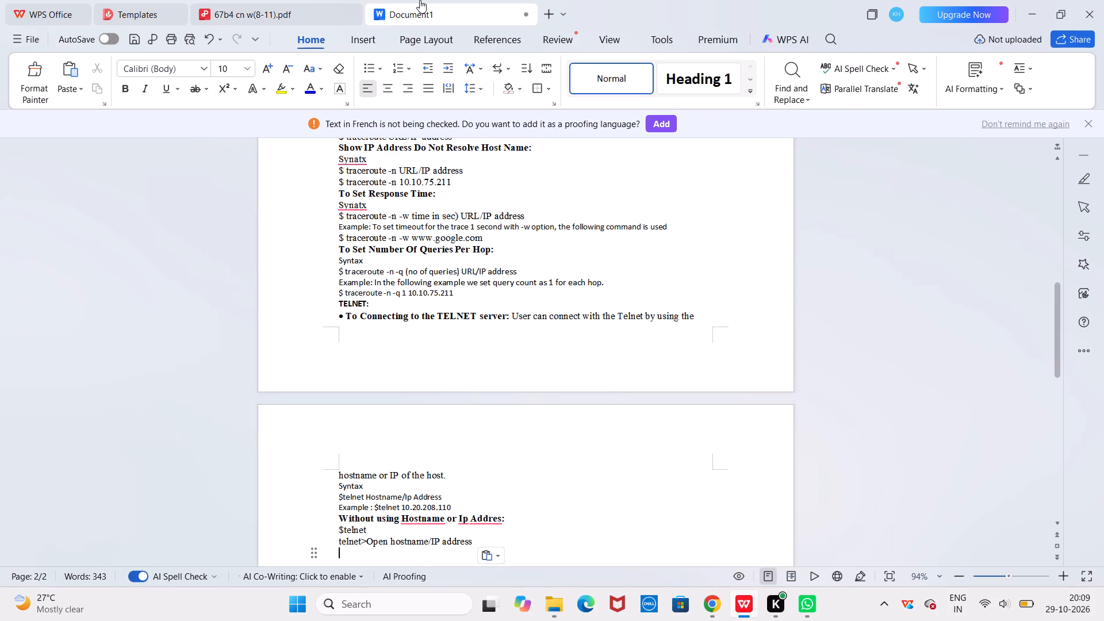
scroll(420, 248, down, 1)
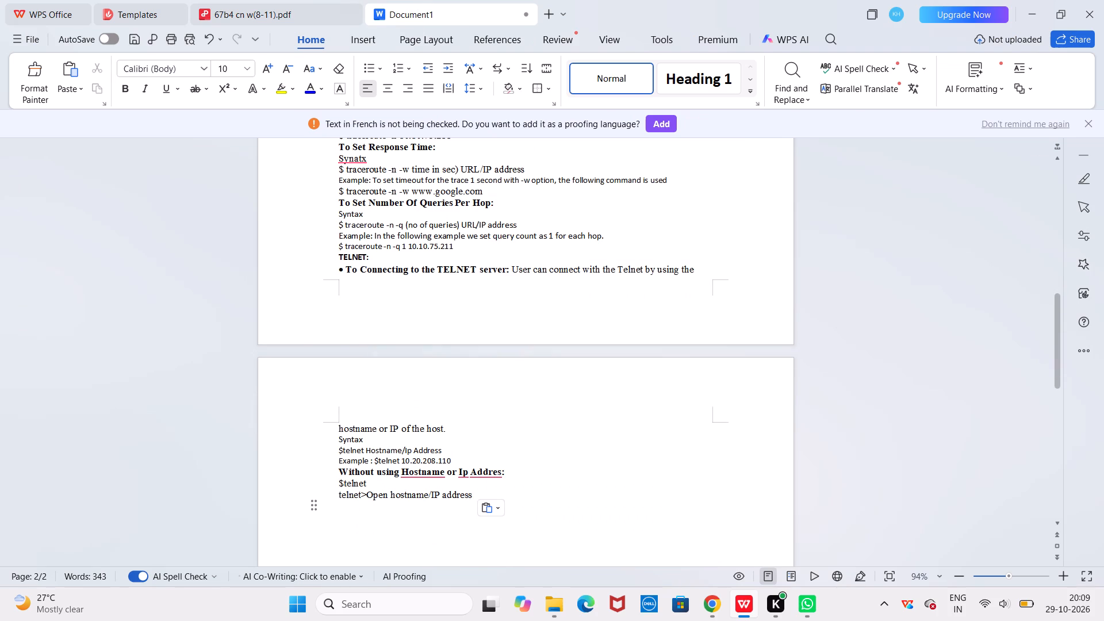
key(ctrl+v)
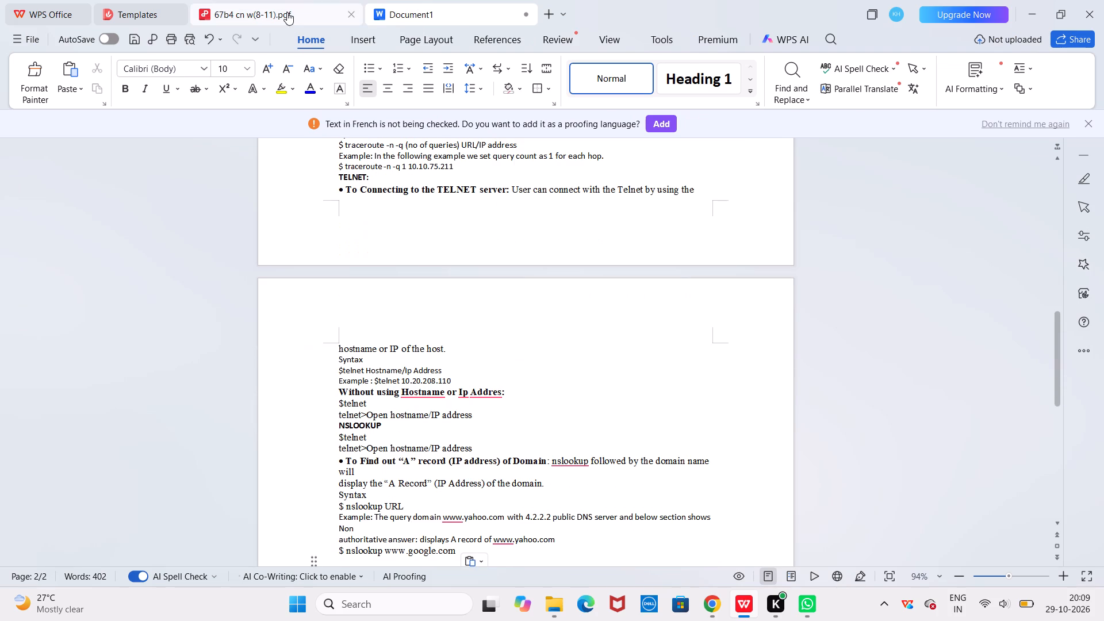
Copy the heading "Reverse nslookup:" from the PDF and paste it at the end of Document1.
click(286, 11)
click(339, 425)
scroll(339, 425, down, 1)
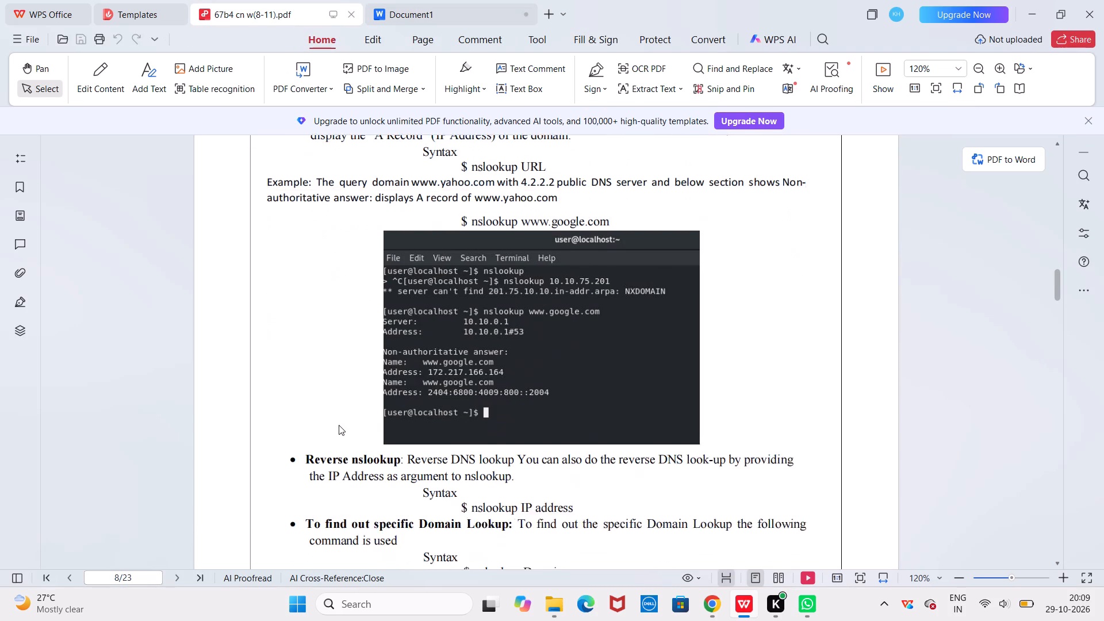
scroll(339, 425, down, 2)
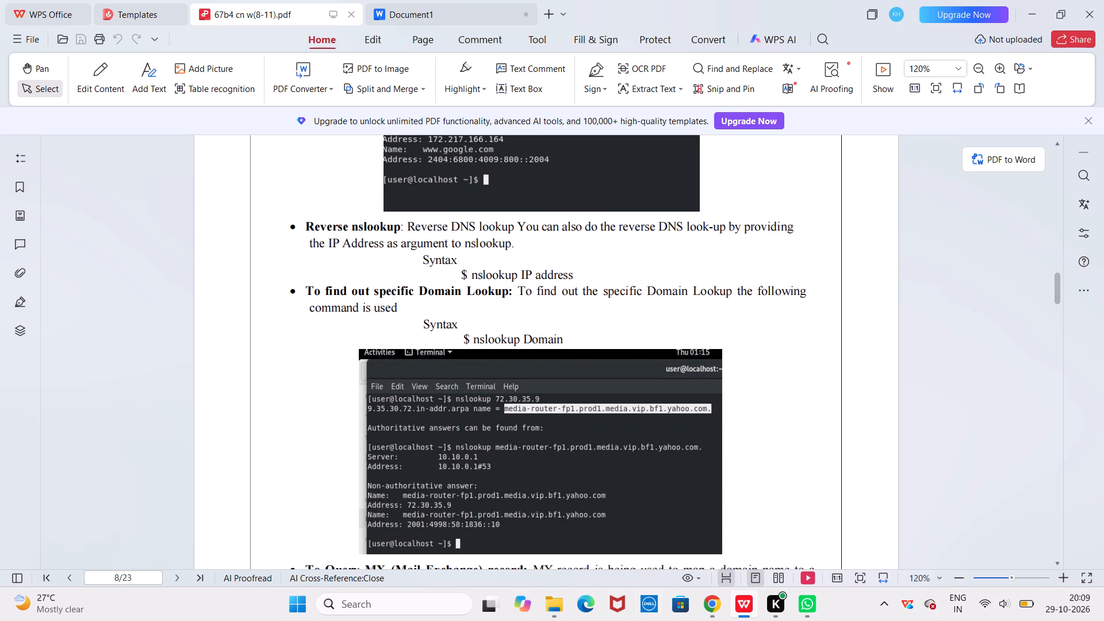
drag(305, 225, 401, 231)
key(ctrl+c)
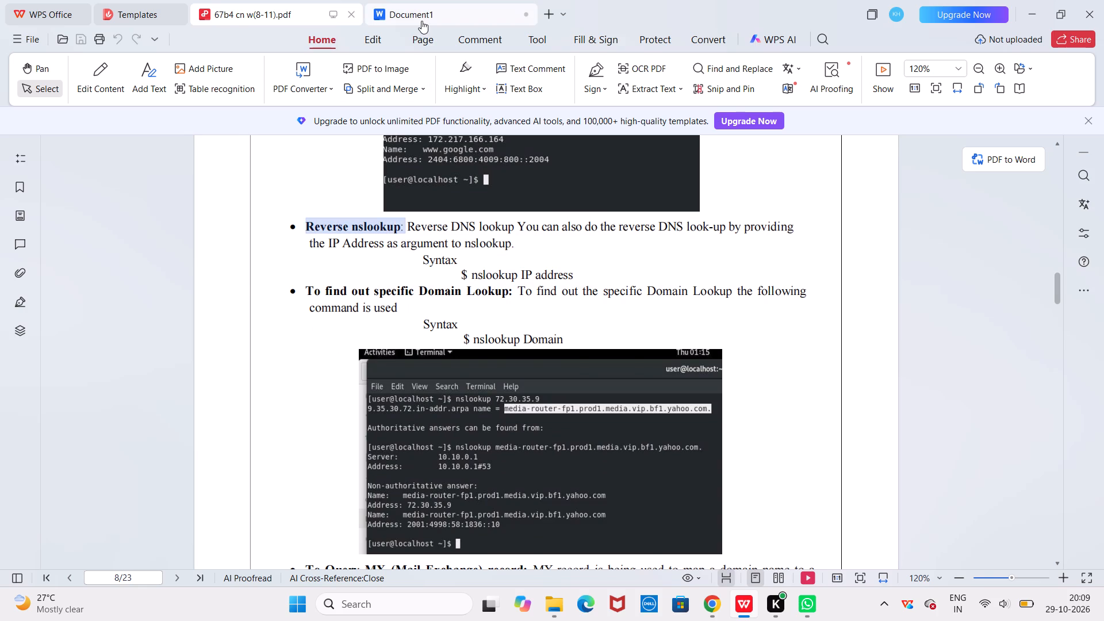
click(421, 21)
scroll(400, 278, down, 1)
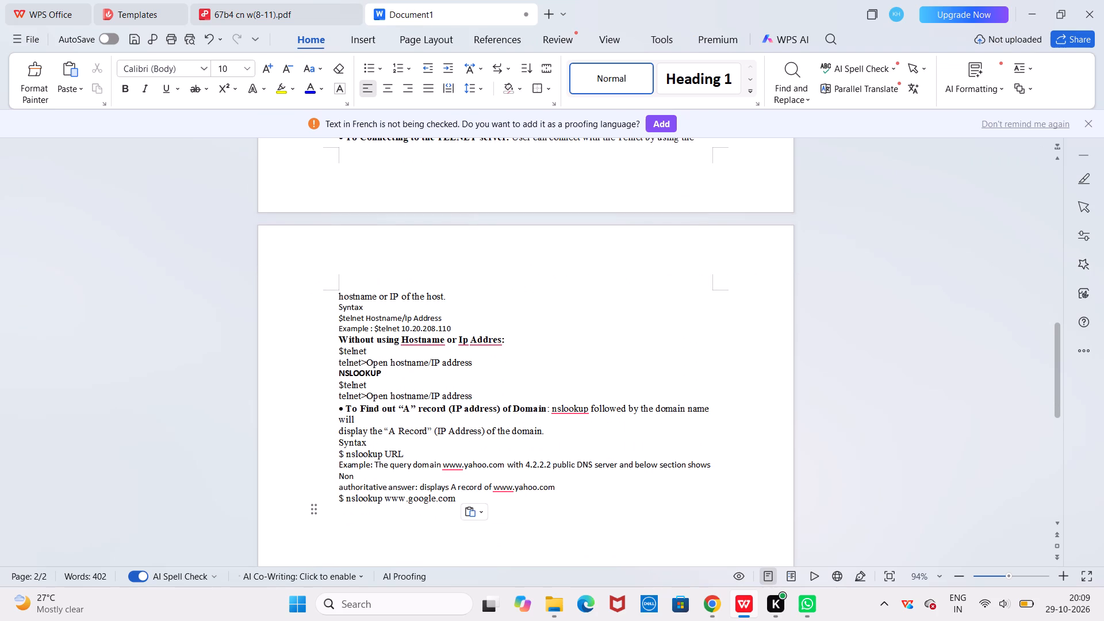
key(ctrl+v)
Copy the lines "Syntax" and "$ nslookup IP address" from the PDF and paste them under the "Reverse nslookup:" heading in Document1.
click(305, 16)
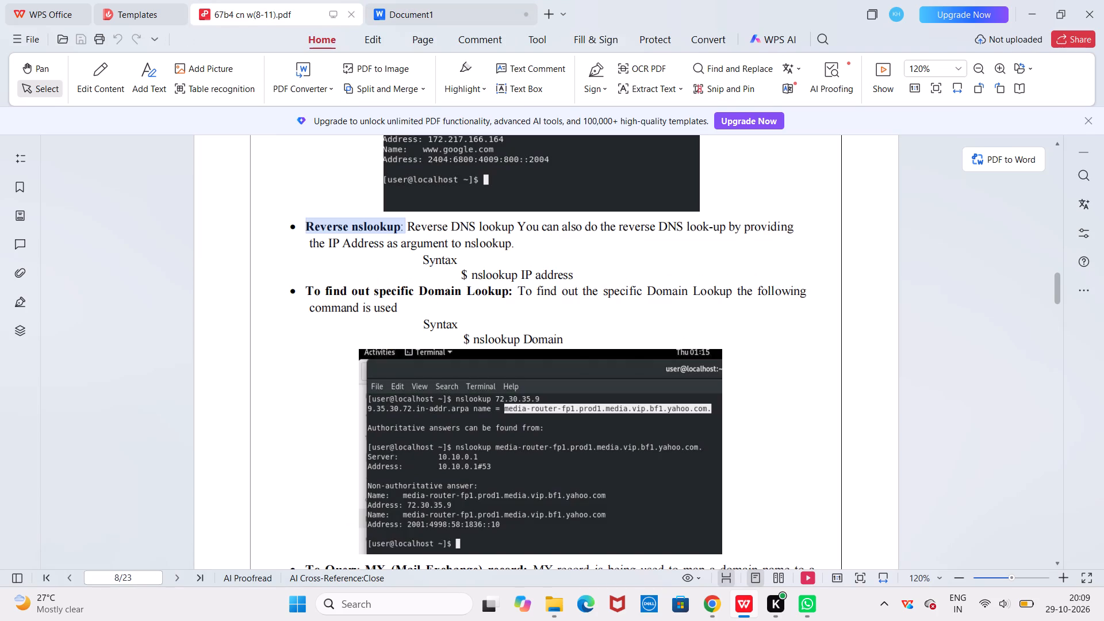
drag(424, 262, 560, 279)
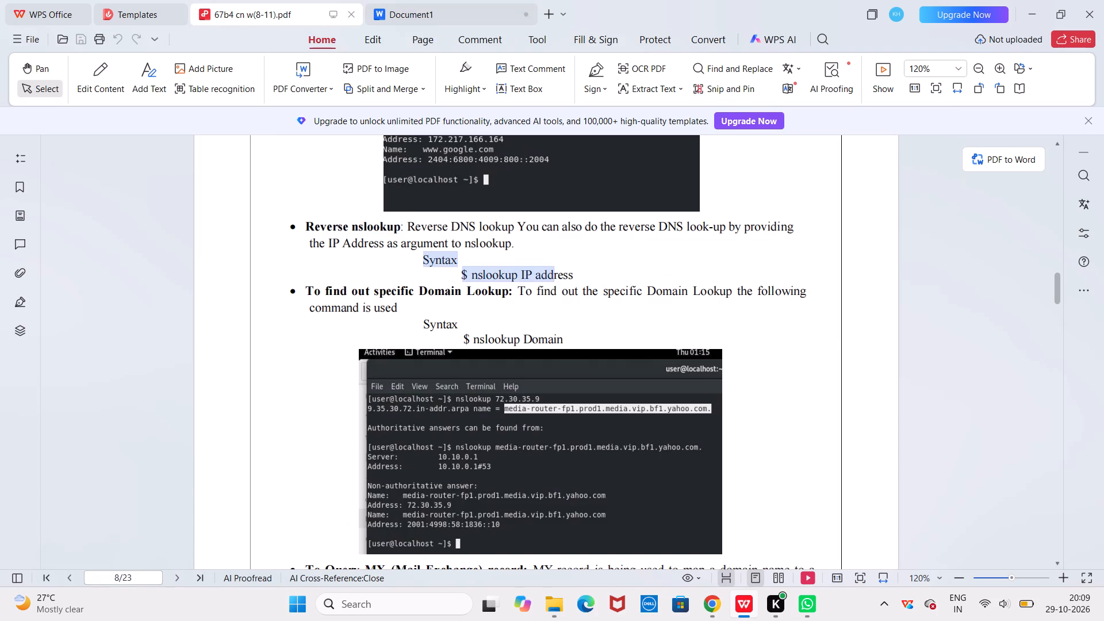
drag(560, 279, 577, 281)
click(581, 270)
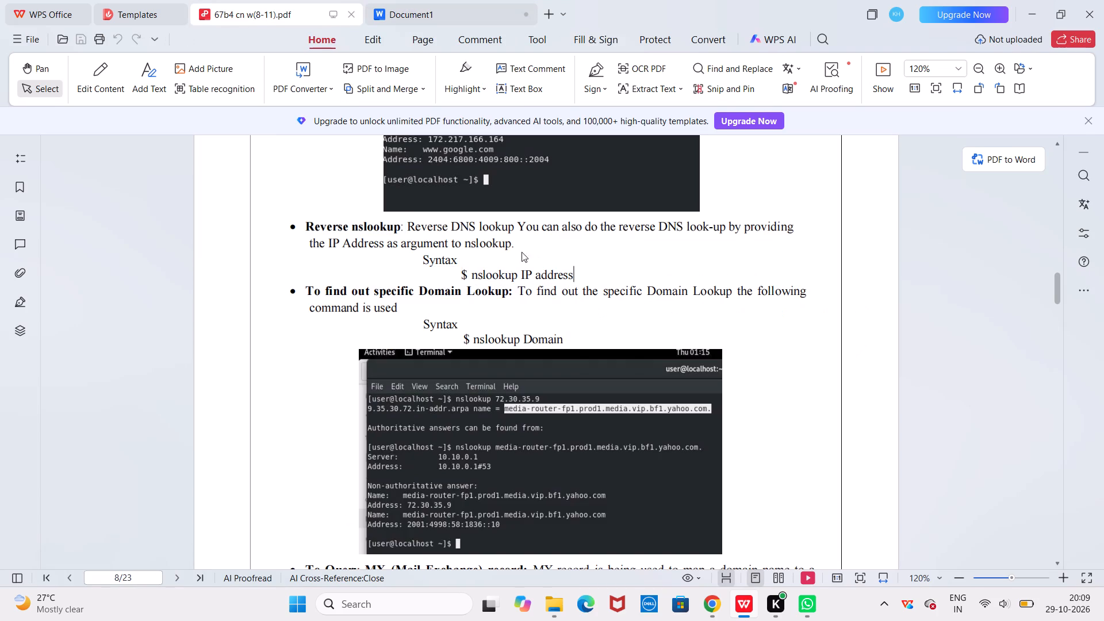
drag(423, 259, 562, 269)
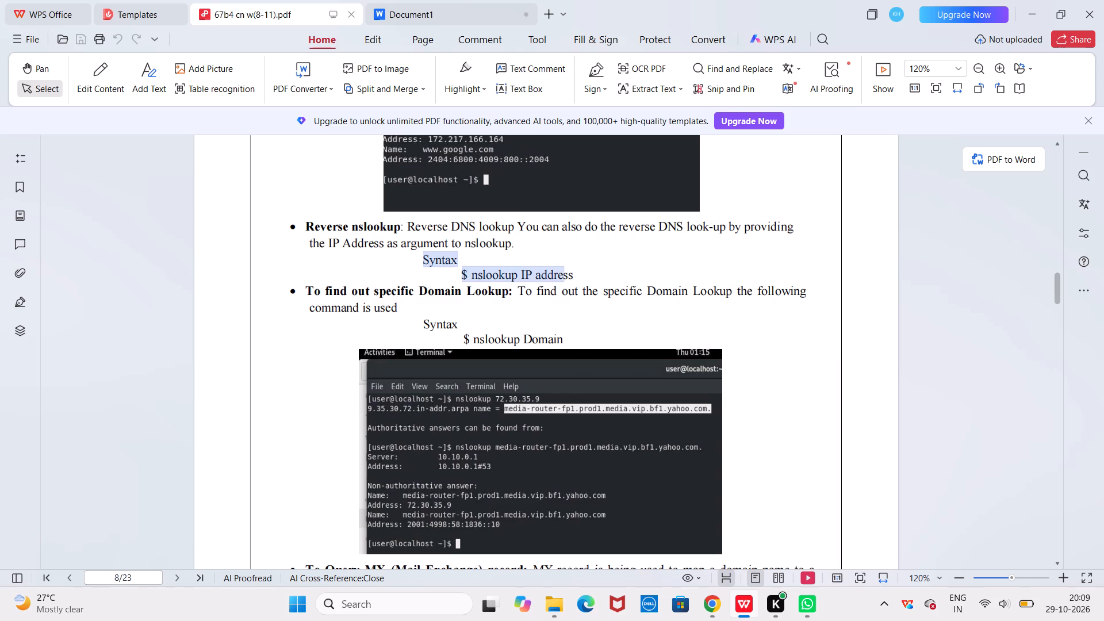
drag(562, 269, 577, 270)
key(ctrl+c)
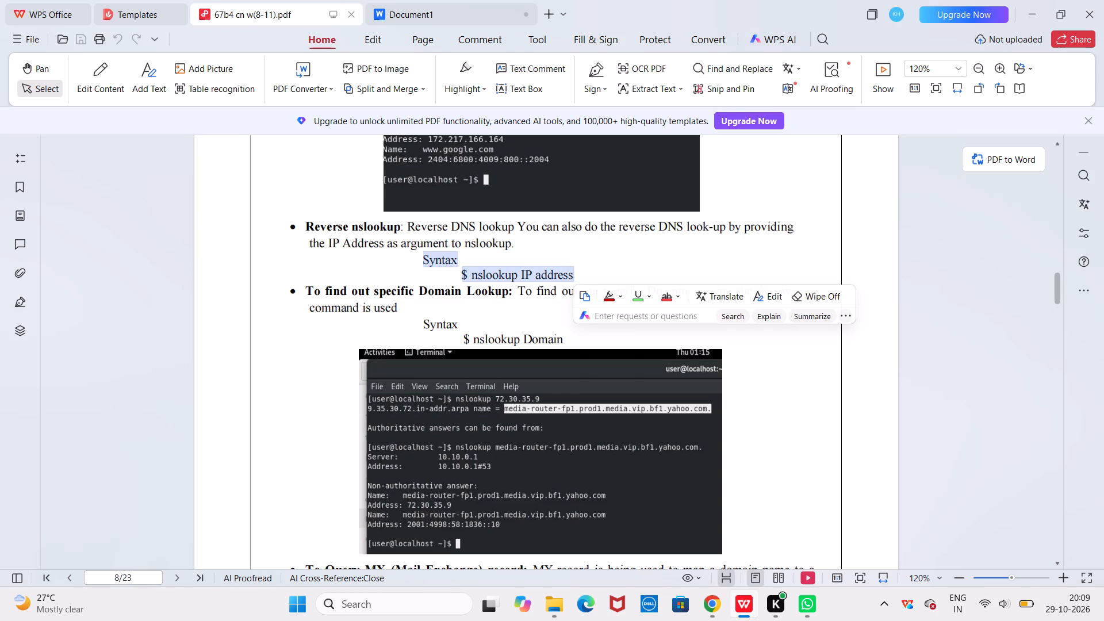
click(404, 6)
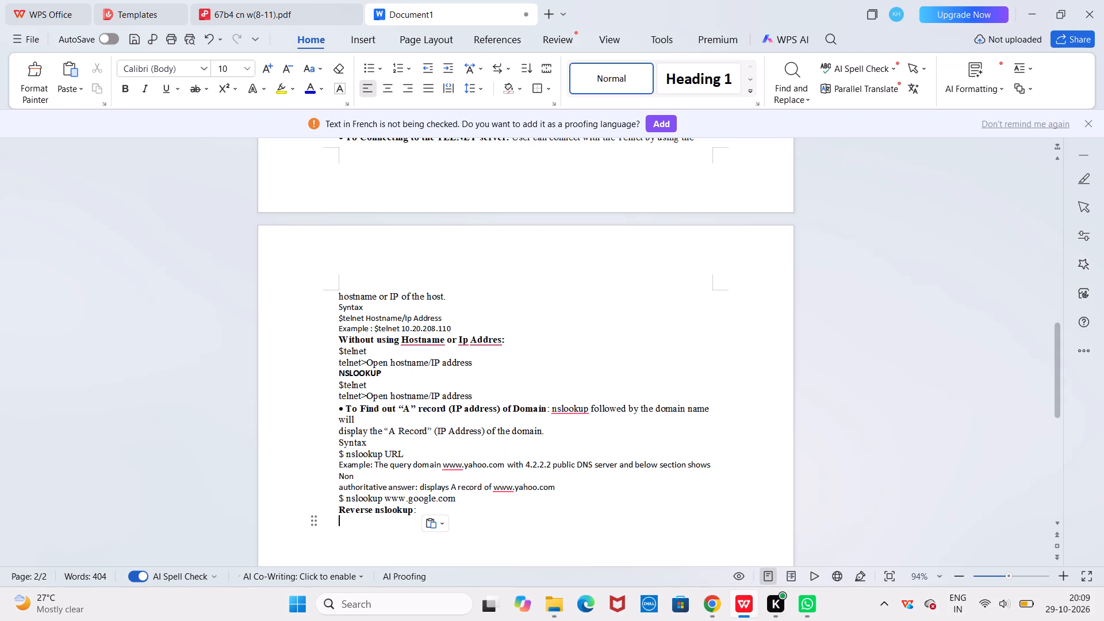
key(ctrl+v)
Copy the heading "To find out specific Domain Lookup:" from the PDF and paste it at the end of Document1.
click(295, 24)
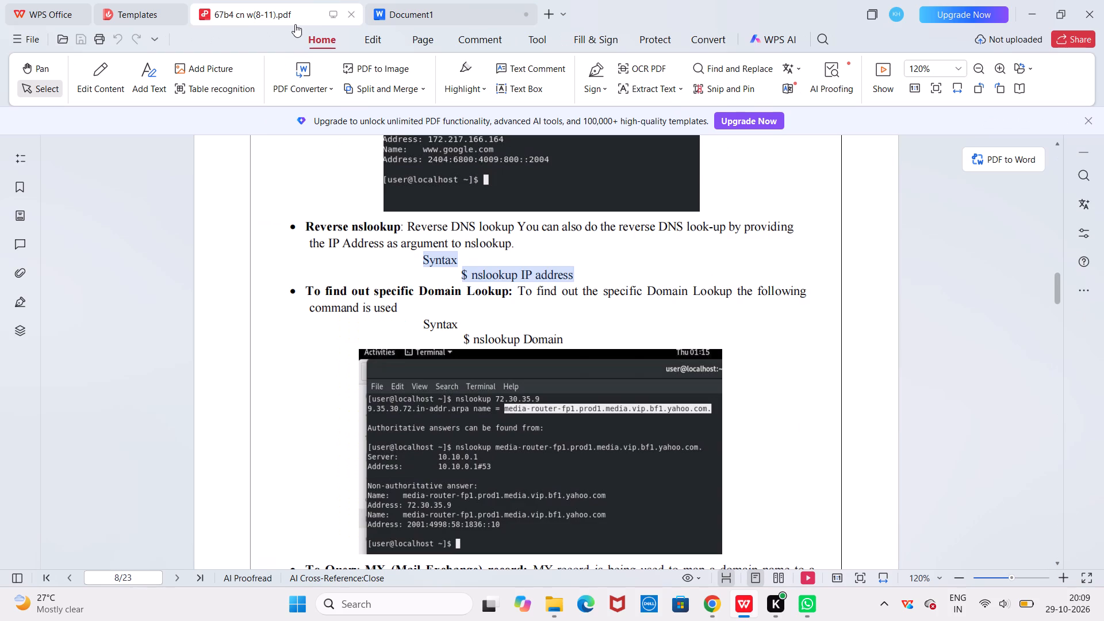
drag(305, 289, 313, 289)
drag(313, 289, 516, 290)
key(ctrl+c)
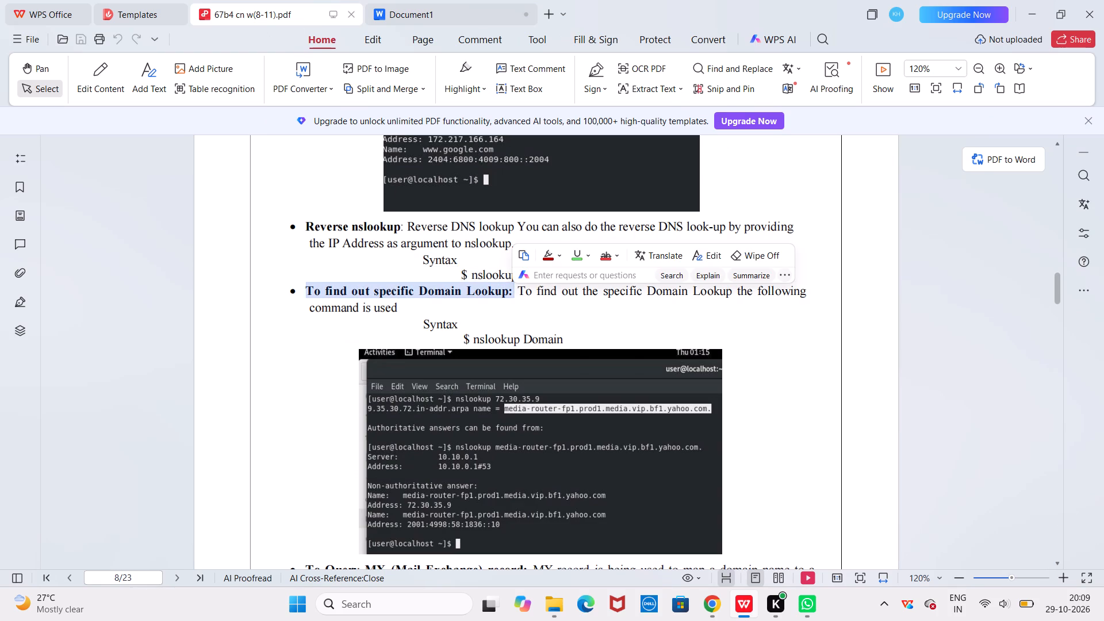
click(447, 11)
key(ctrl+v)
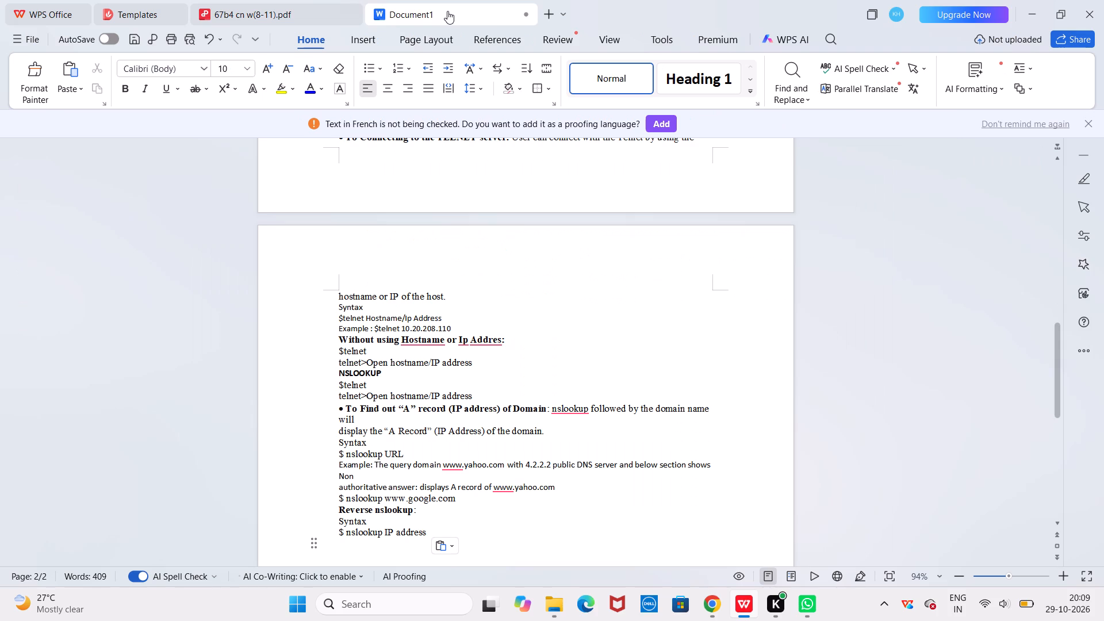
Copy the lines "Syntax" and "$ nslookup Domain" from the PDF and paste them under the specific Domain Lookup heading in Document1.
click(296, 4)
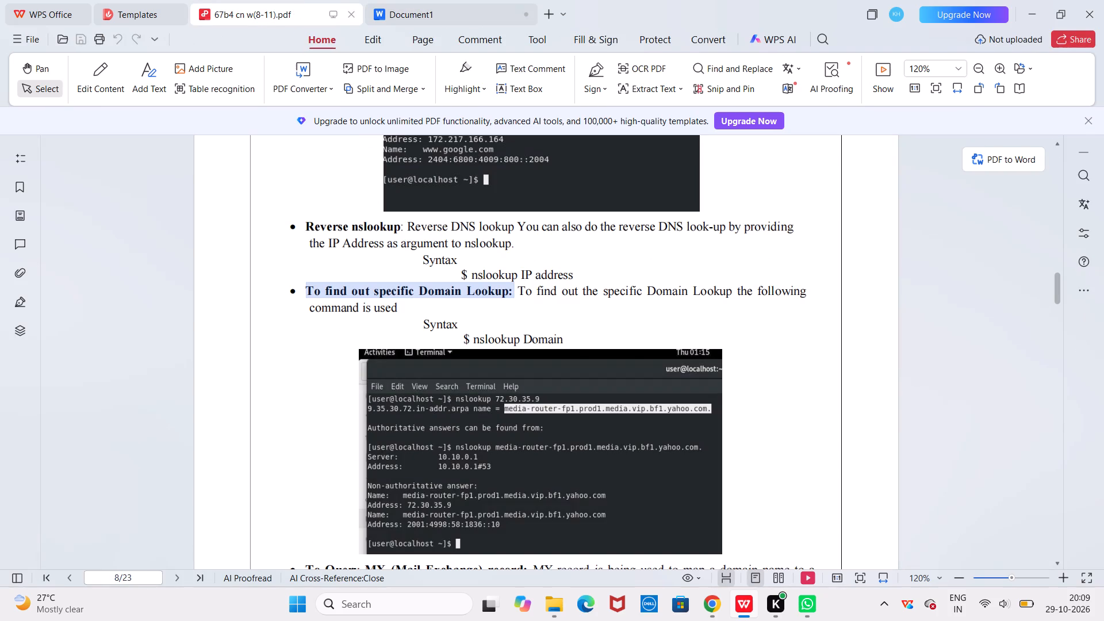
drag(423, 322, 571, 335)
key(ctrl+c)
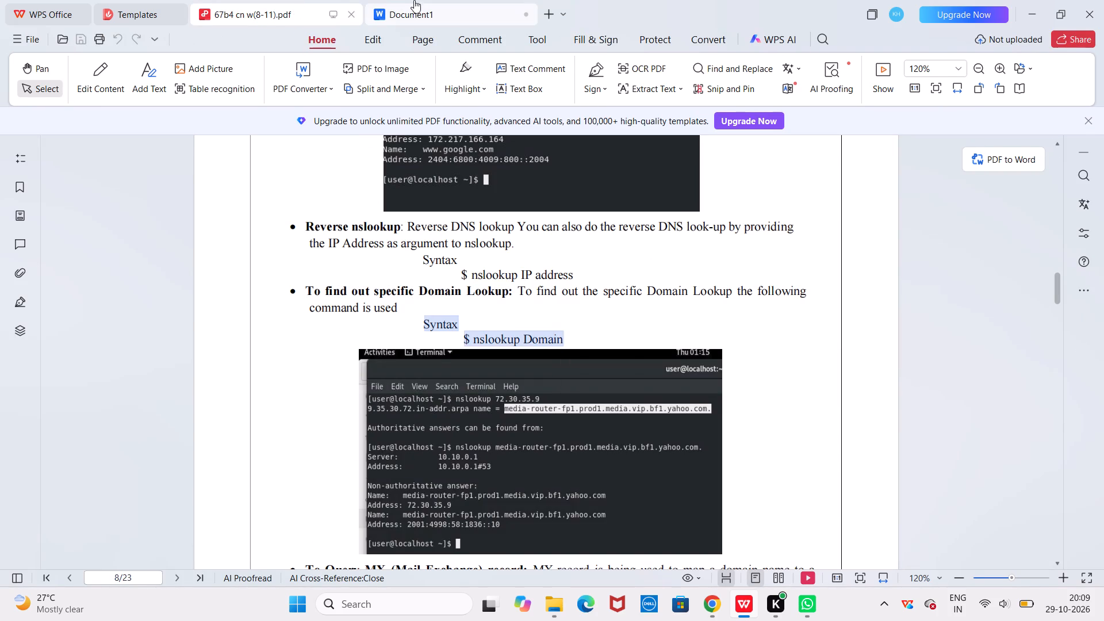
click(414, 0)
key(ctrl+v)
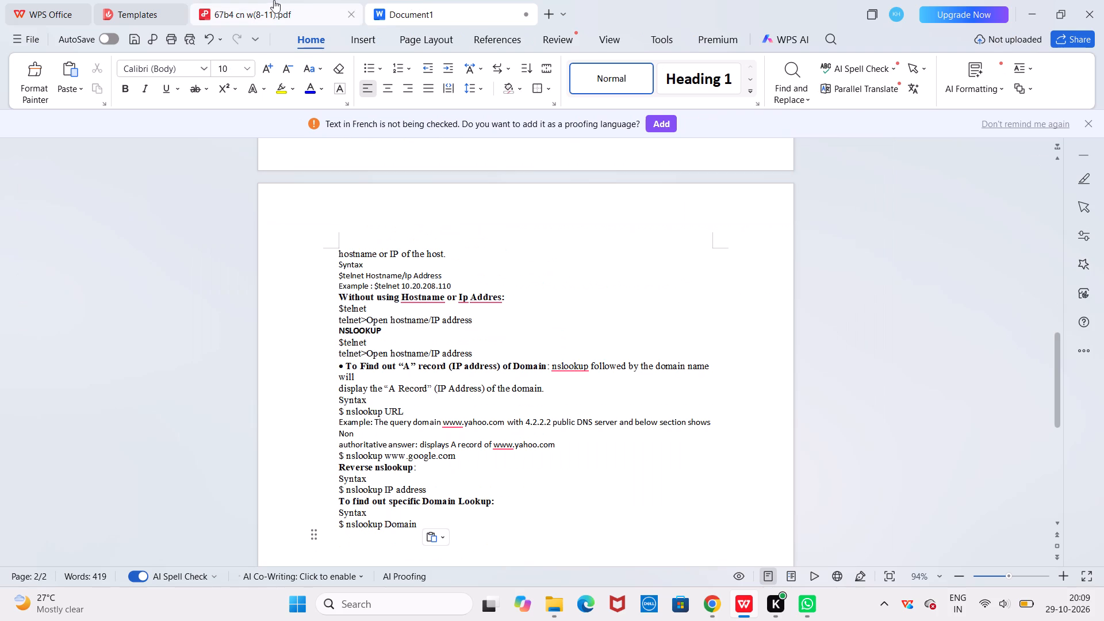
Copy the heading "To Query MX (Mail Exchange) record:" from the PDF and paste it at the end of Document1.
click(269, 2)
scroll(285, 296, down, 2)
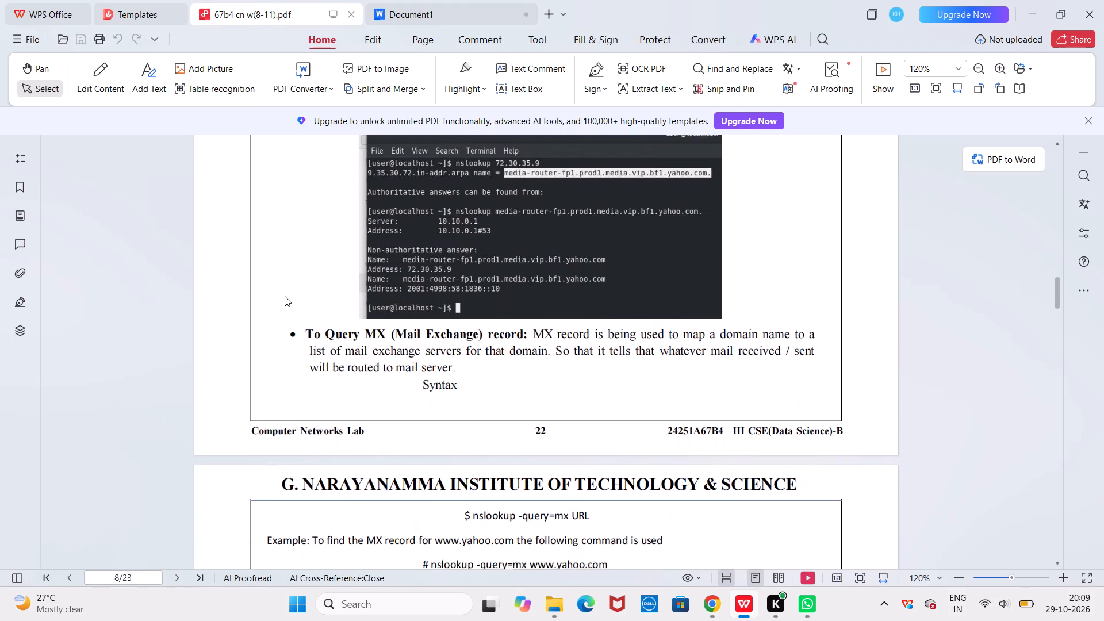
scroll(285, 296, down, 2)
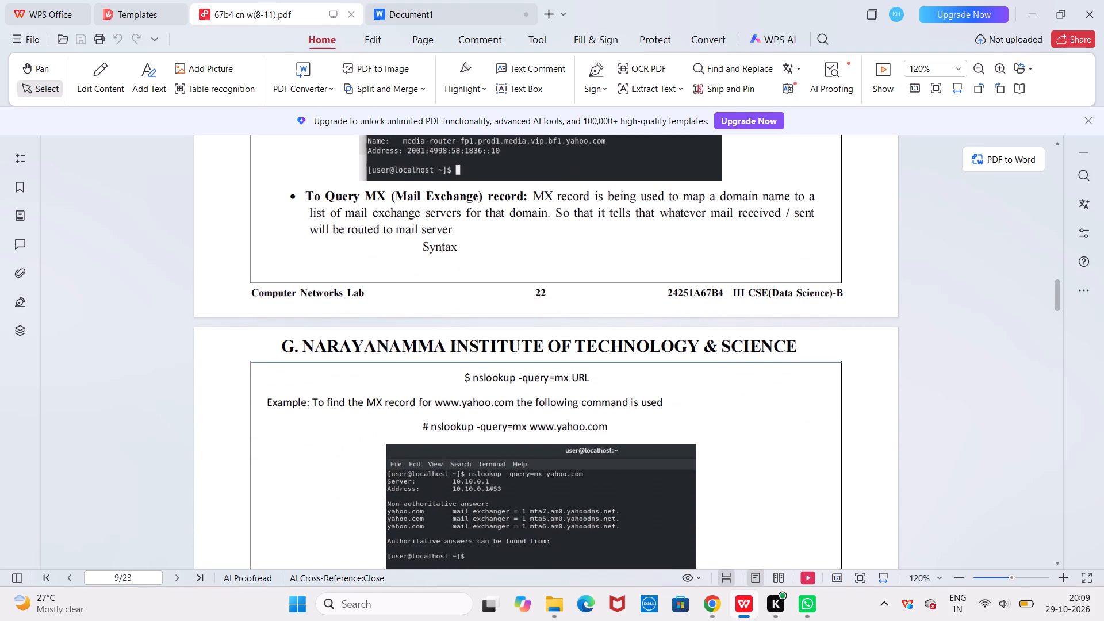
drag(304, 194, 523, 200)
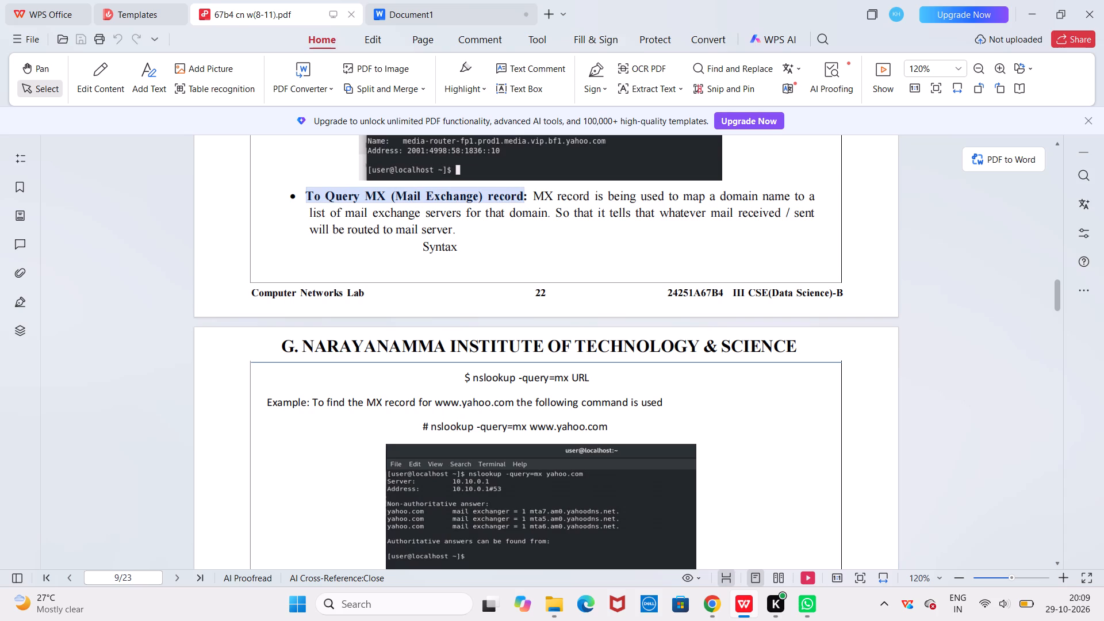
drag(523, 200, 527, 200)
key(ctrl+c)
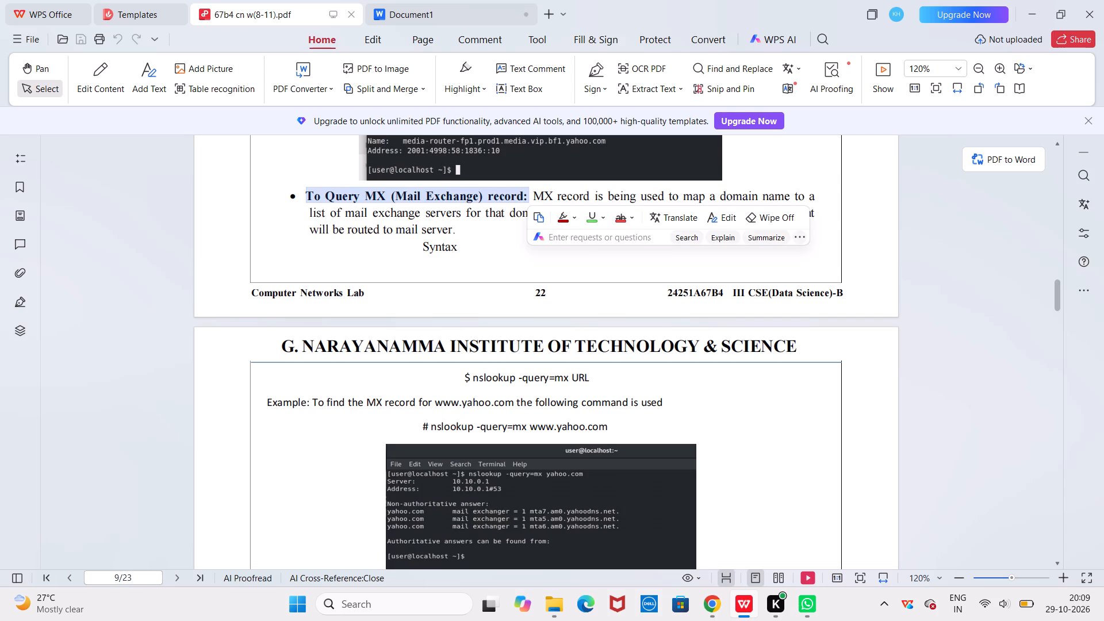
click(451, 13)
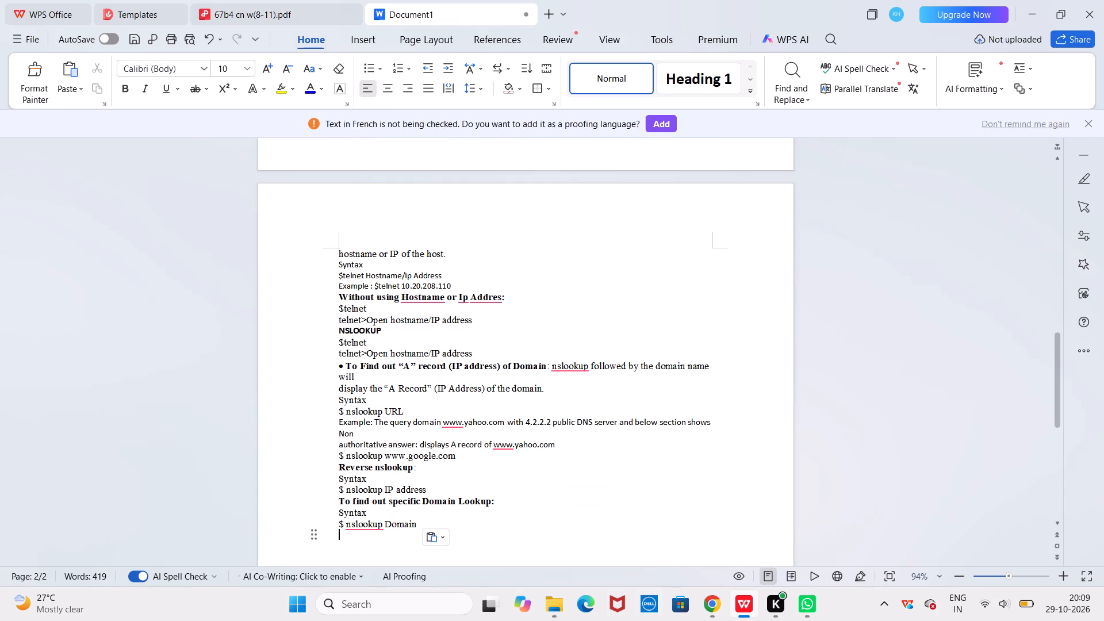
key(ctrl+v)
click(281, 4)
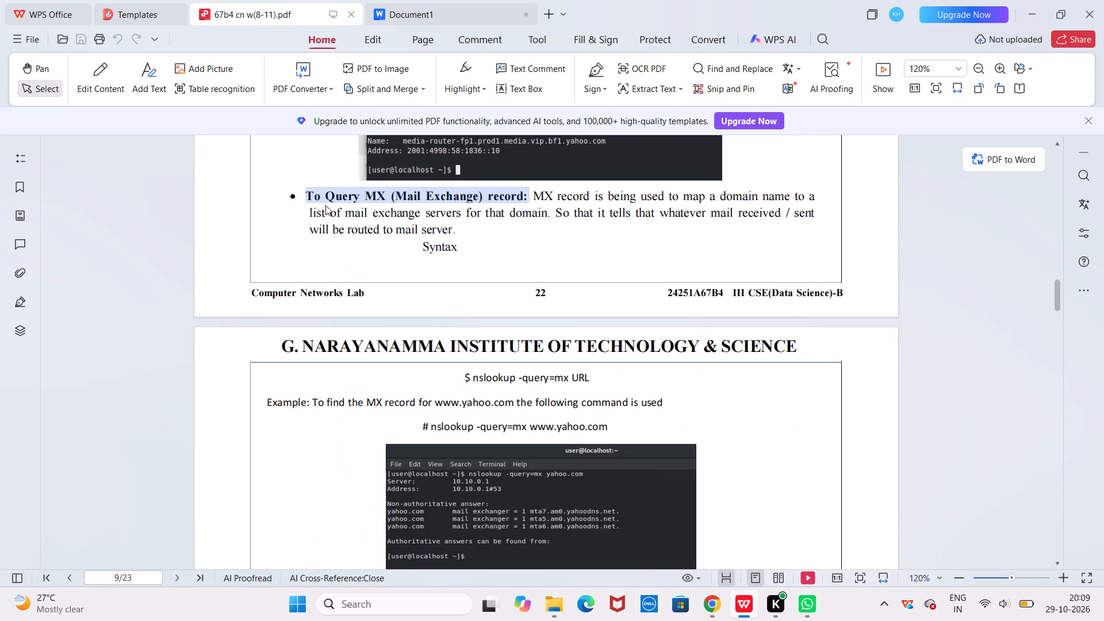
scroll(336, 225, down, 1)
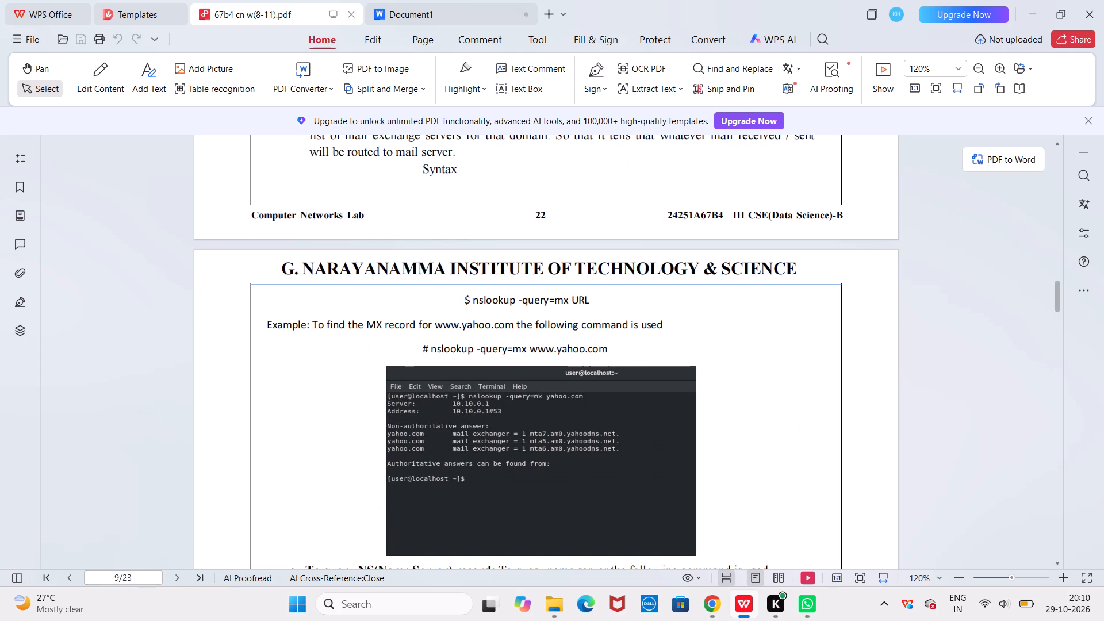
drag(466, 298, 605, 333)
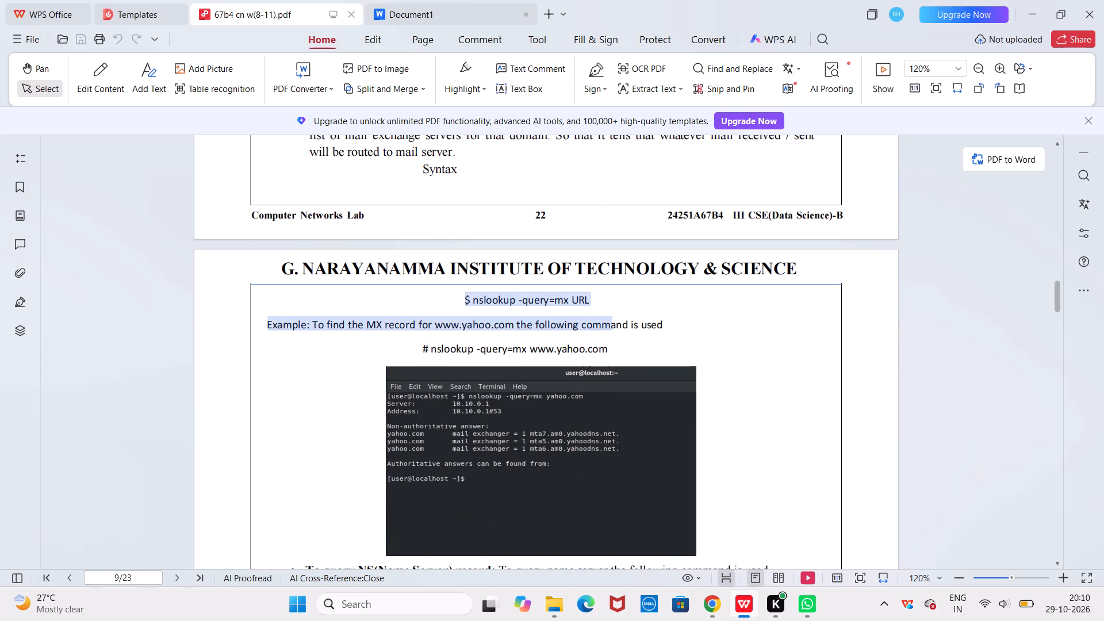
drag(605, 333, 607, 351)
key(ctrl+c)
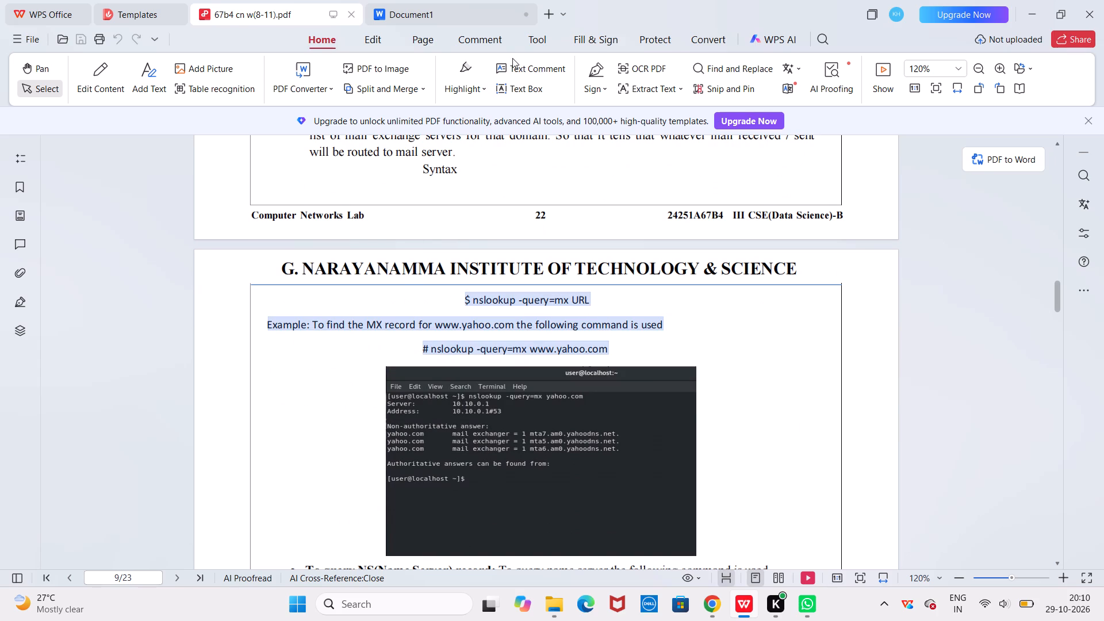
click(487, 0)
key(ctrl+v)
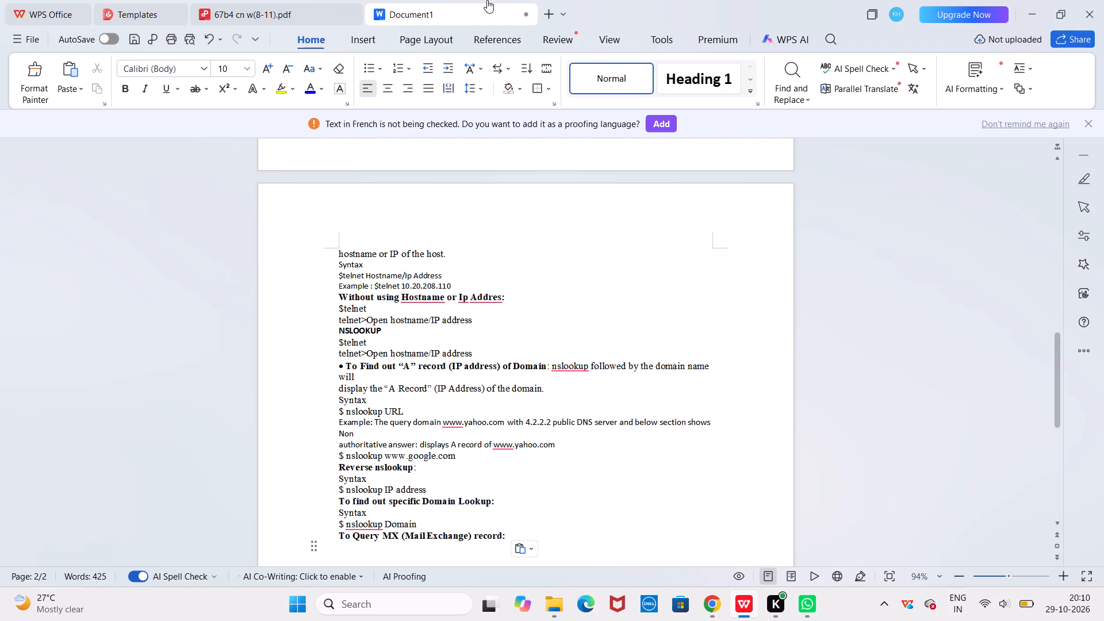
Copy the heading "To query NS(Name Server) record:" from the PDF and paste it at the end of Document1.
click(292, 9)
click(331, 359)
scroll(331, 359, down, 1)
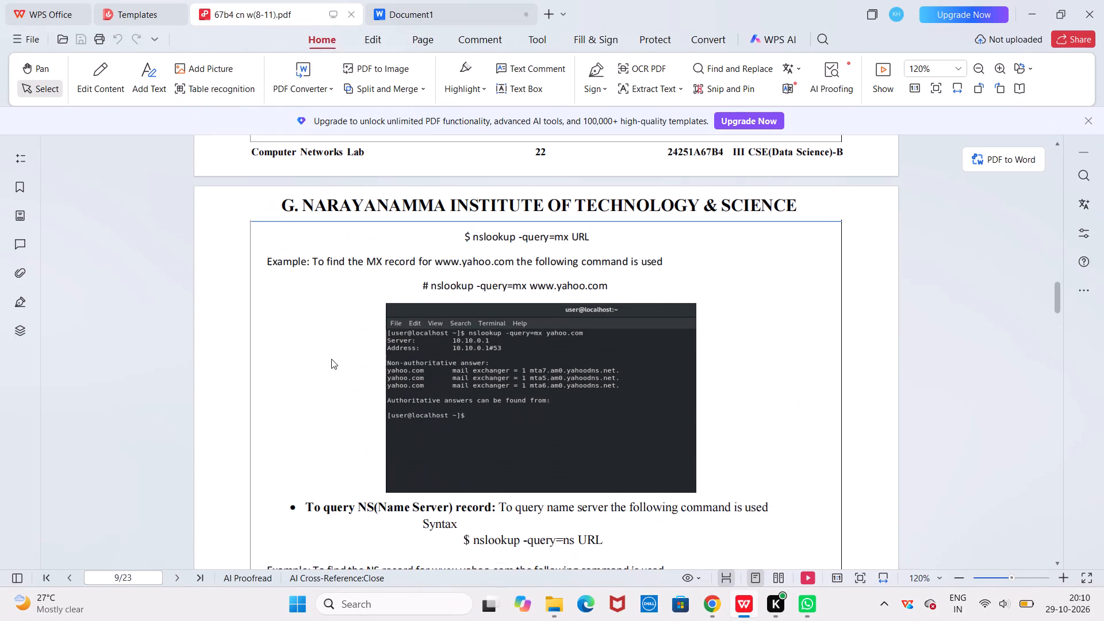
scroll(331, 359, down, 2)
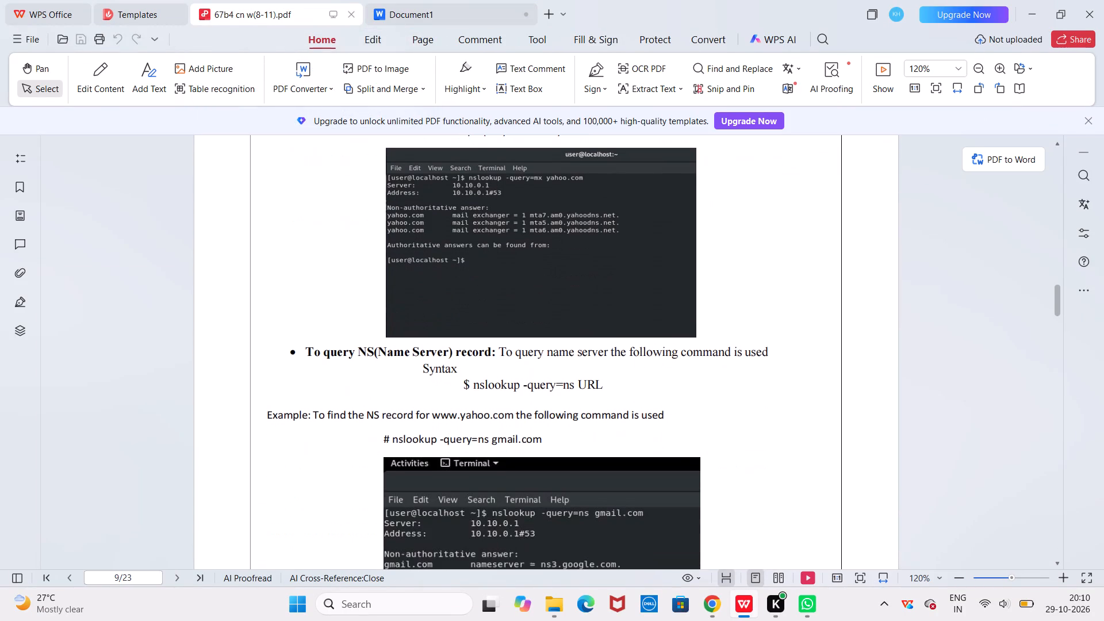
scroll(331, 359, down, 3)
scroll(331, 359, up, 1)
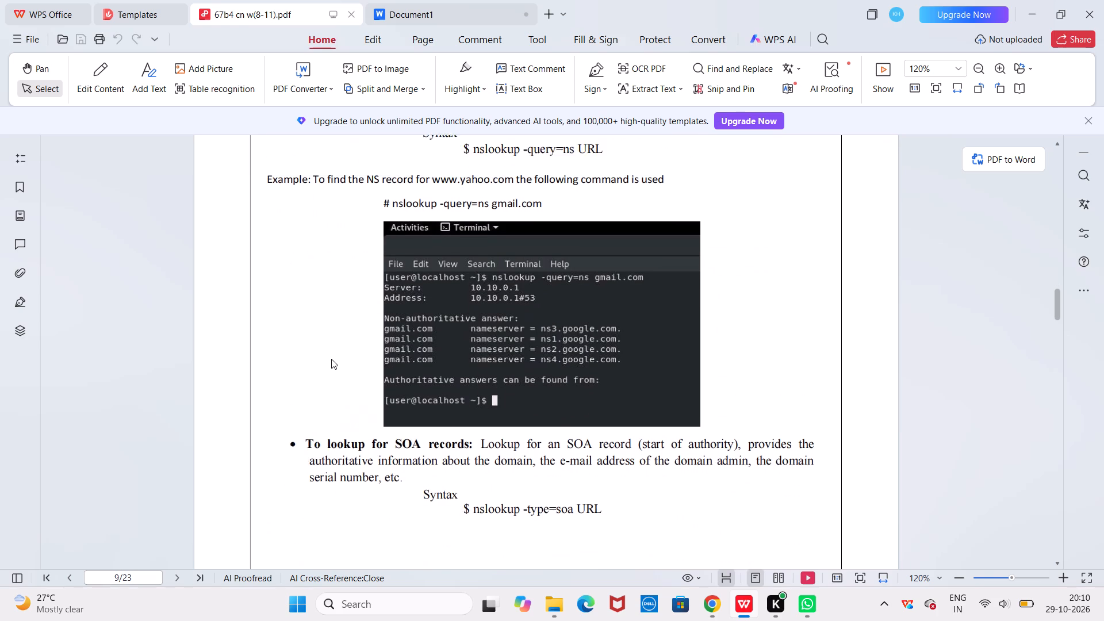
scroll(331, 359, up, 1)
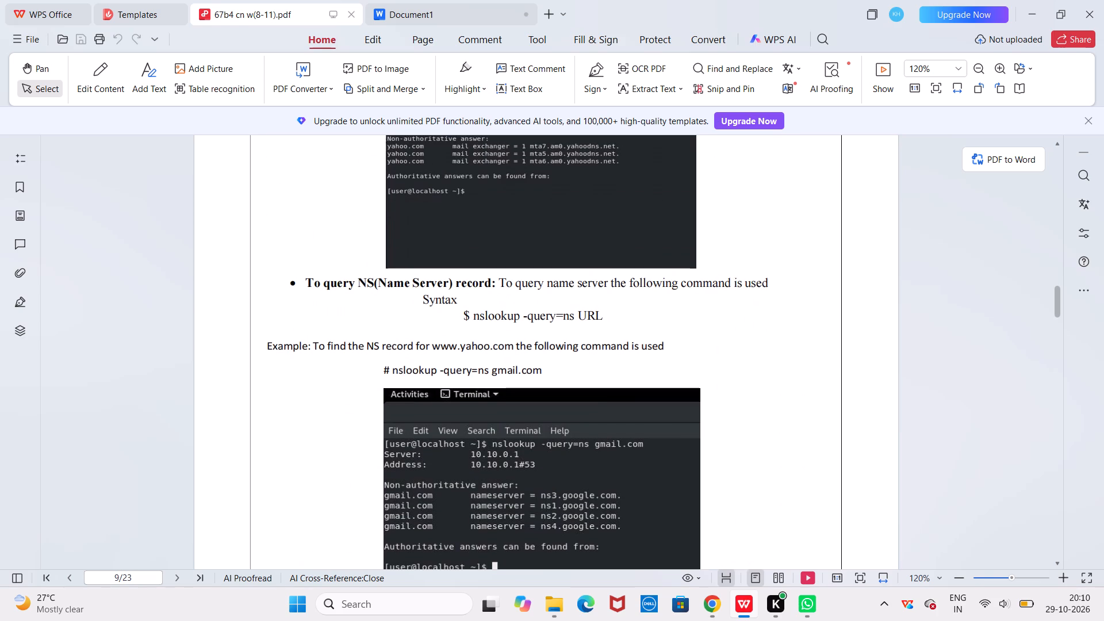
drag(306, 285, 504, 284)
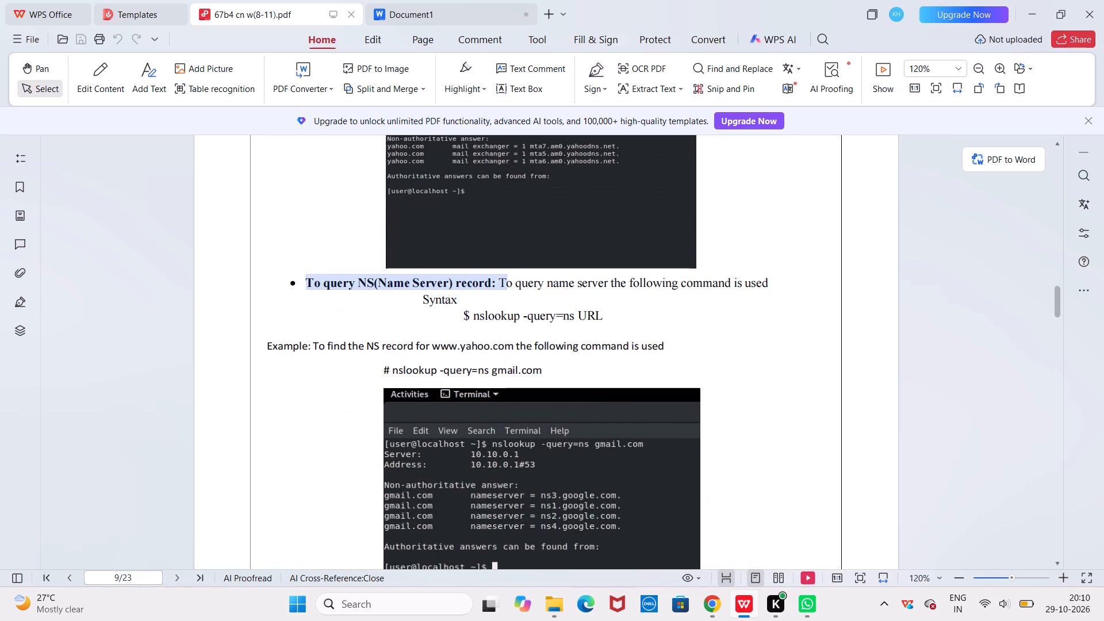
drag(504, 284, 496, 279)
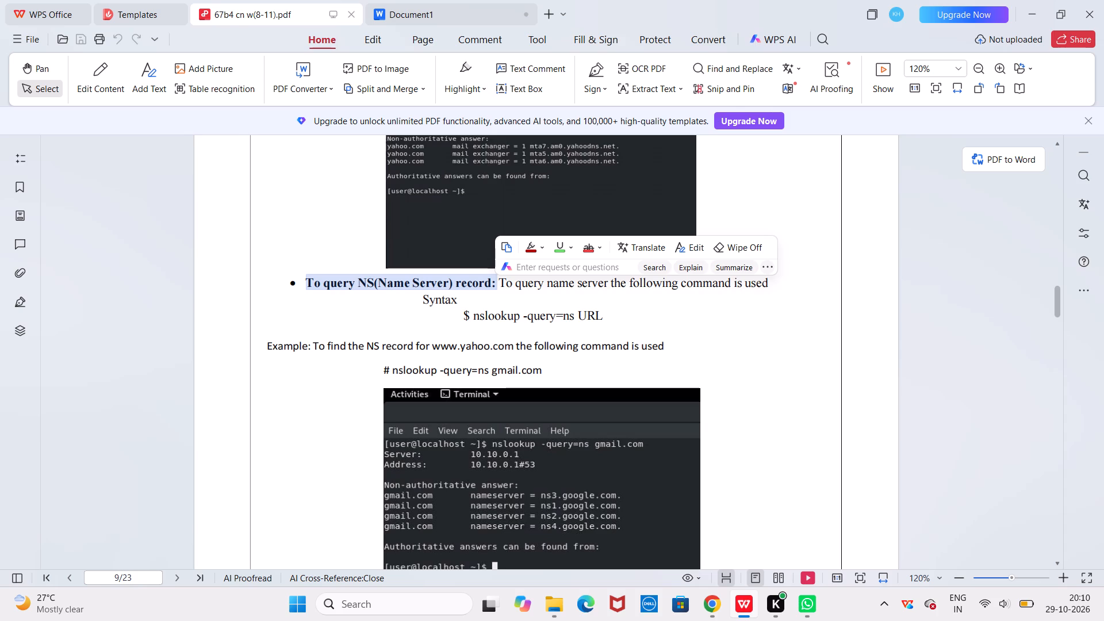
key(ctrl+c)
click(459, 7)
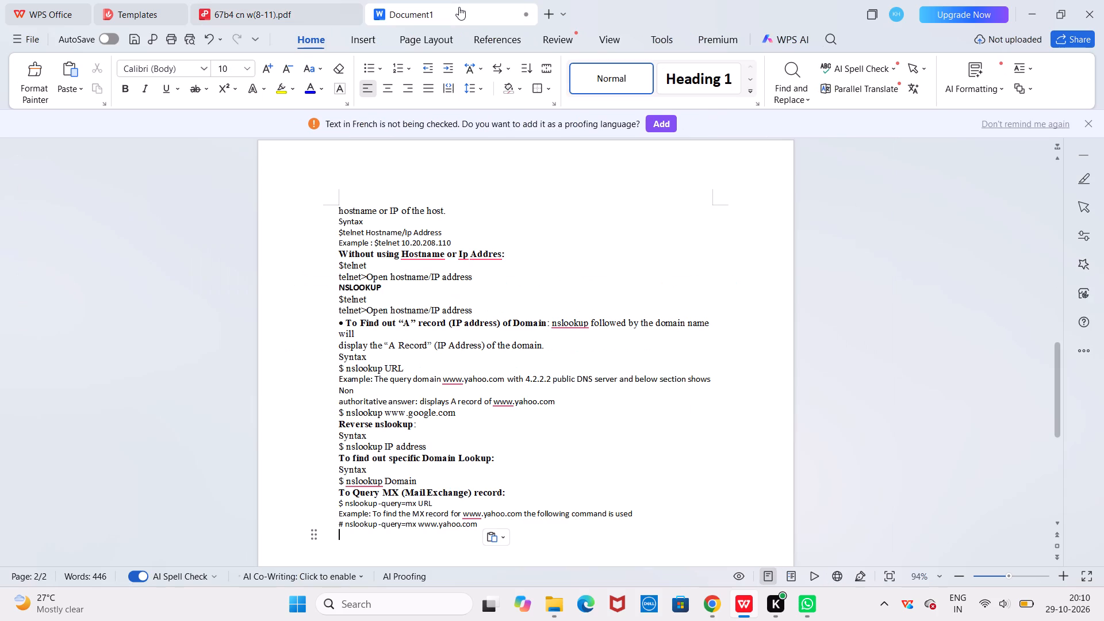
key(ctrl+v)
Copy the PDF lines from "Syntax" to "# nslookup -query=ns gmail.com" and paste them under the NS record heading in Document1.
click(290, 0)
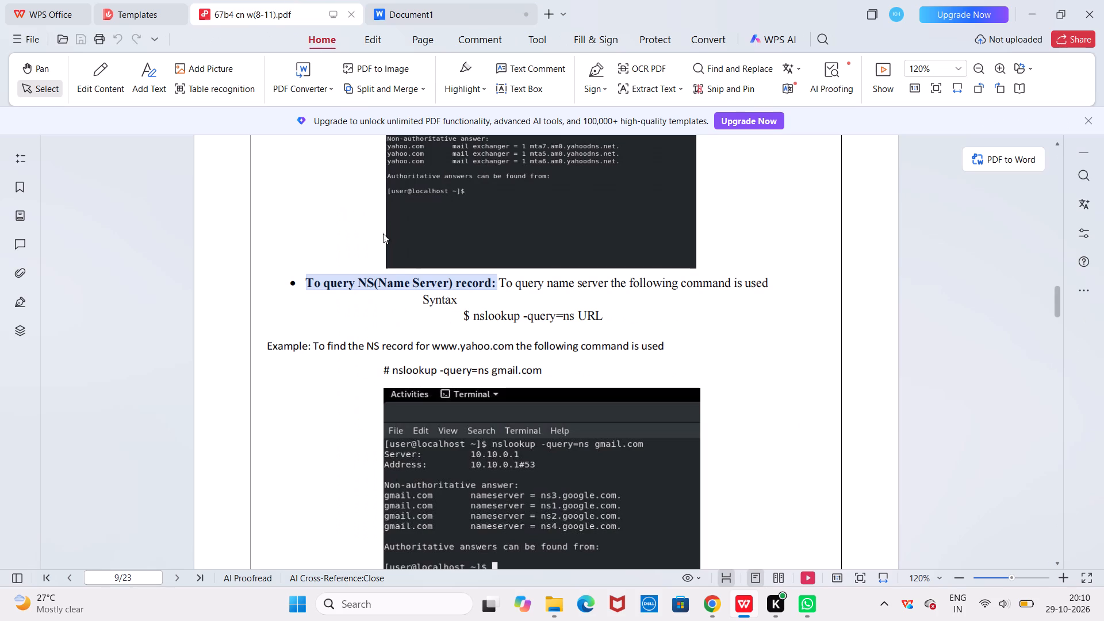
drag(425, 299, 581, 328)
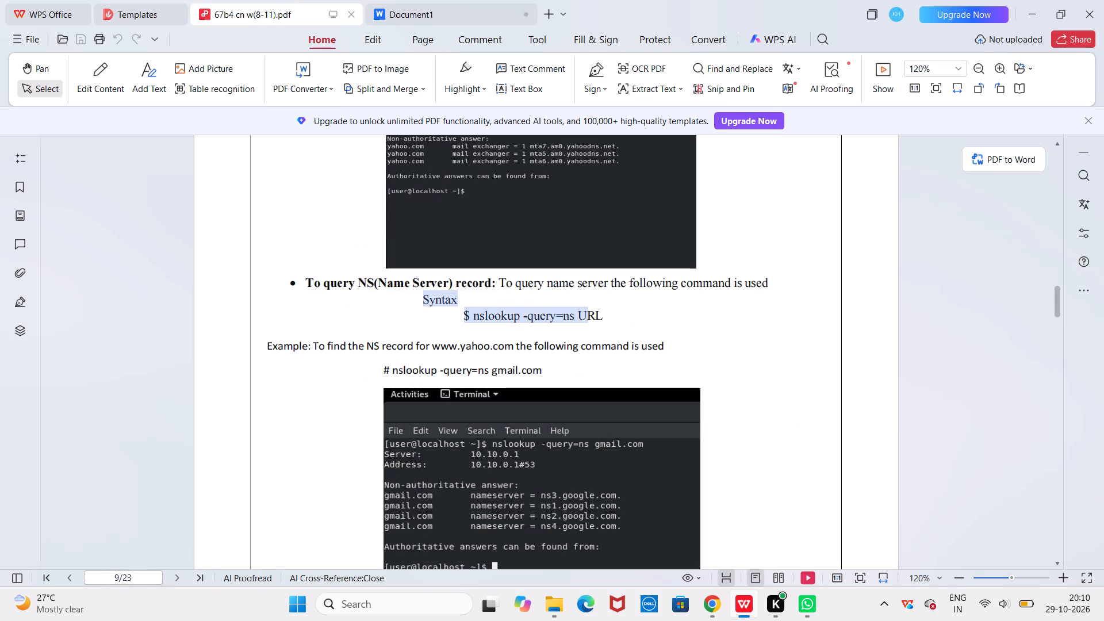
drag(581, 328, 600, 325)
drag(600, 325, 581, 344)
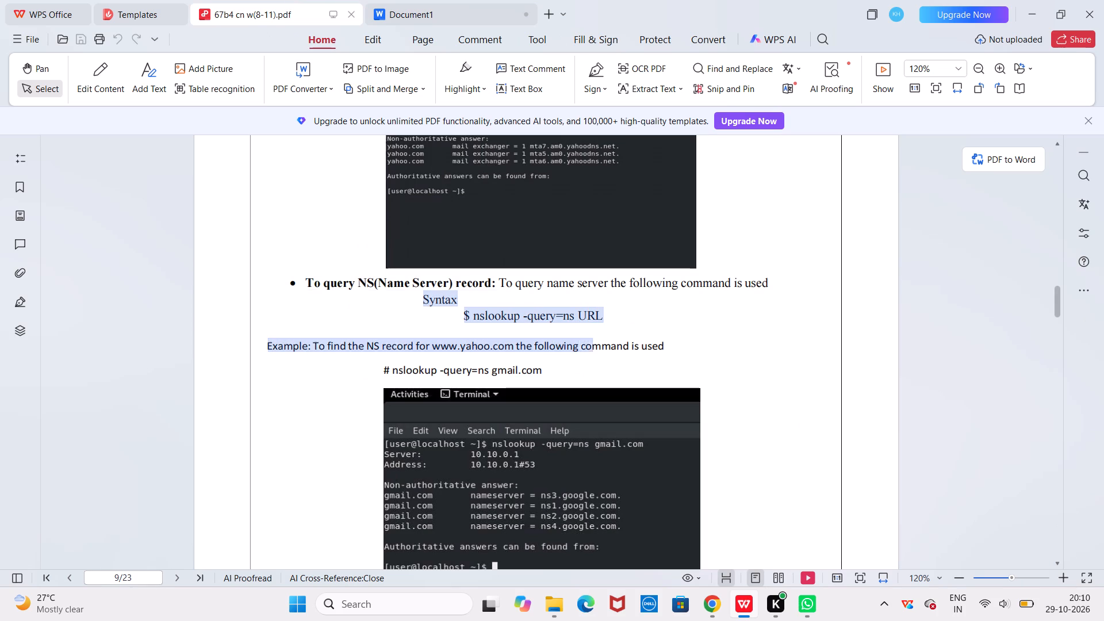
drag(581, 344, 547, 376)
drag(547, 376, 540, 378)
key(ctrl+c)
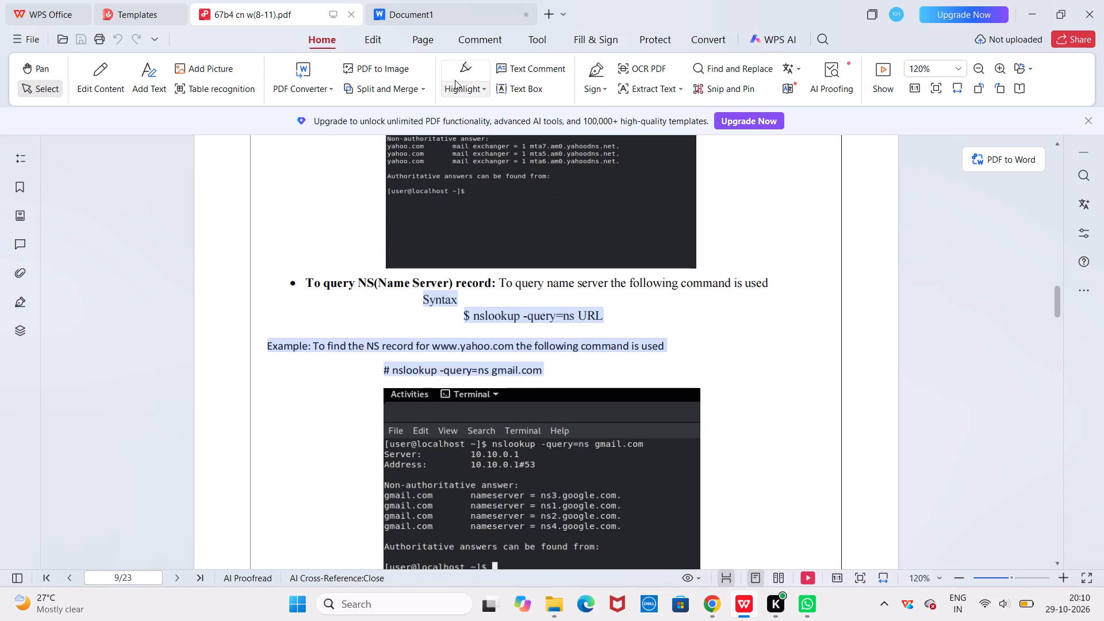
click(444, 18)
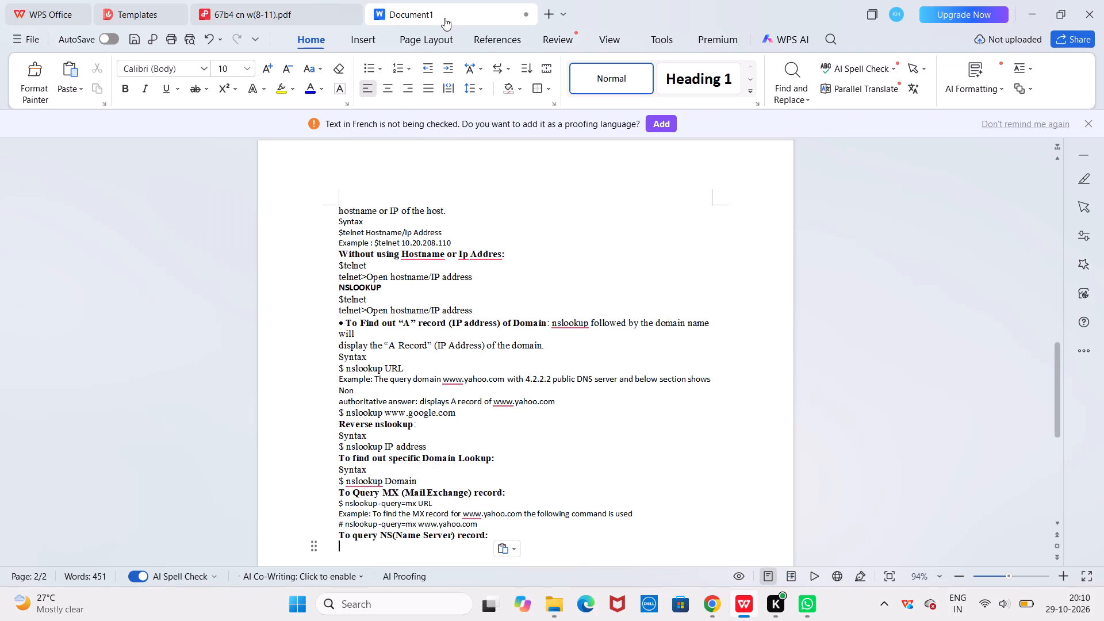
key(ctrl+v)
Look through the PDF from the SOA records section to the NETSTAT section for the next content to copy.
click(255, 2)
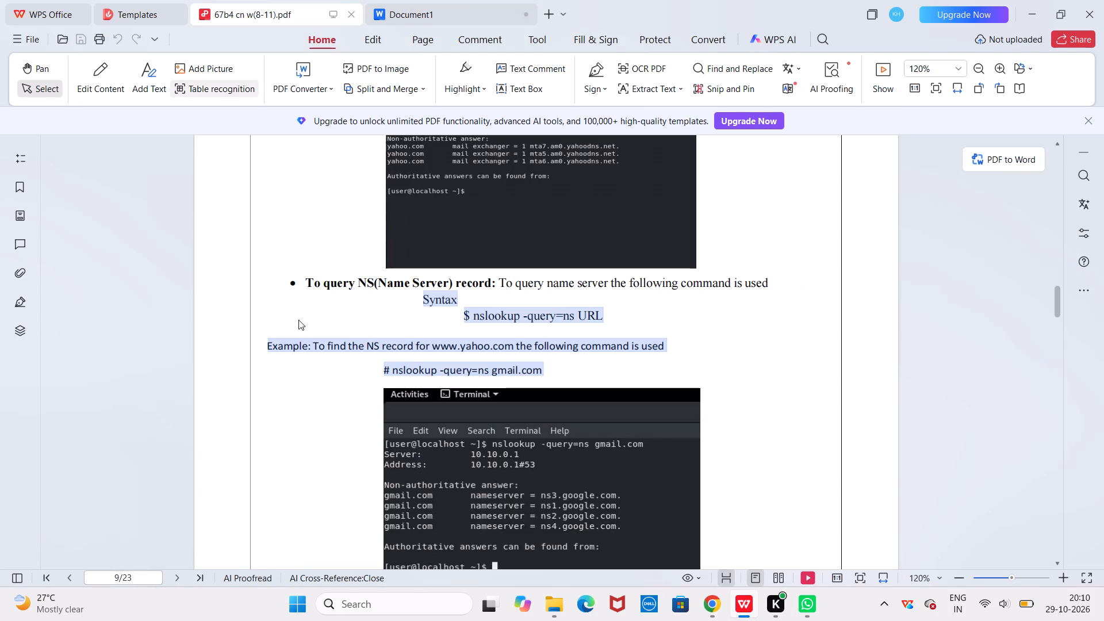
click(319, 398)
scroll(319, 398, down, 2)
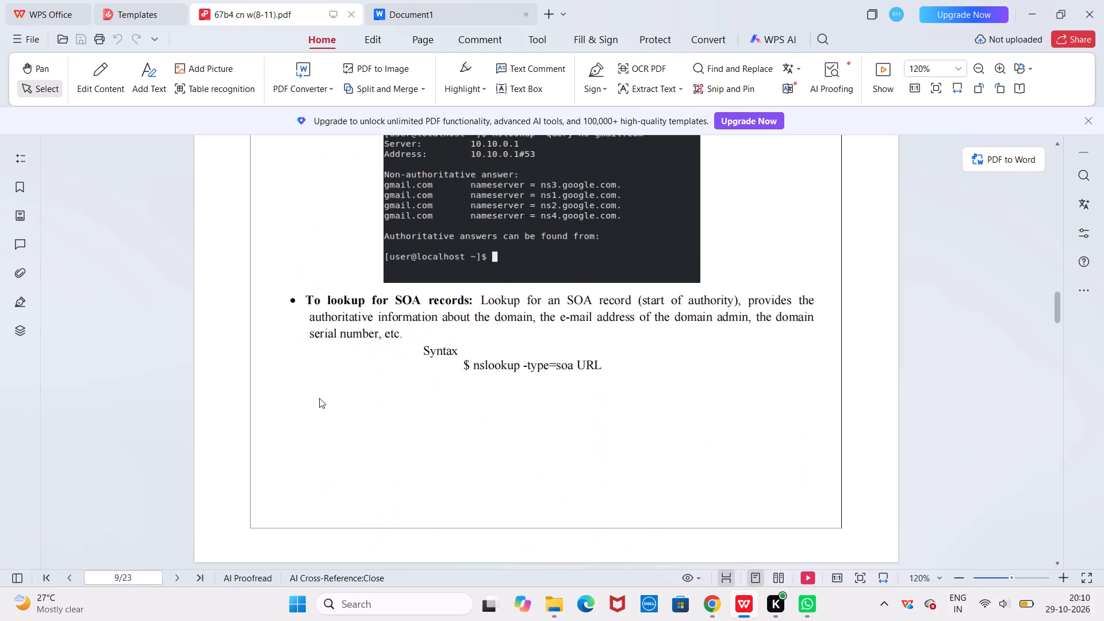
scroll(319, 398, down, 3)
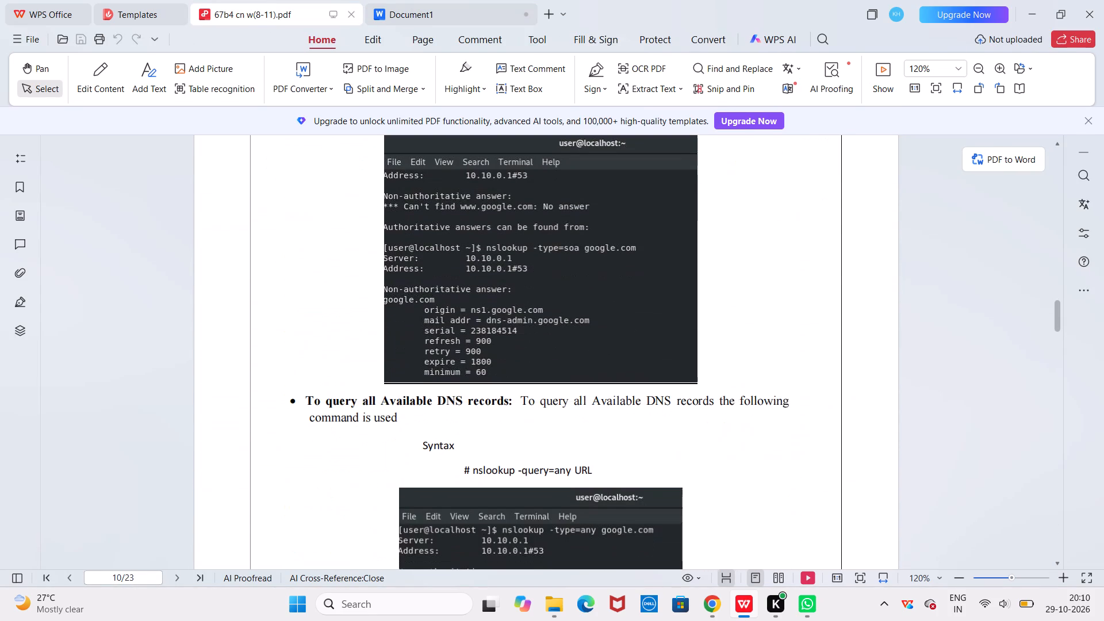
scroll(319, 398, down, 4)
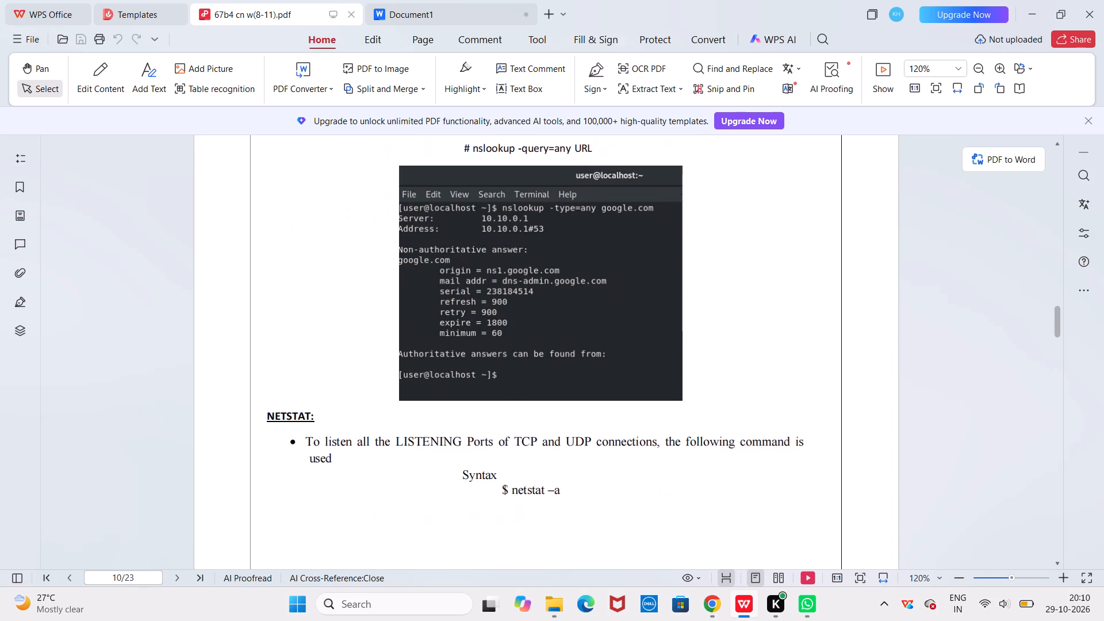
scroll(319, 398, down, 1)
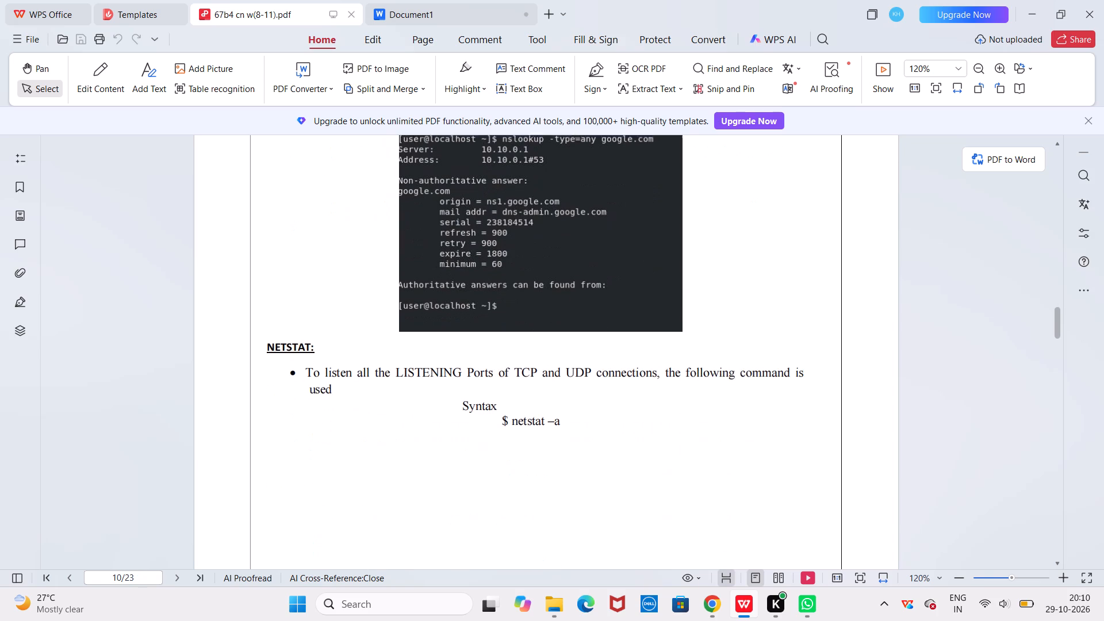
Look through the PDF's remaining command sections, from NETSTAT through ARP and RARP up to Week 9, and return to the nslookup pages.
scroll(319, 398, down, 4)
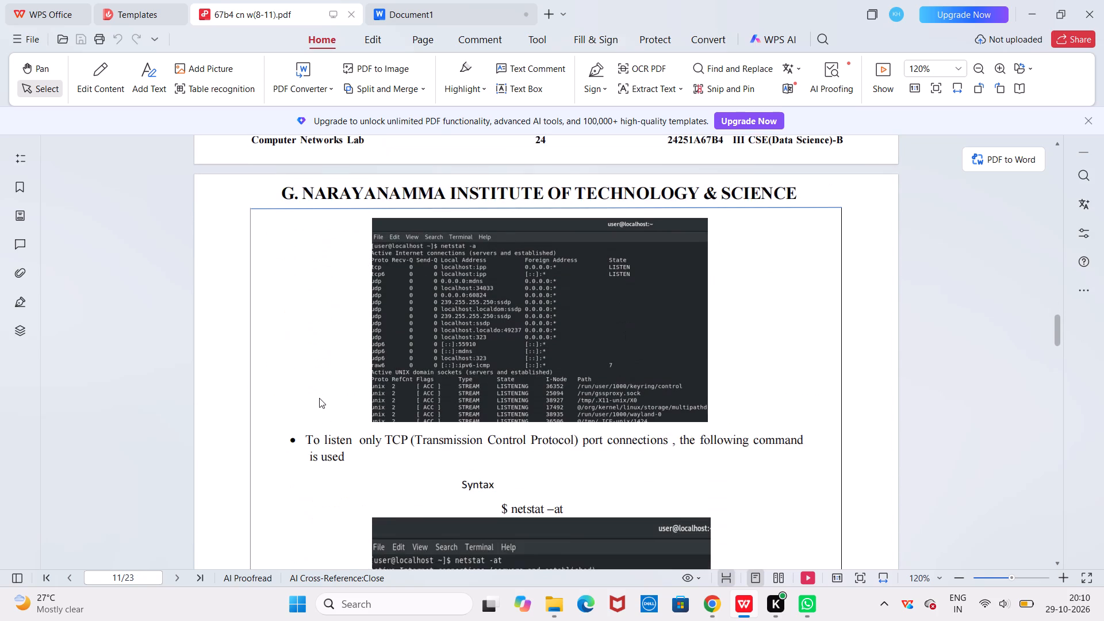
scroll(319, 398, down, 4)
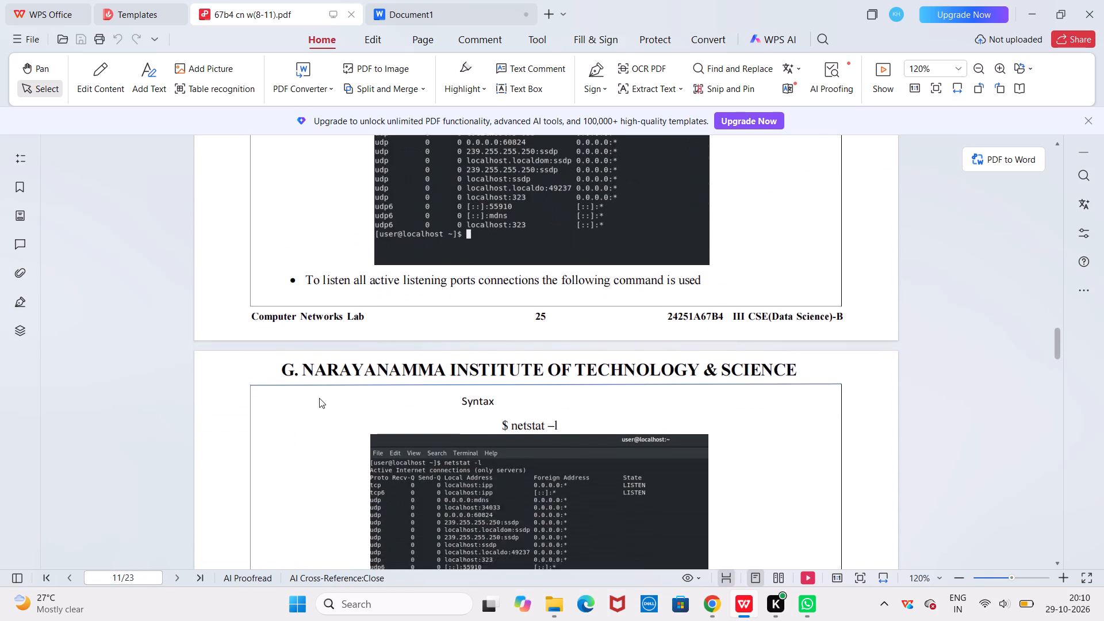
scroll(319, 398, down, 3)
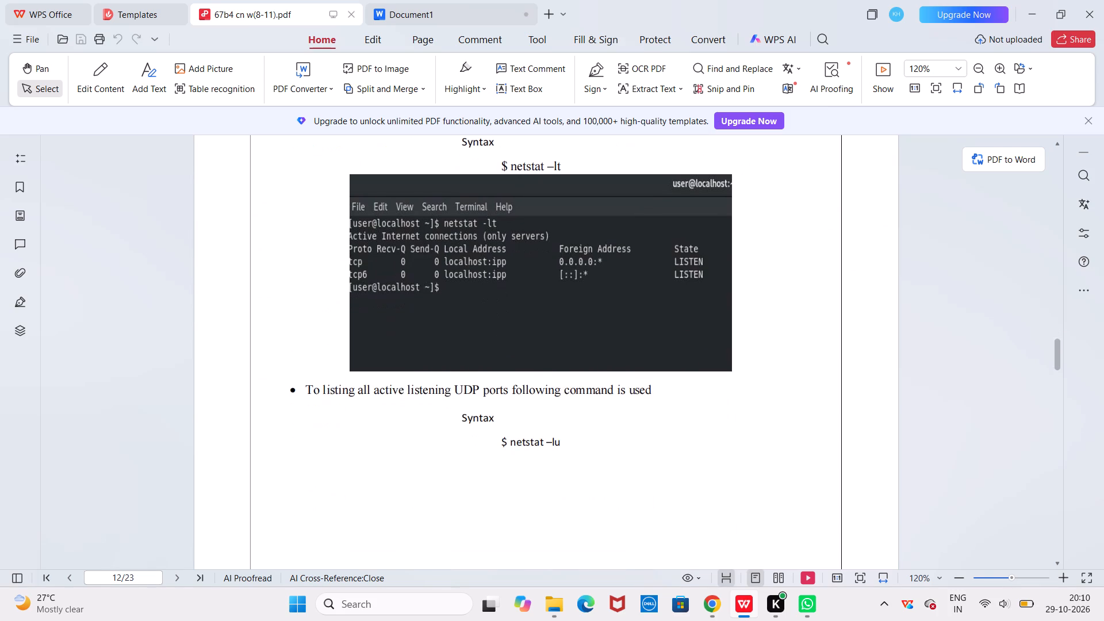
scroll(319, 398, down, 3)
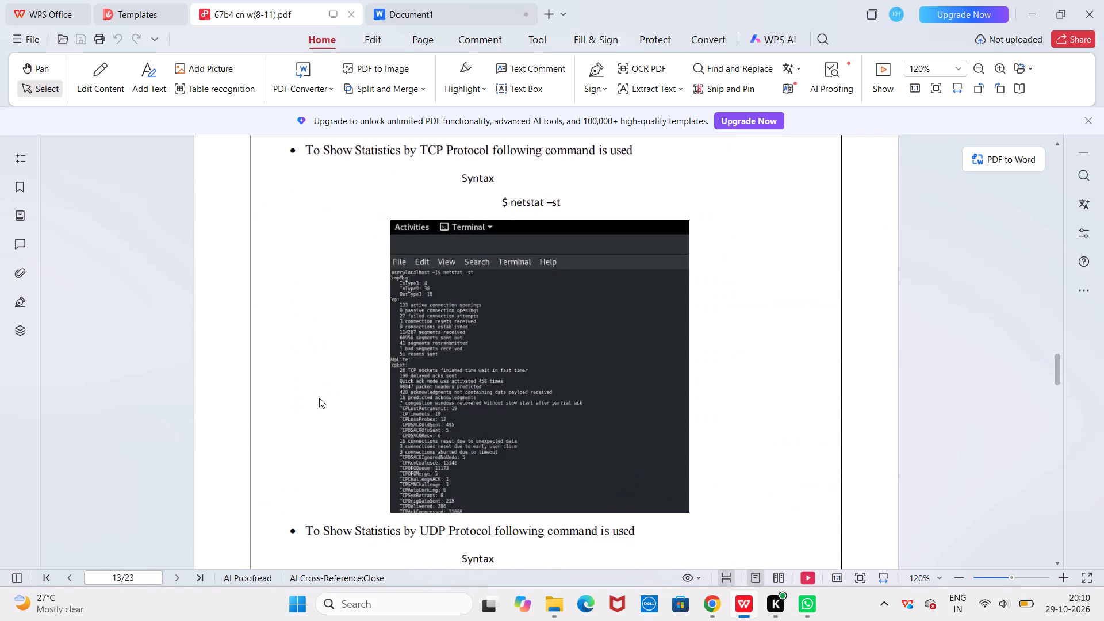
scroll(319, 398, down, 5)
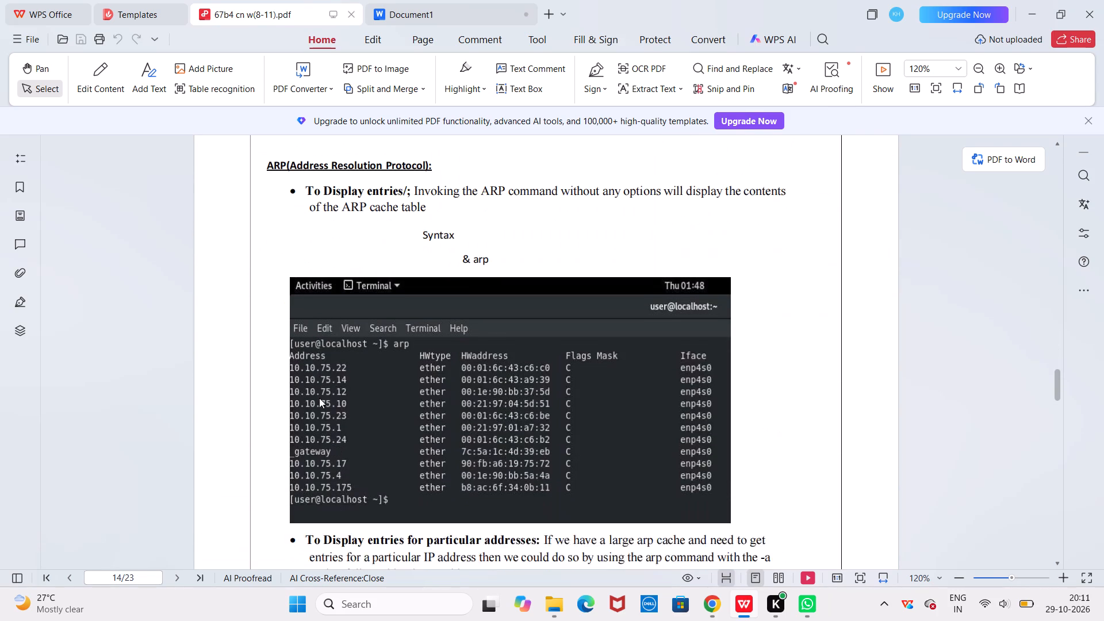
scroll(319, 398, down, 2)
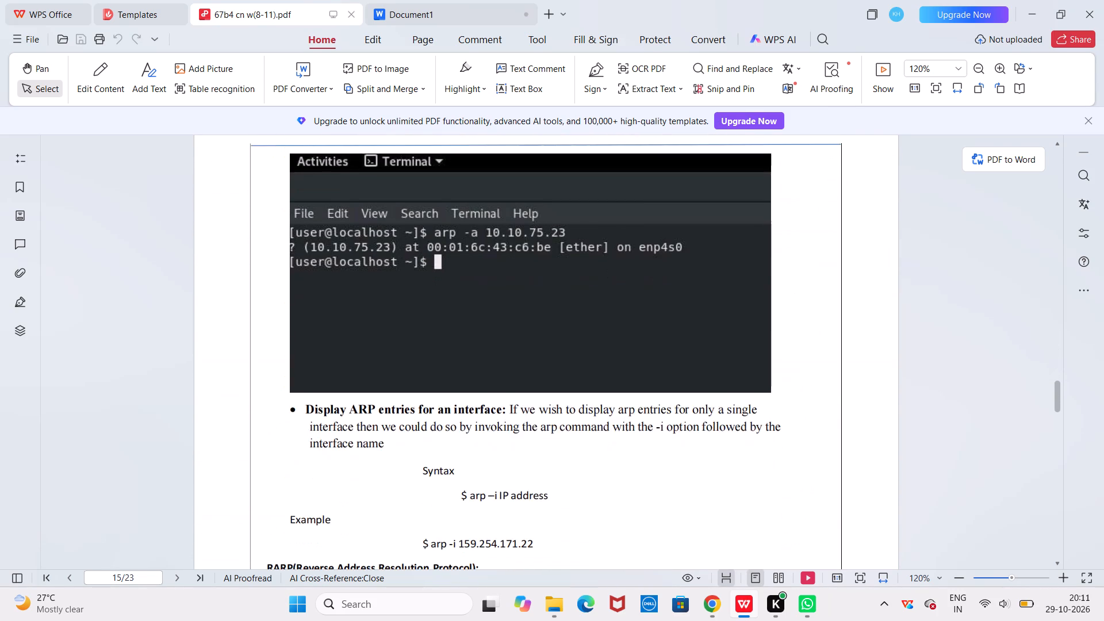
scroll(319, 398, down, 3)
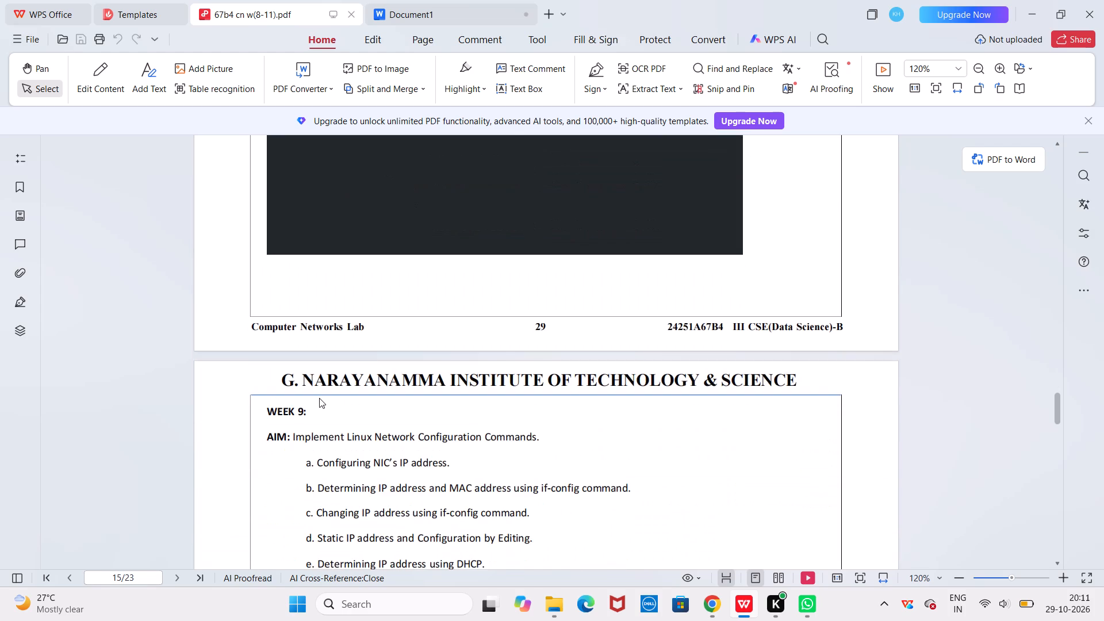
scroll(319, 398, up, 1)
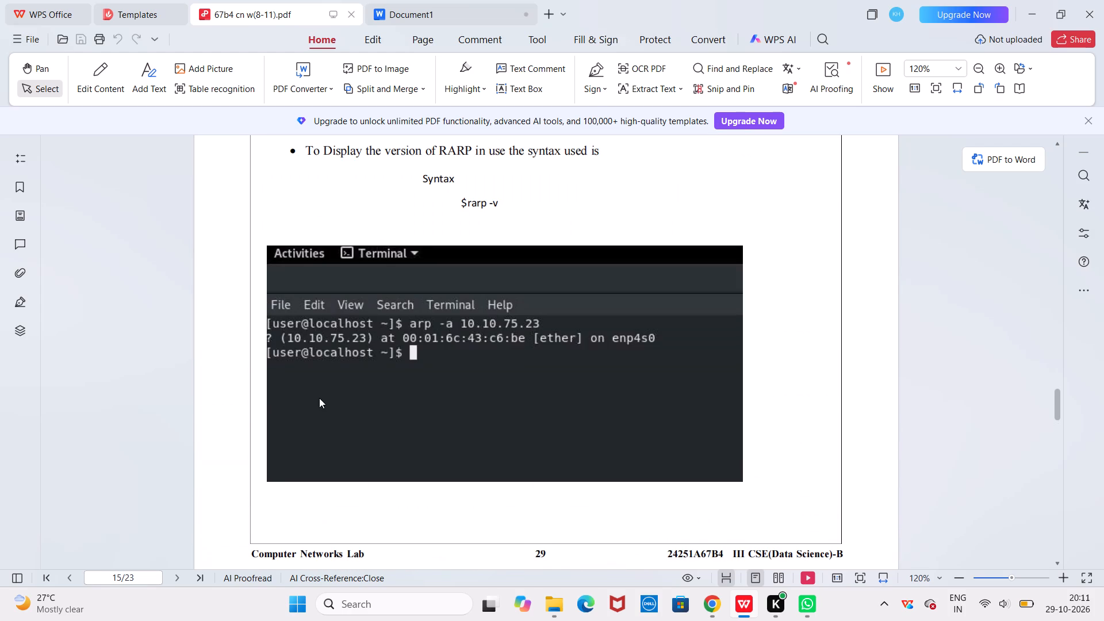
scroll(319, 398, up, 7)
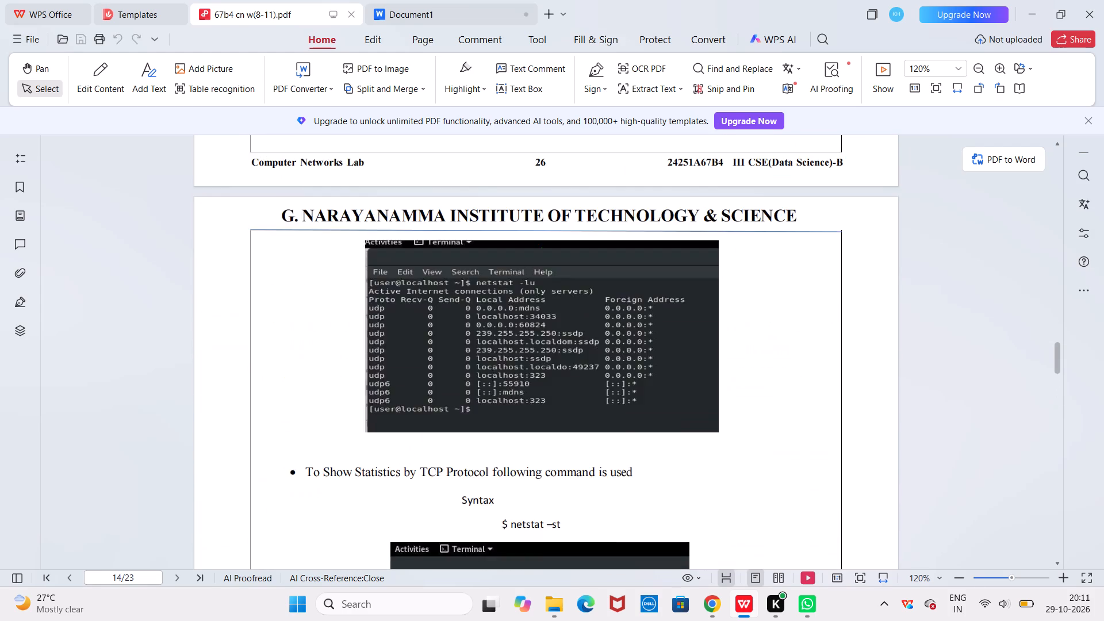
scroll(319, 398, up, 3)
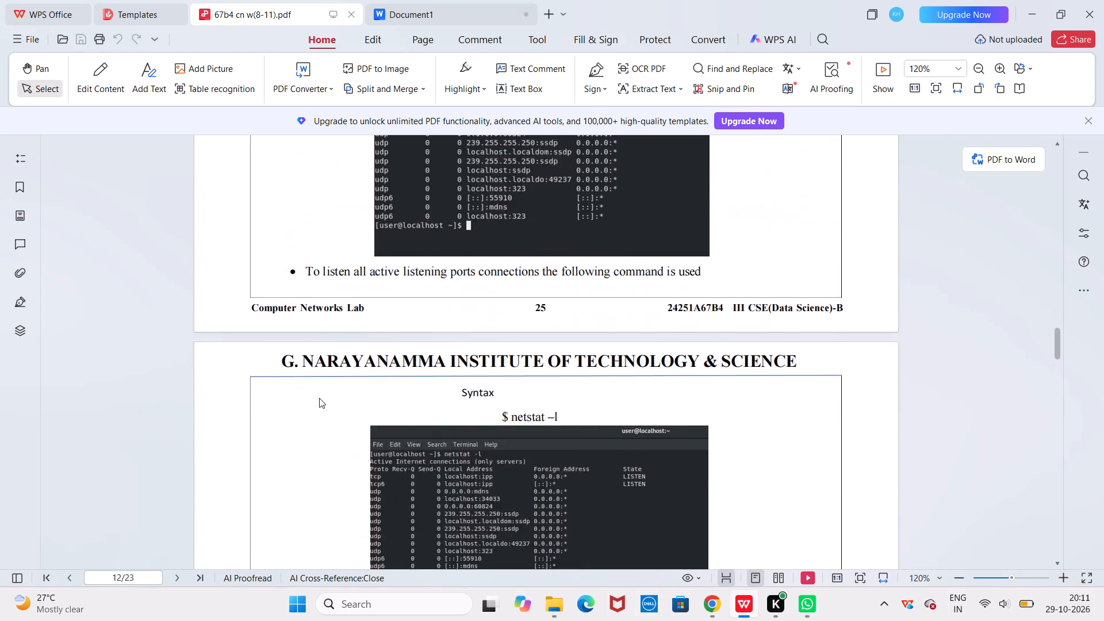
scroll(319, 398, up, 3)
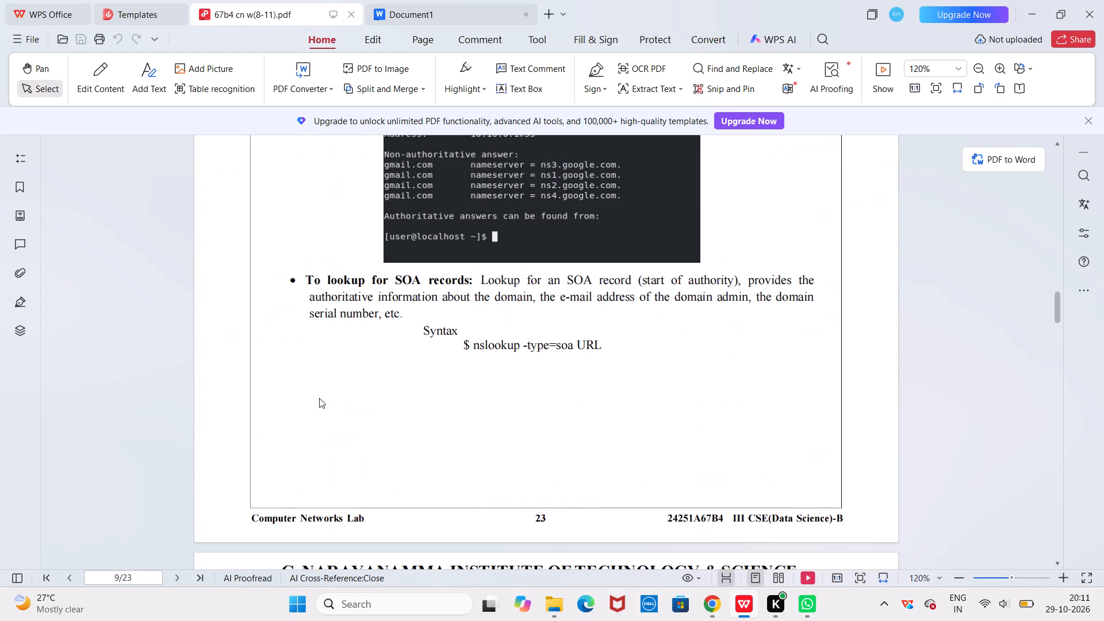
Copy the "NETSTAT:" heading, the listening-ports description and the "$ netstat –a" syntax from the PDF and paste them at the end of Document1.
scroll(319, 398, down, 3)
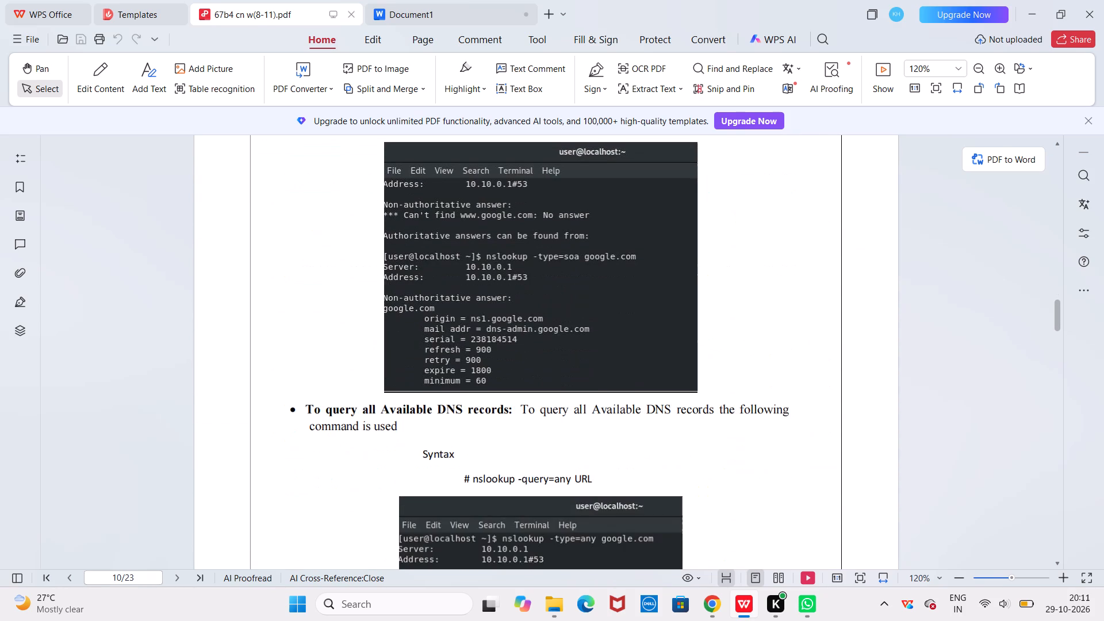
scroll(319, 398, down, 2)
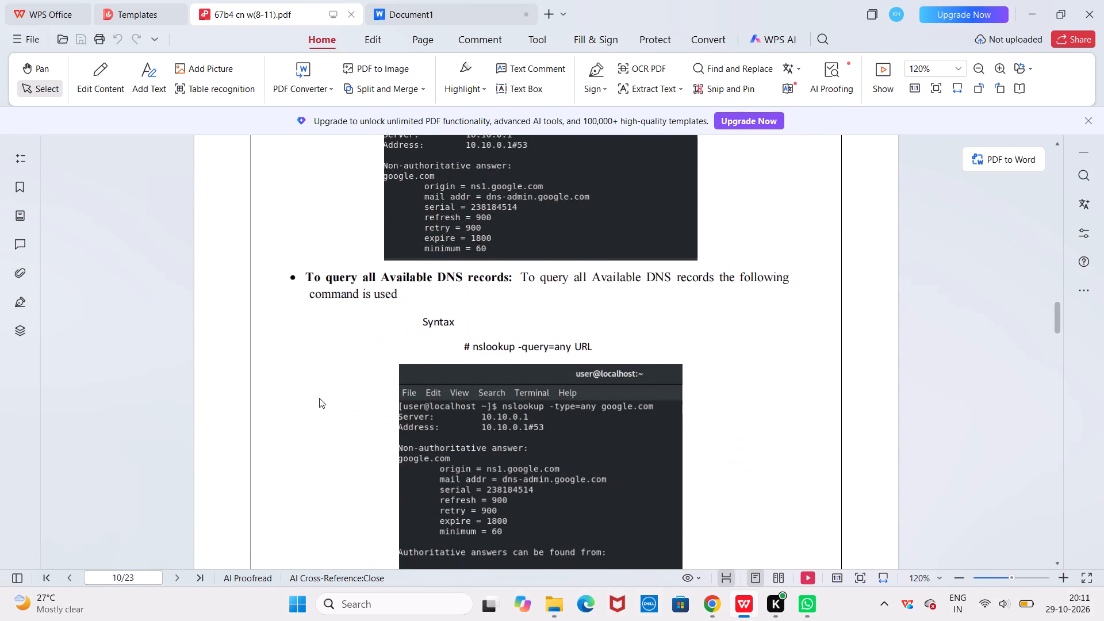
scroll(319, 398, down, 3)
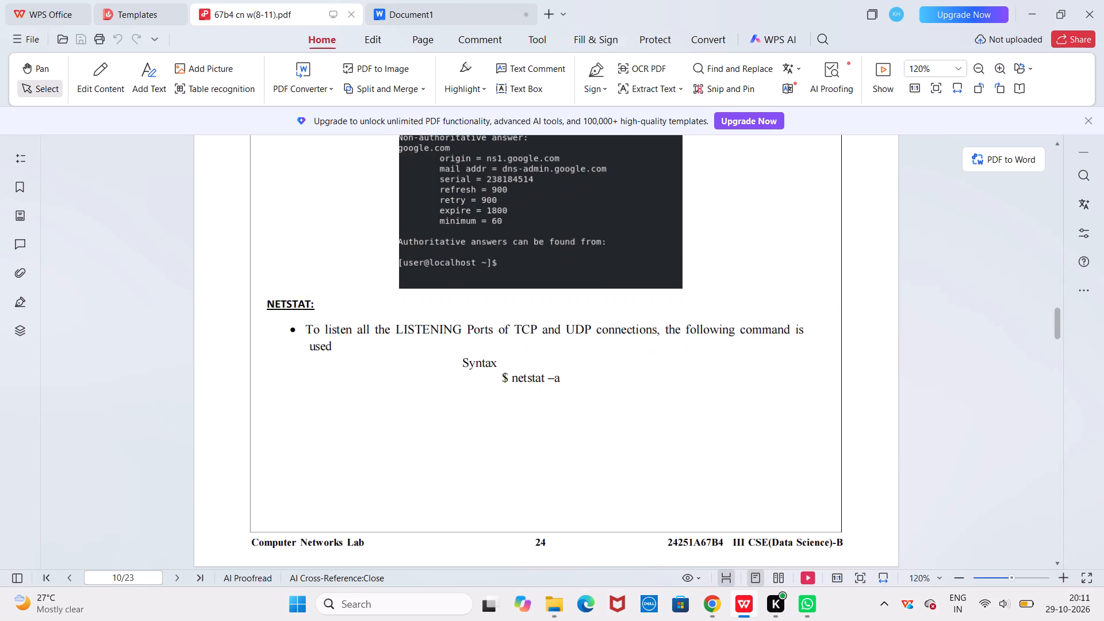
drag(267, 305, 566, 384)
key(ctrl+c)
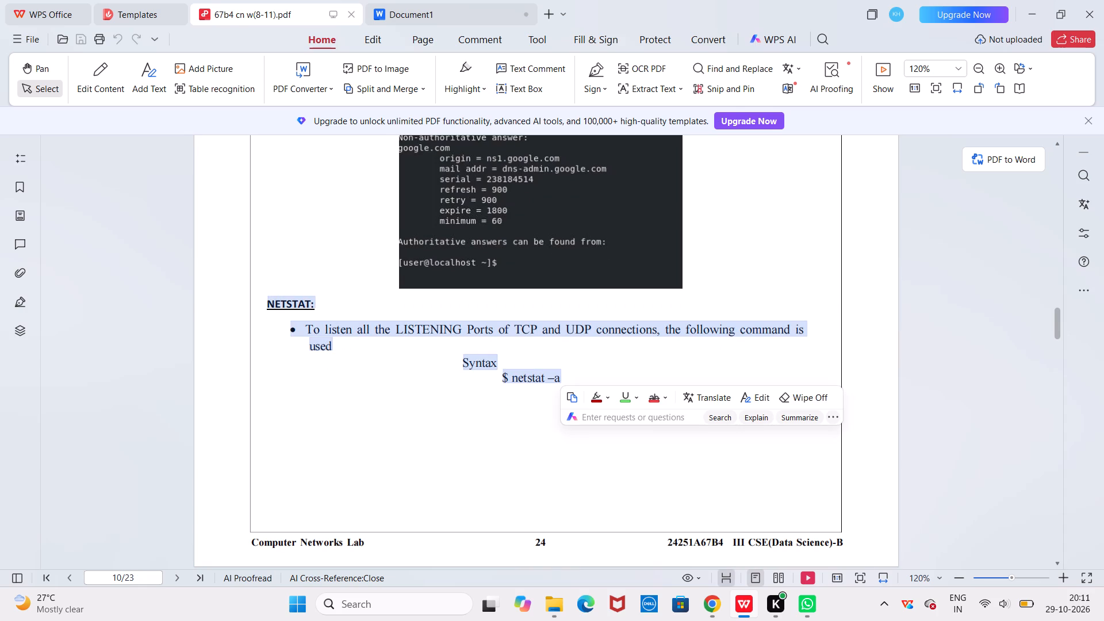
click(434, 12)
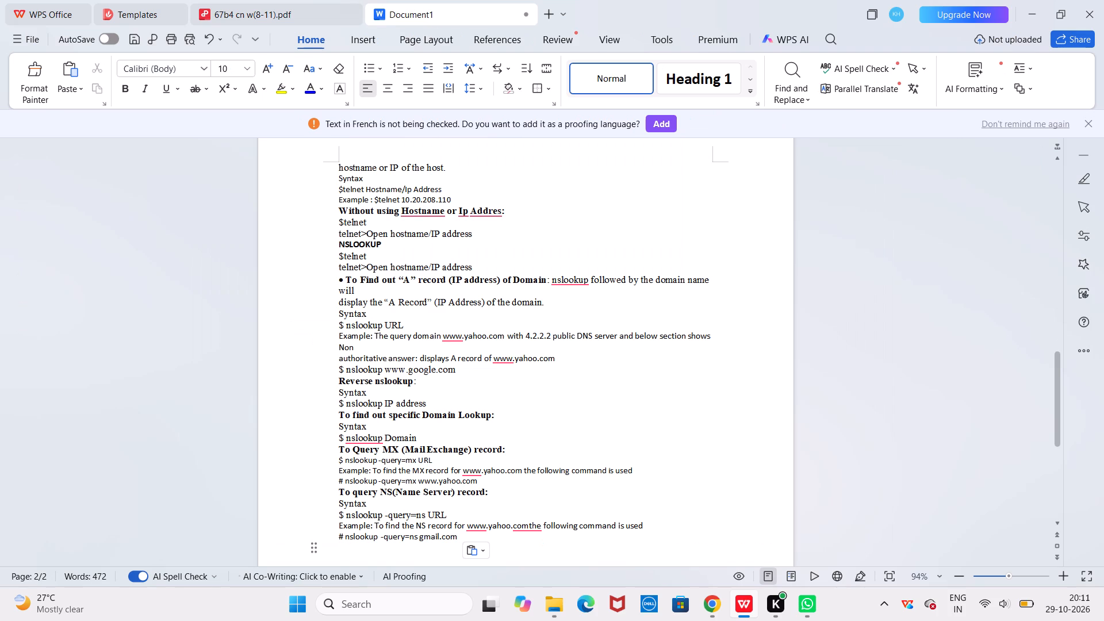
key(ctrl+v)
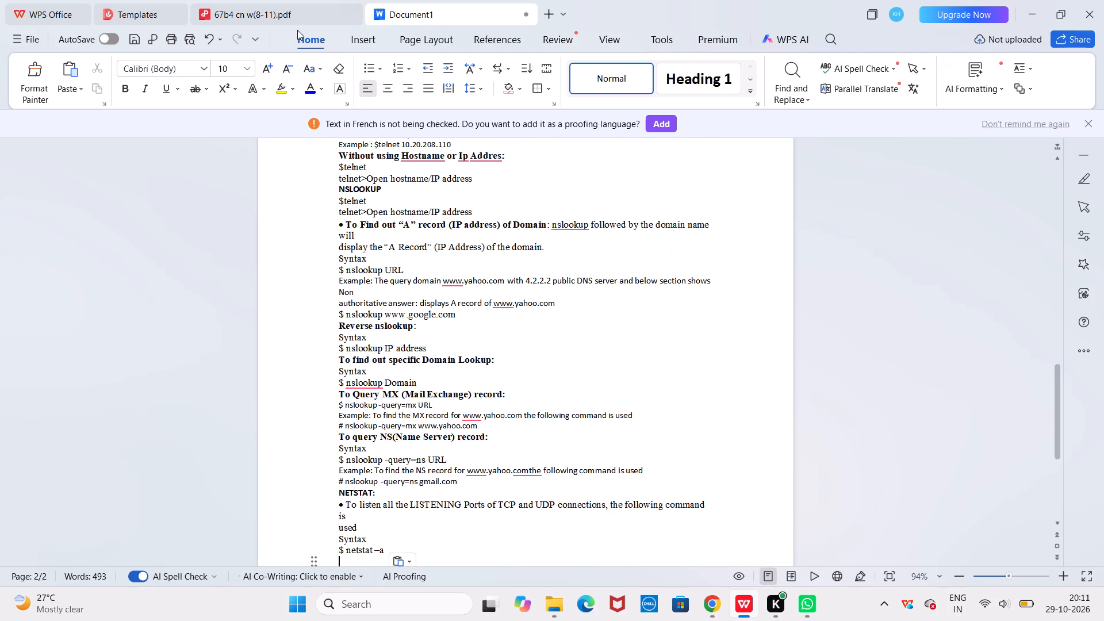
Look through the PDF's netstat entries, from listening ports to the TCP and UDP protocol statistics, and return to the section's start.
click(300, 12)
click(388, 408)
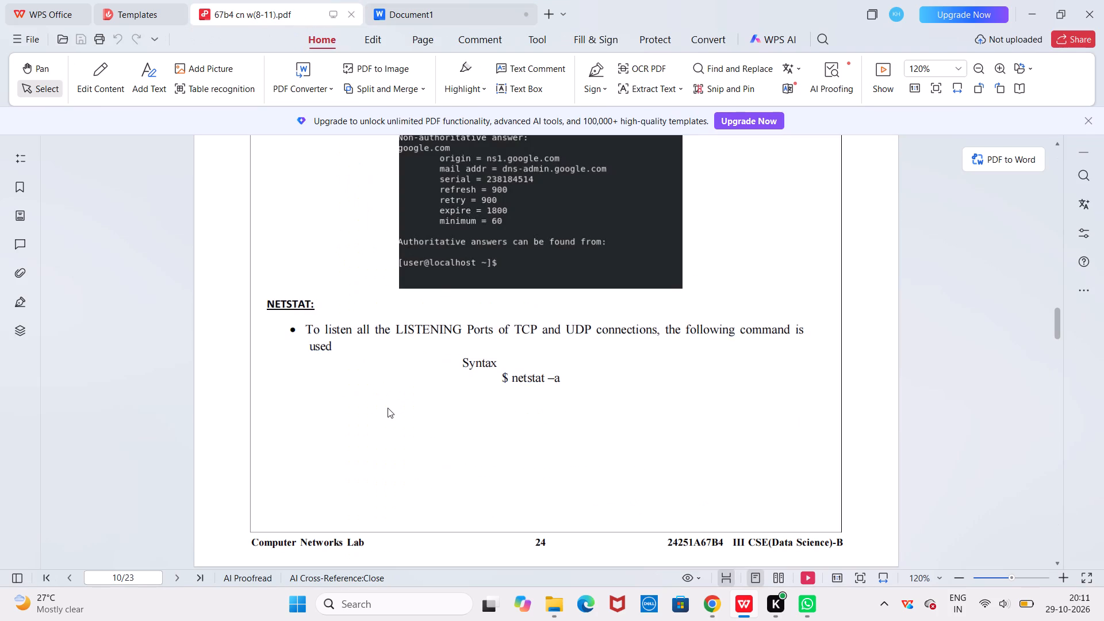
scroll(388, 408, down, 1)
scroll(388, 408, up, 1)
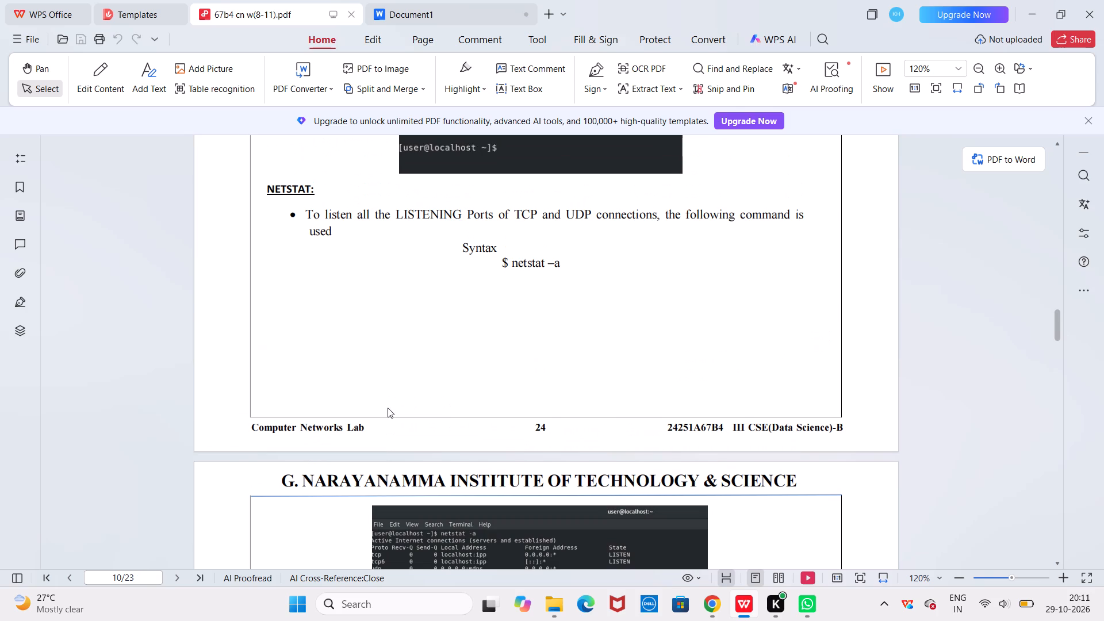
scroll(388, 408, down, 3)
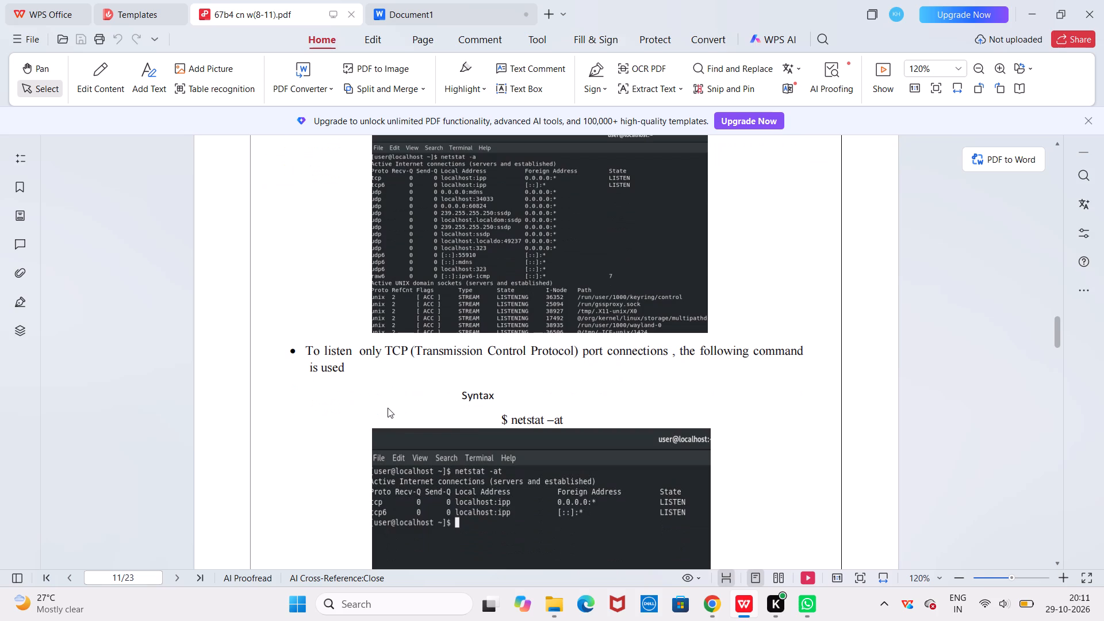
scroll(388, 408, down, 1)
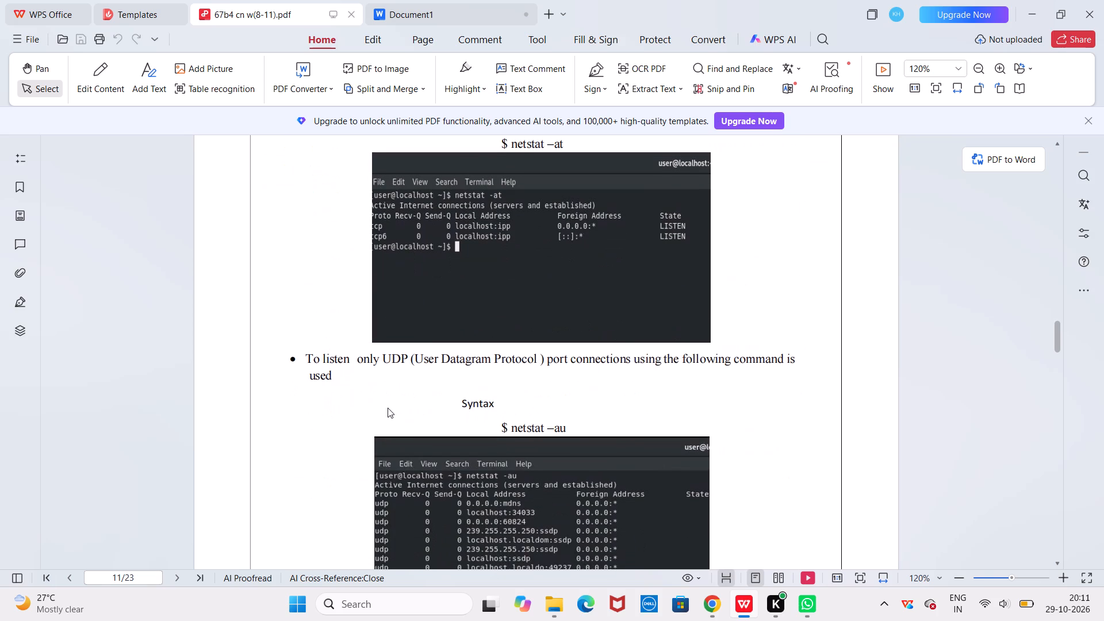
scroll(388, 408, up, 2)
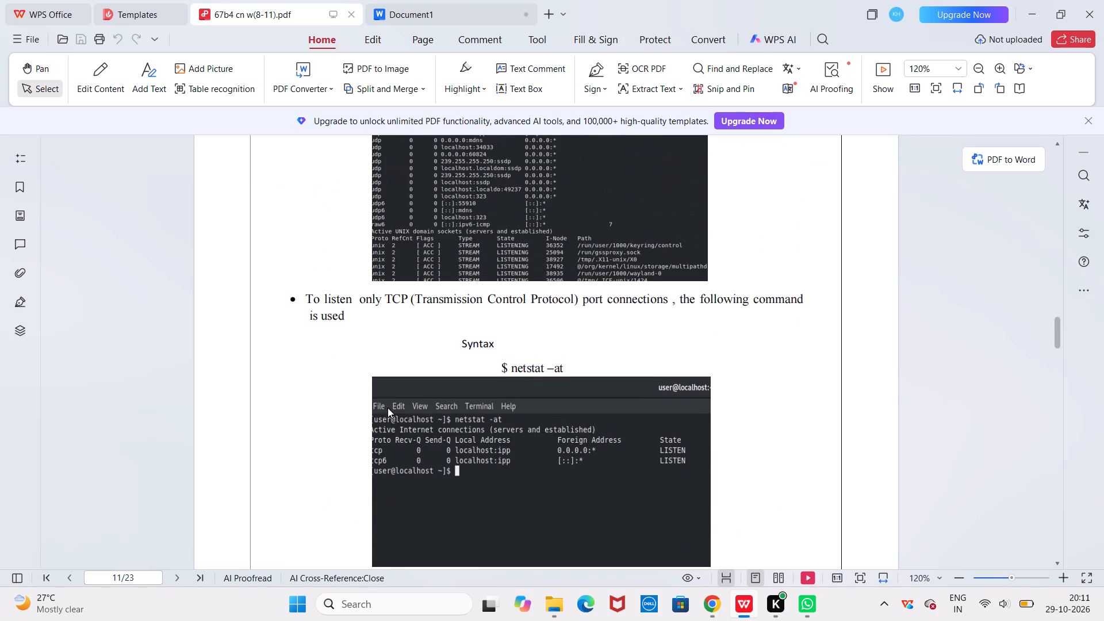
scroll(388, 408, down, 3)
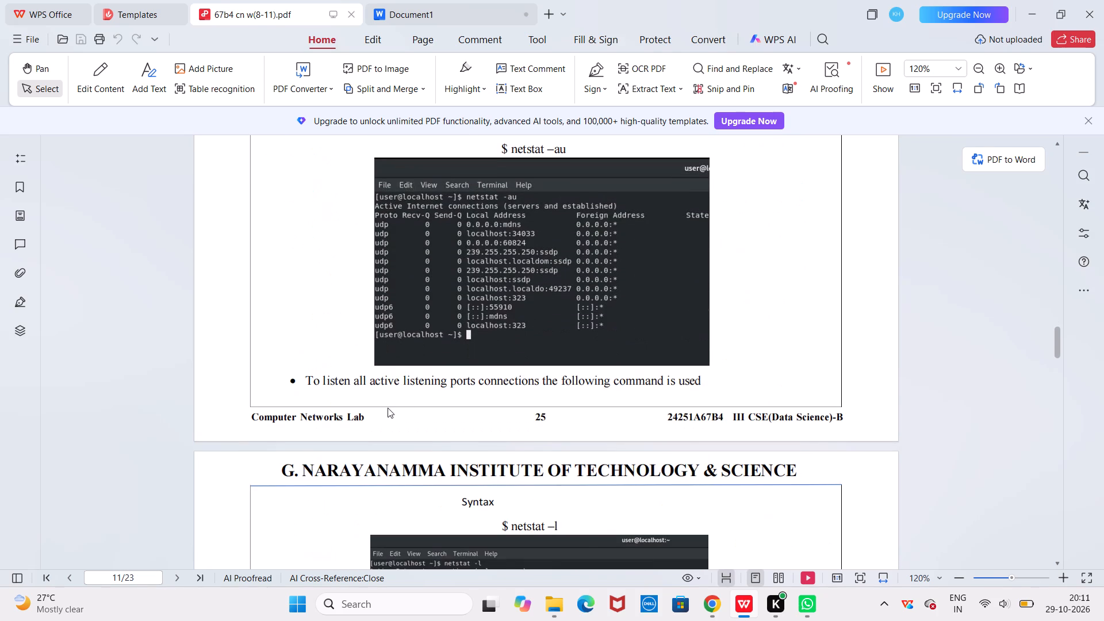
scroll(388, 408, down, 2)
scroll(388, 408, up, 1)
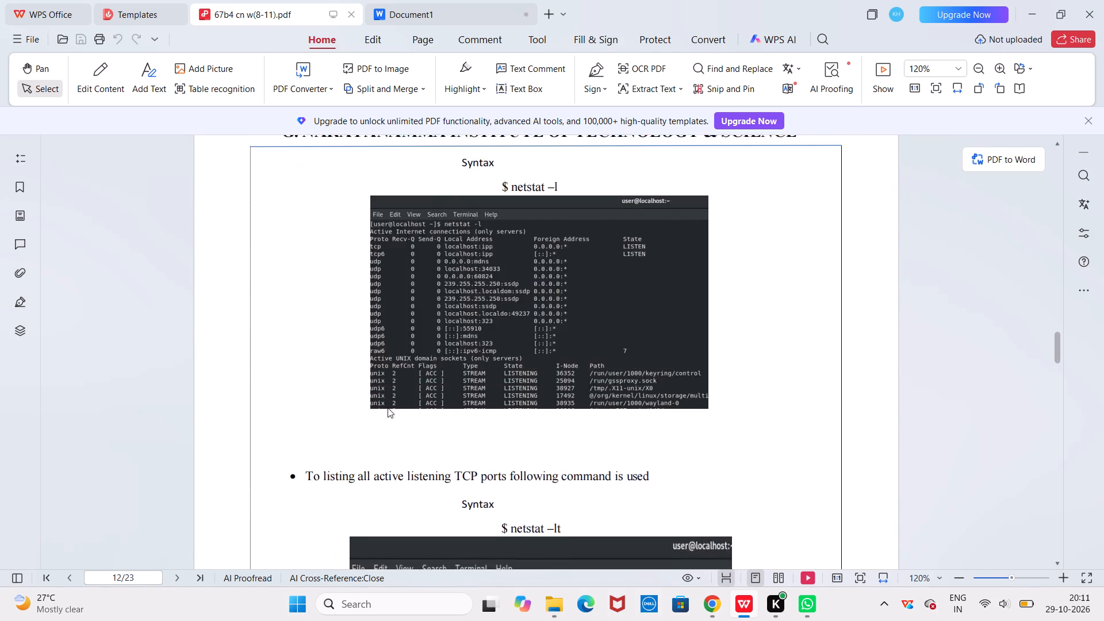
scroll(388, 408, up, 2)
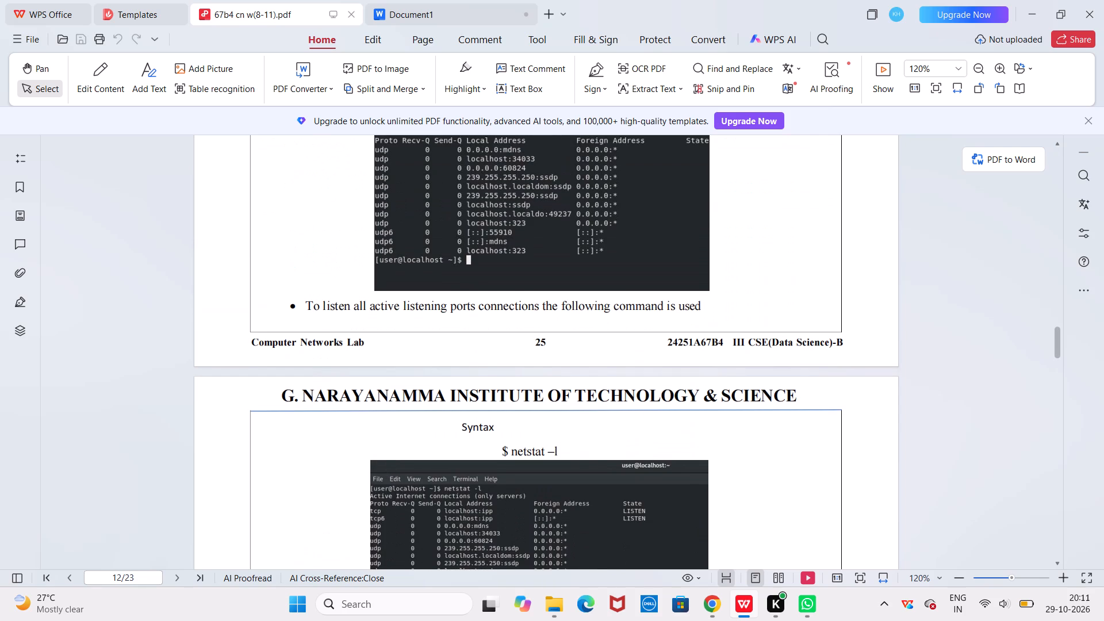
scroll(388, 408, down, 1)
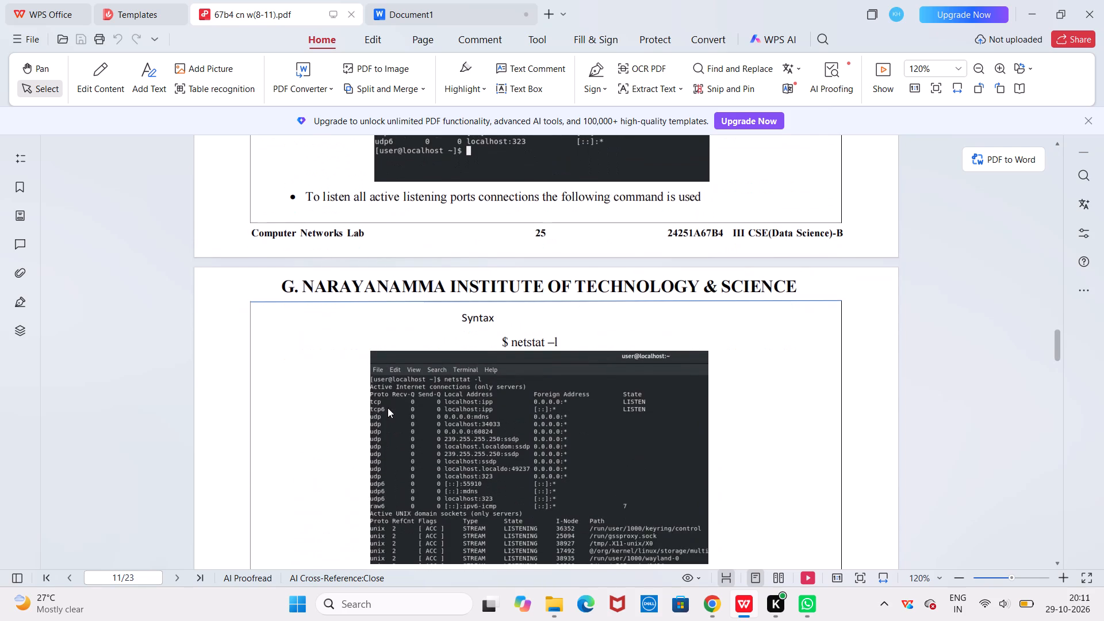
scroll(388, 408, down, 1)
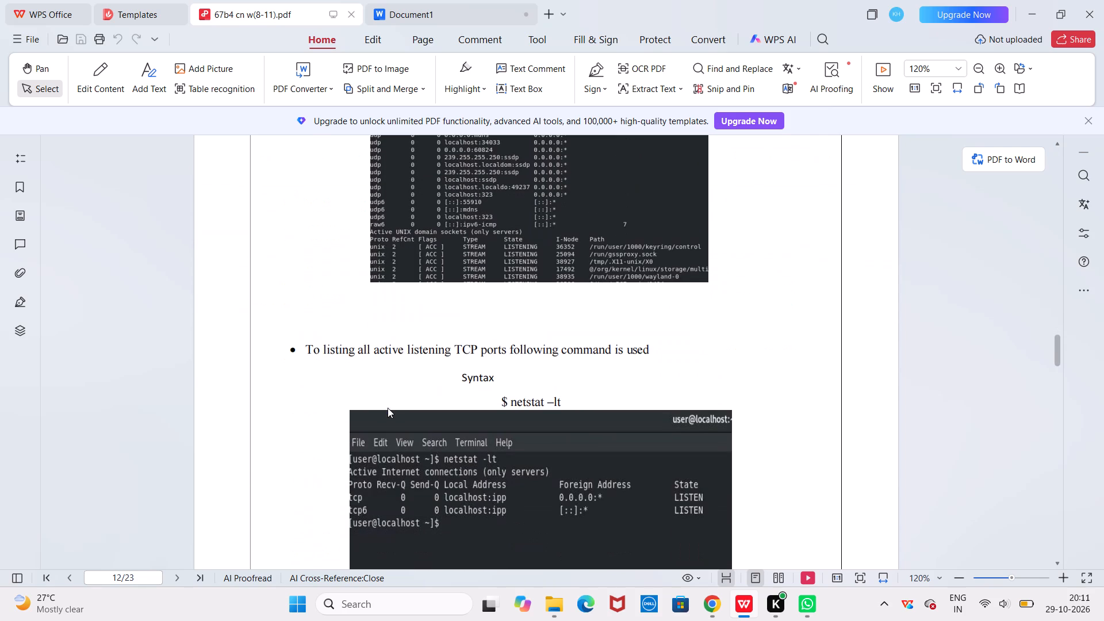
scroll(388, 408, down, 1)
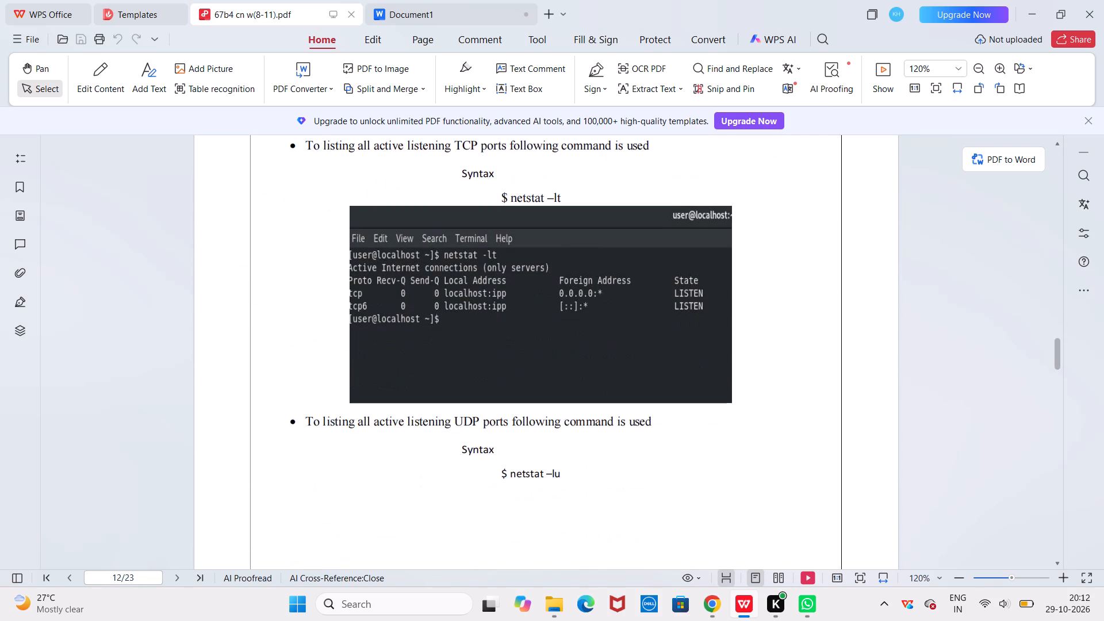
scroll(388, 408, down, 6)
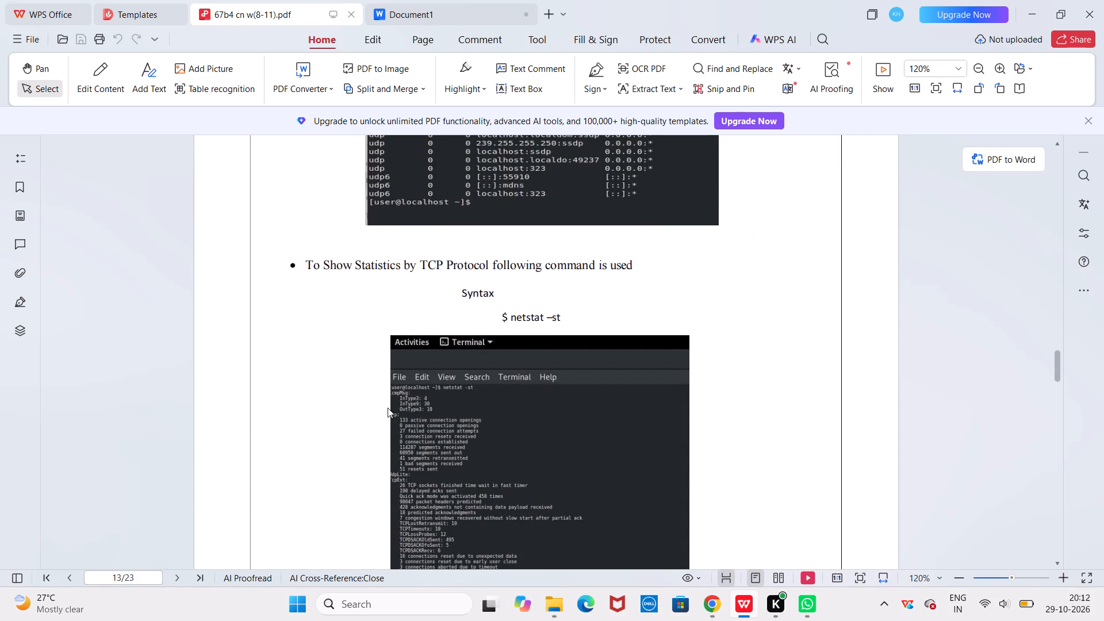
scroll(388, 408, down, 1)
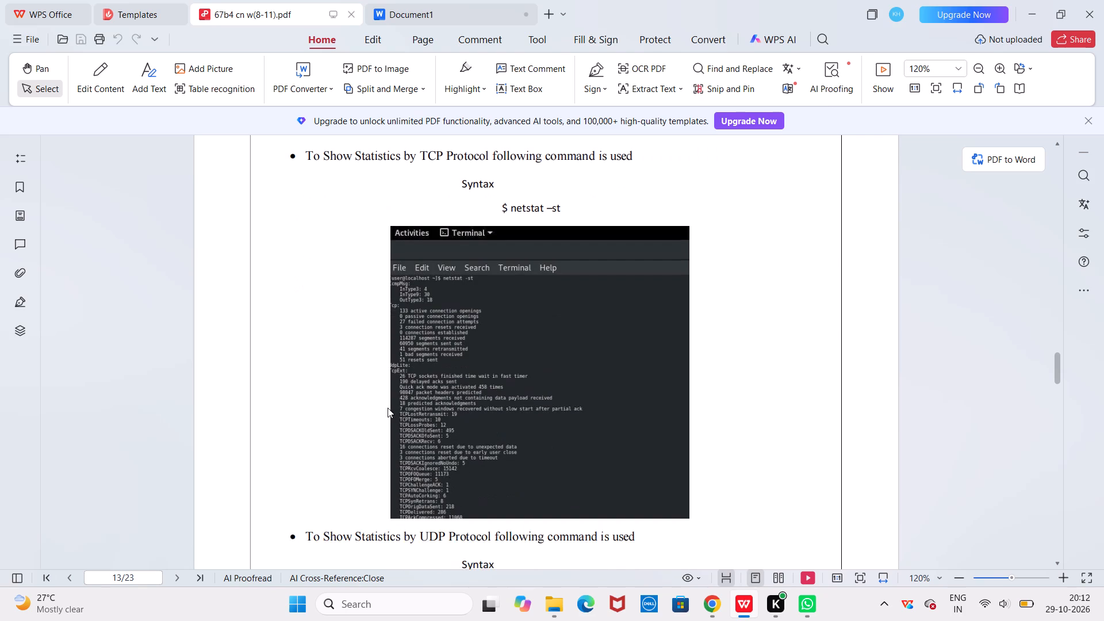
scroll(388, 408, down, 5)
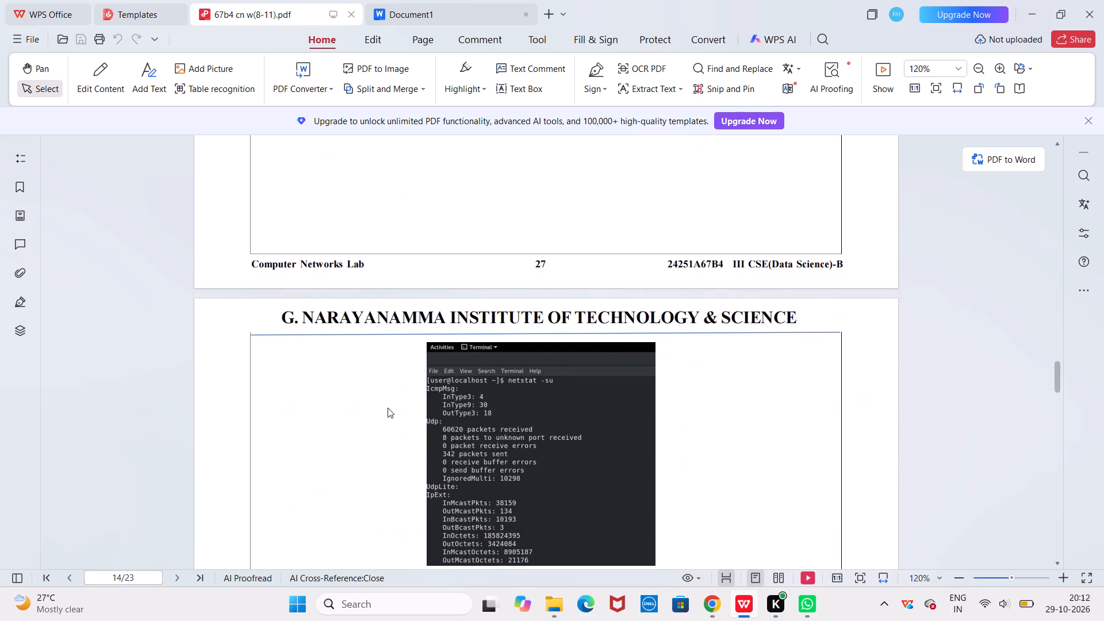
scroll(388, 408, down, 1)
scroll(388, 408, up, 3)
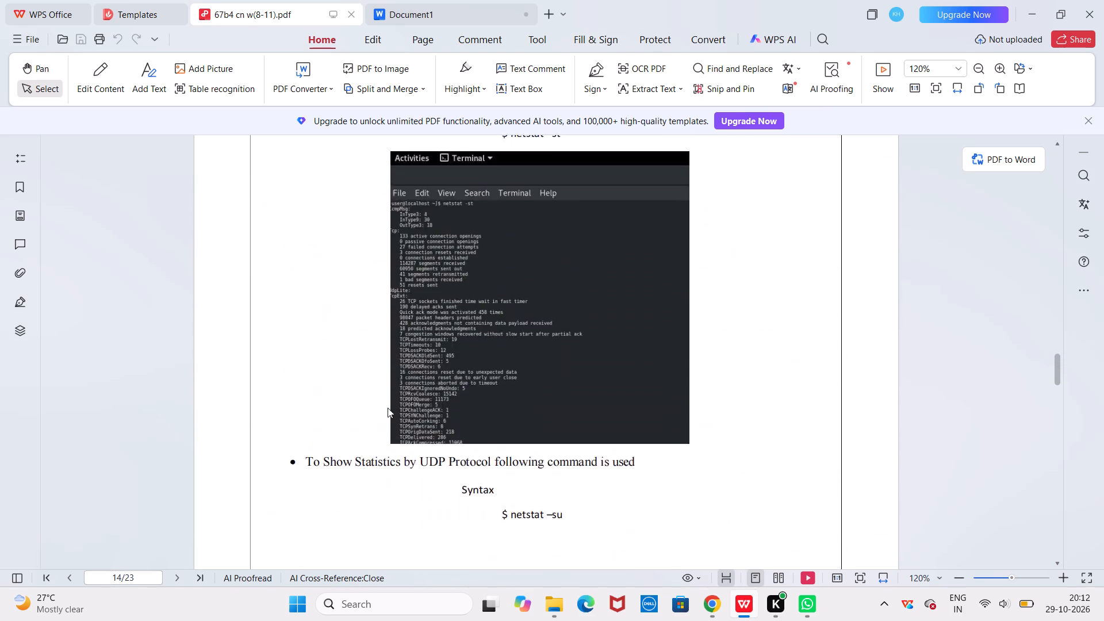
scroll(388, 408, up, 4)
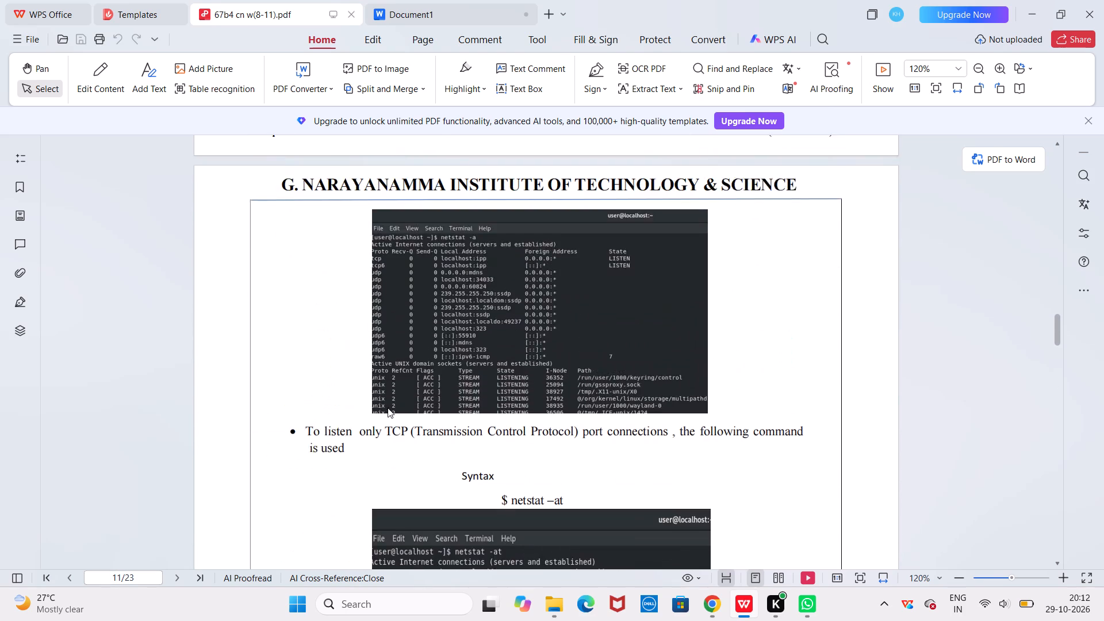
scroll(388, 408, up, 2)
Copy the TCP-only port connections description and its "$ netstat –at" syntax from the PDF and paste them at the end of Document1.
scroll(388, 408, down, 1)
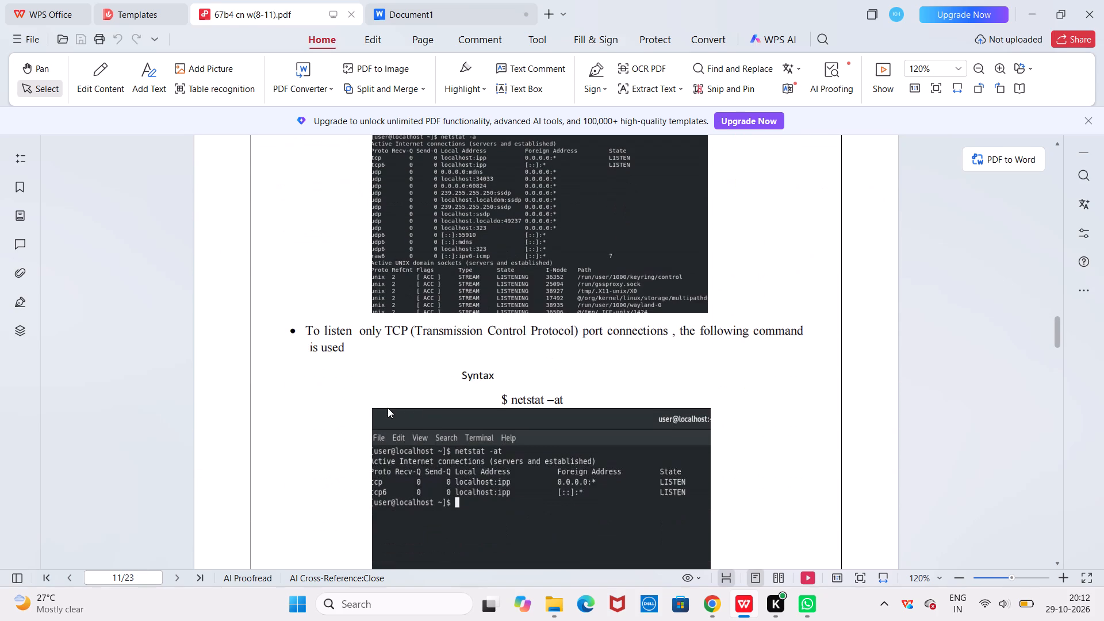
scroll(388, 408, down, 1)
drag(306, 331, 404, 350)
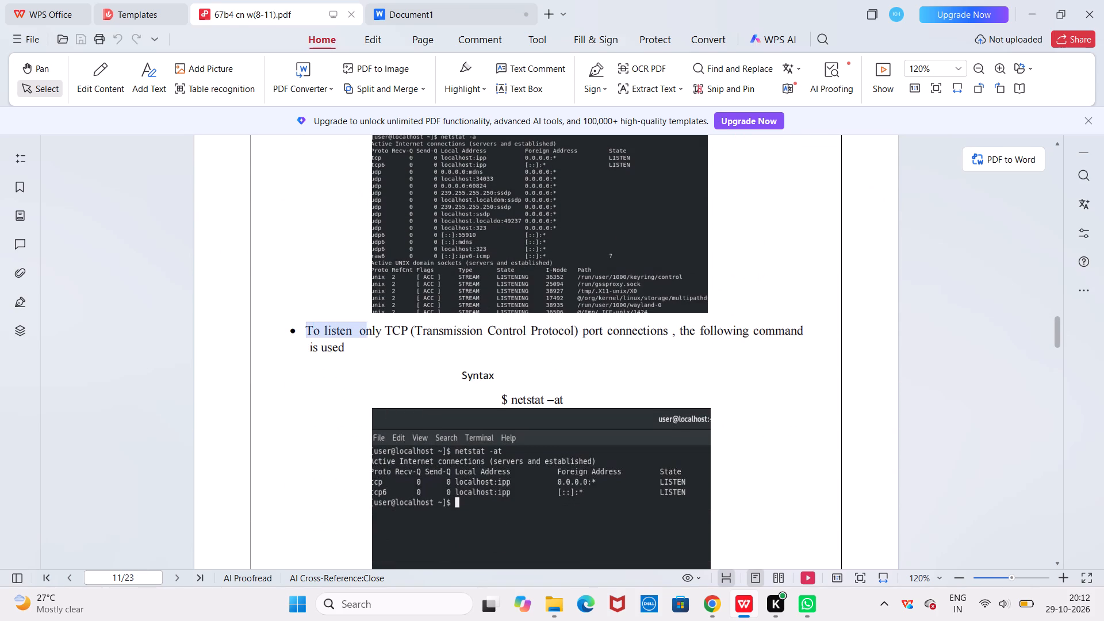
drag(404, 350, 567, 397)
key(ctrl+c)
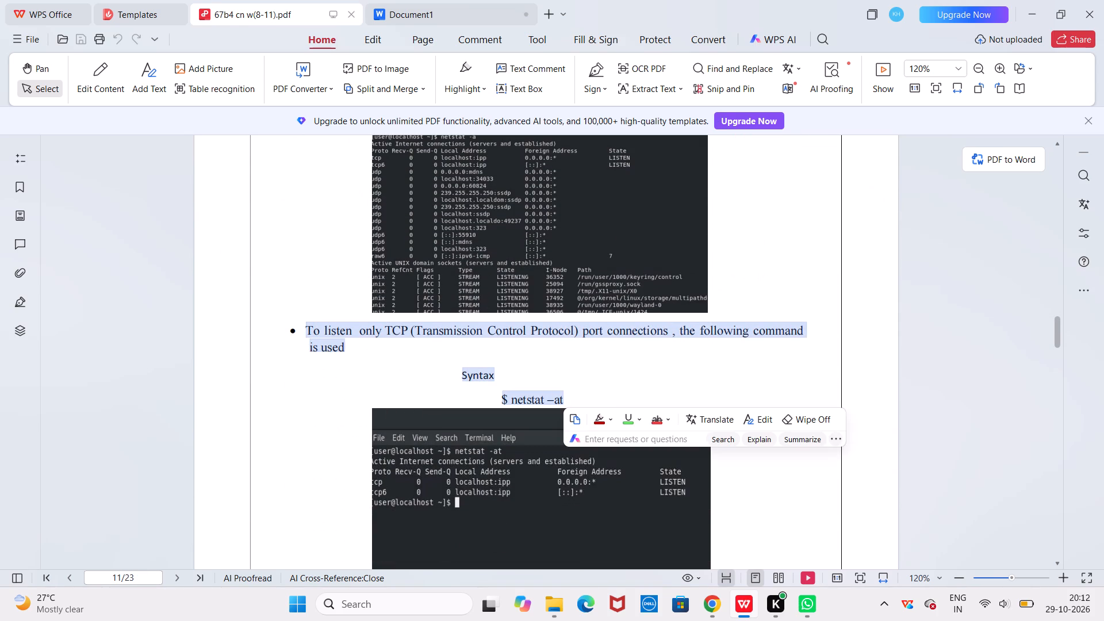
click(454, 16)
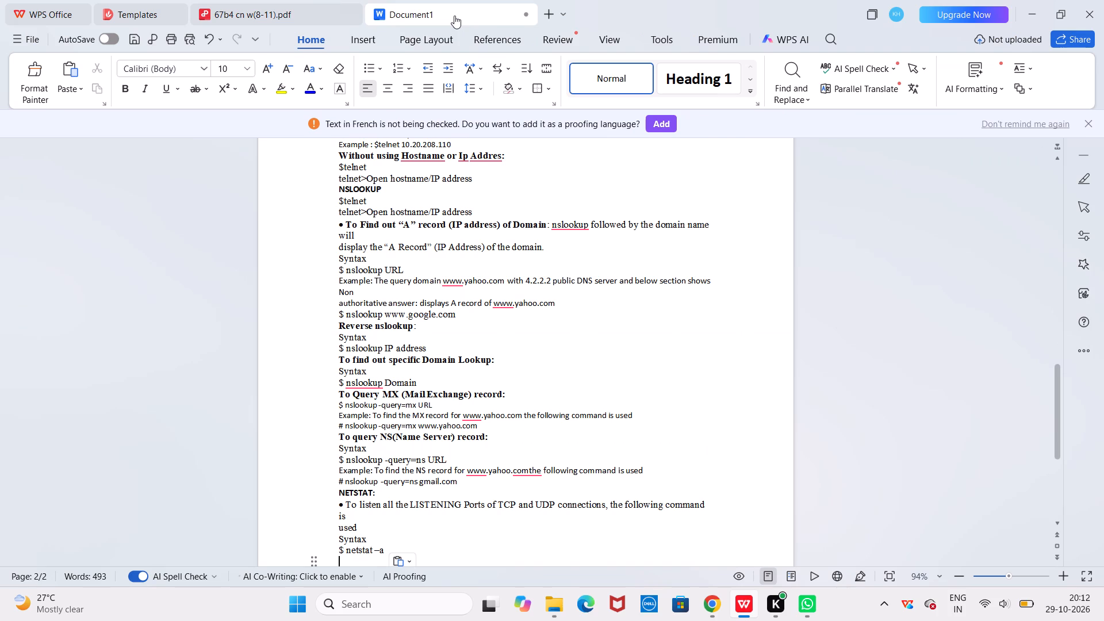
key(ctrl+v)
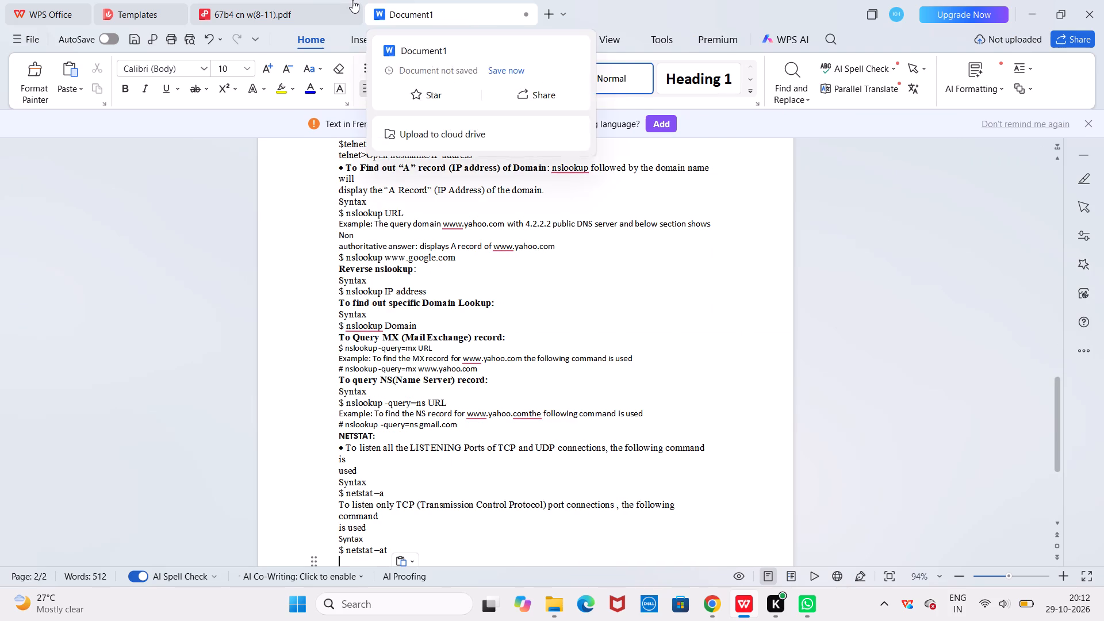
Copy the UDP-only port connections description and its "$ netstat –au" syntax from the PDF and paste them at the end of Document1.
click(250, 0)
click(359, 360)
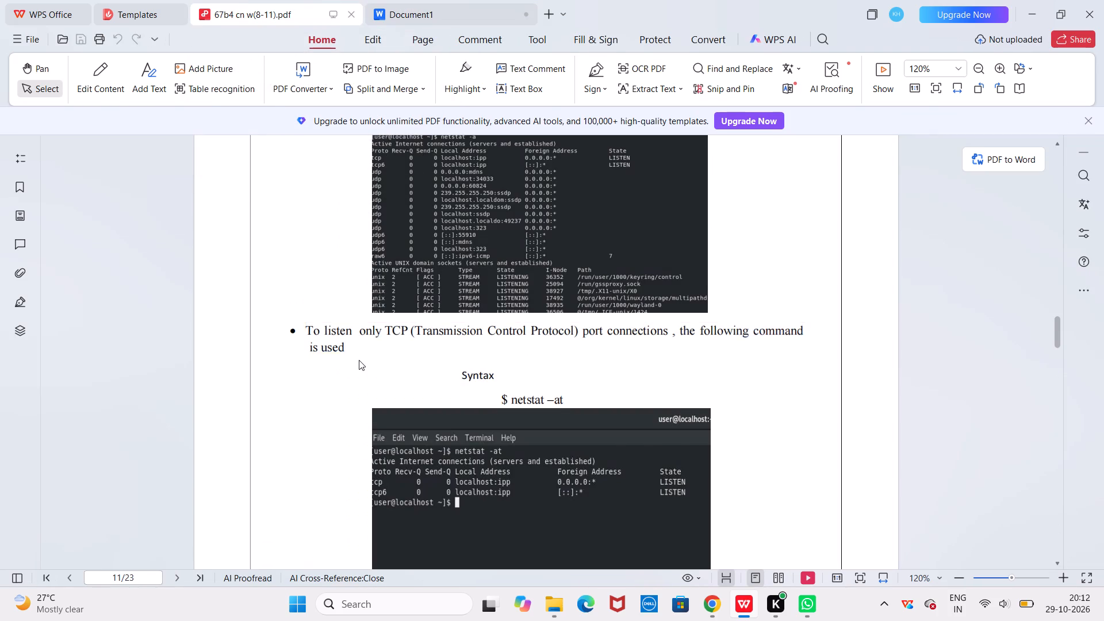
scroll(359, 360, down, 2)
drag(305, 325, 568, 402)
key(ctrl+c)
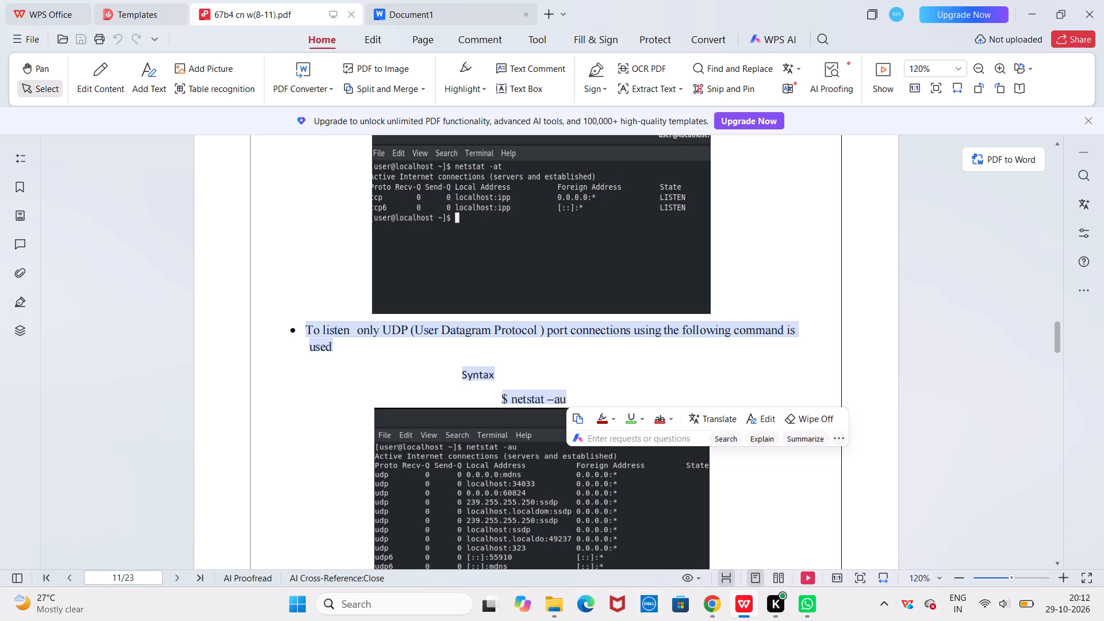
click(466, 13)
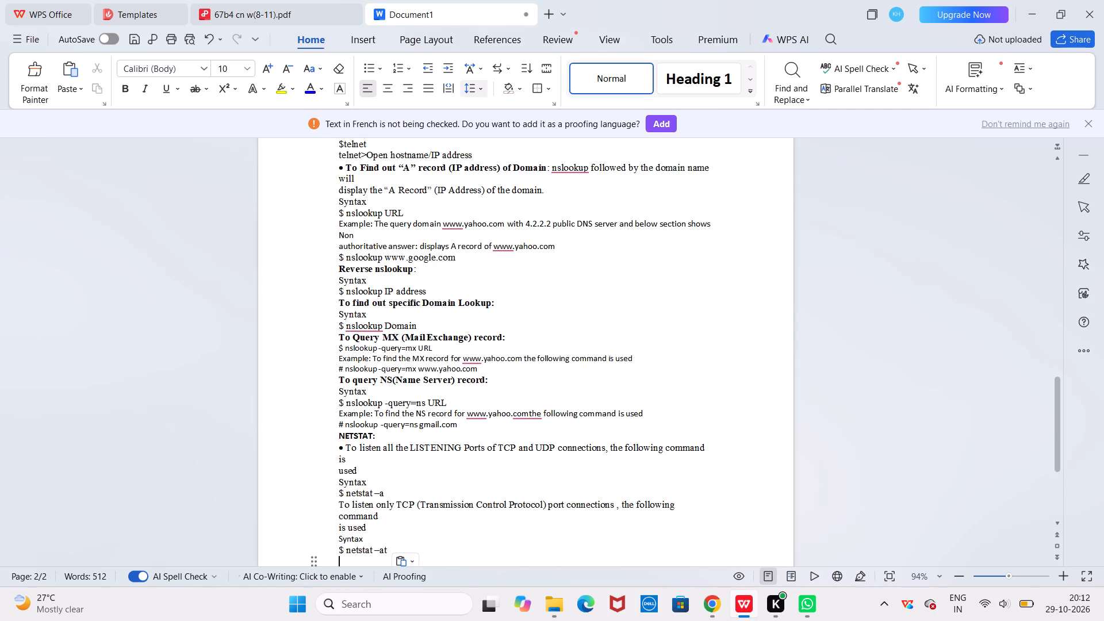
key(ctrl+v)
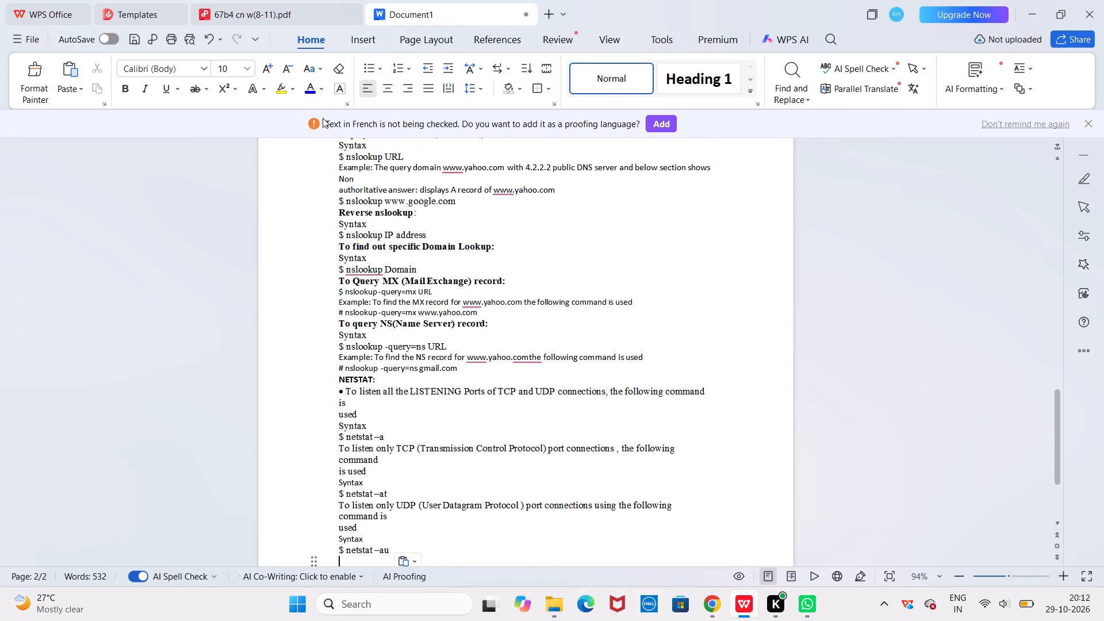
Copy the passage on all active listening ports through "$ netstat –l", spanning two PDF pages, and paste it at the end of Document1.
click(302, 11)
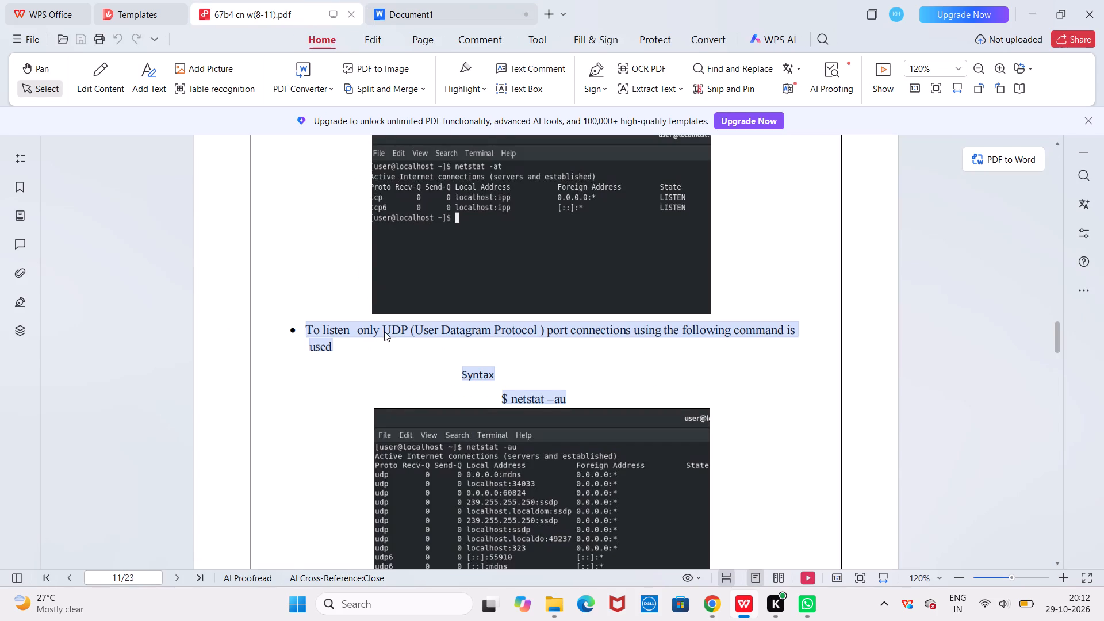
scroll(384, 331, down, 2)
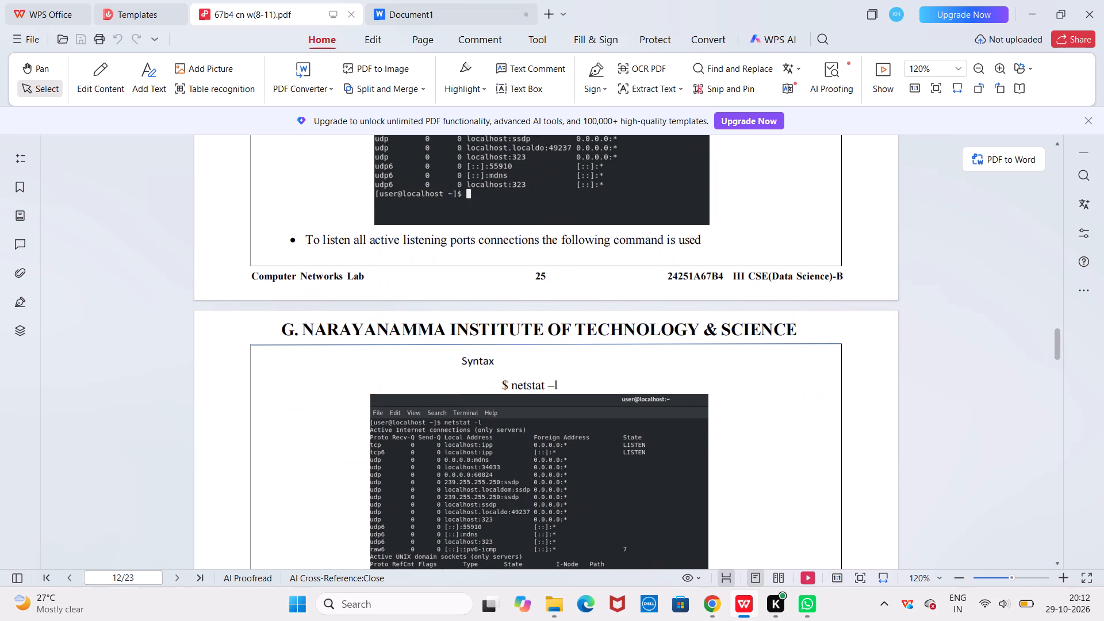
click(371, 262)
drag(306, 238, 559, 381)
key(ctrl+c)
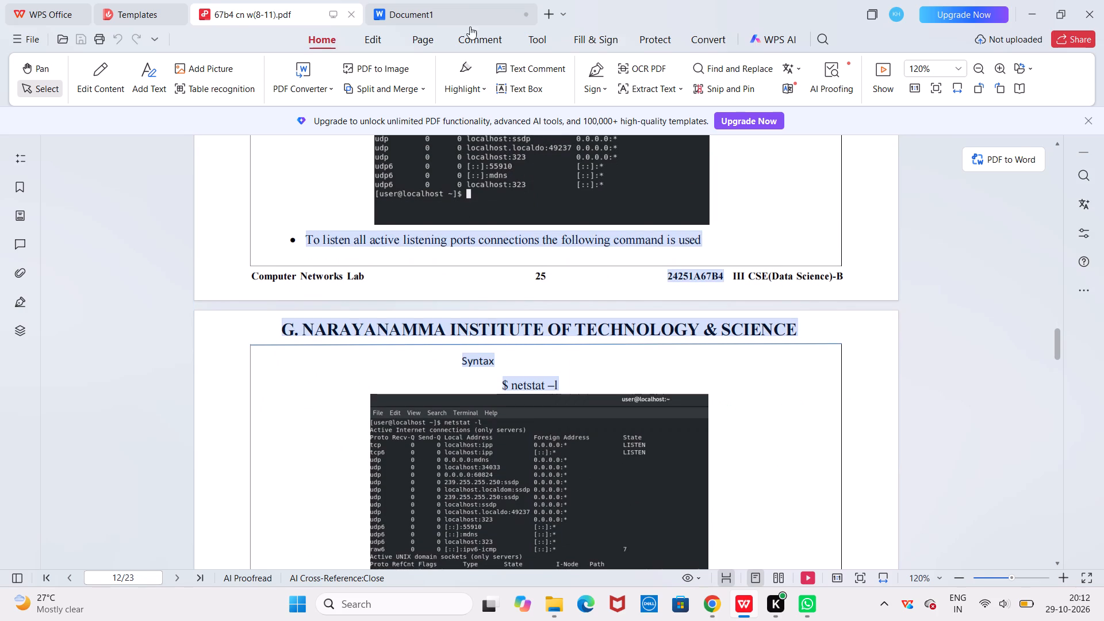
click(430, 0)
key(ctrl+v)
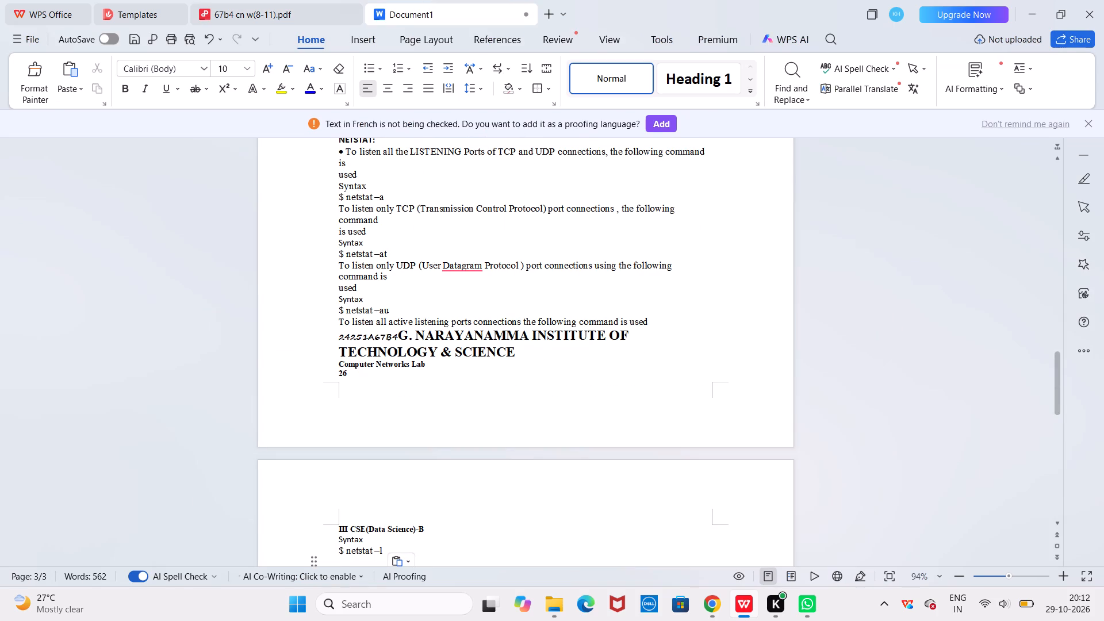
Delete the stray institute header and page footer text between the active listening ports description and its "$ netstat –l" syntax in Document1.
drag(338, 335, 347, 335)
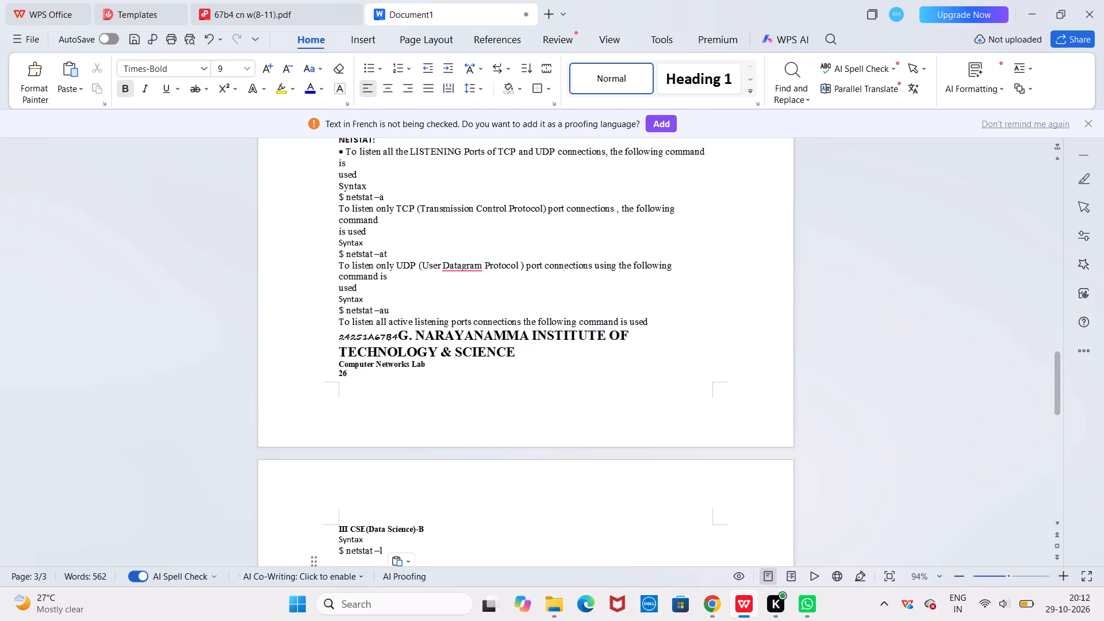
drag(347, 335, 392, 447)
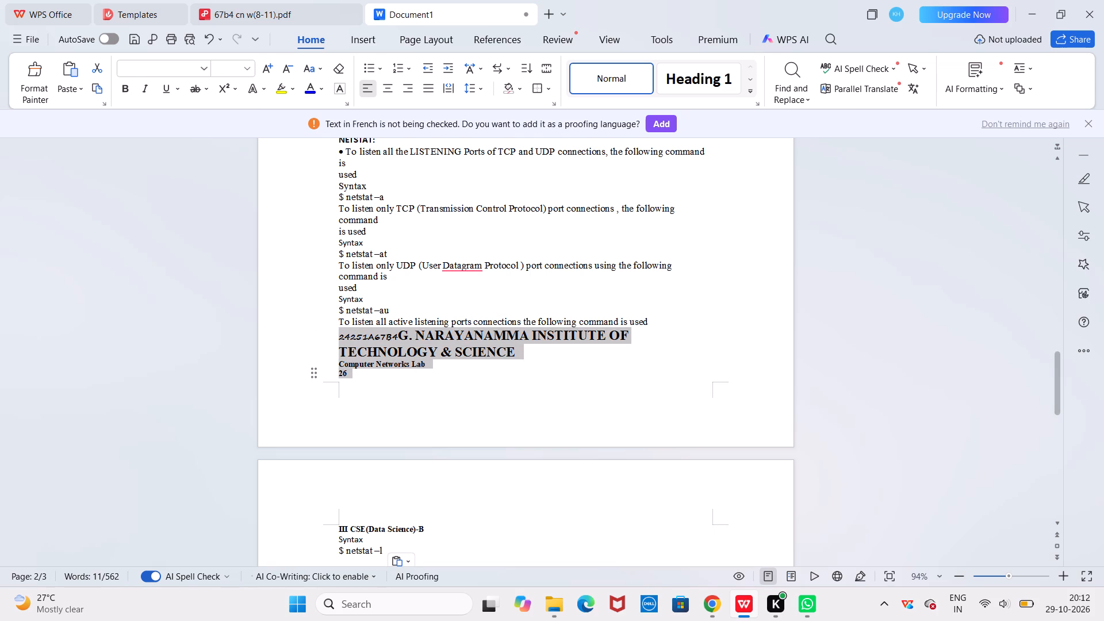
drag(392, 447, 421, 502)
key(BackSpace)
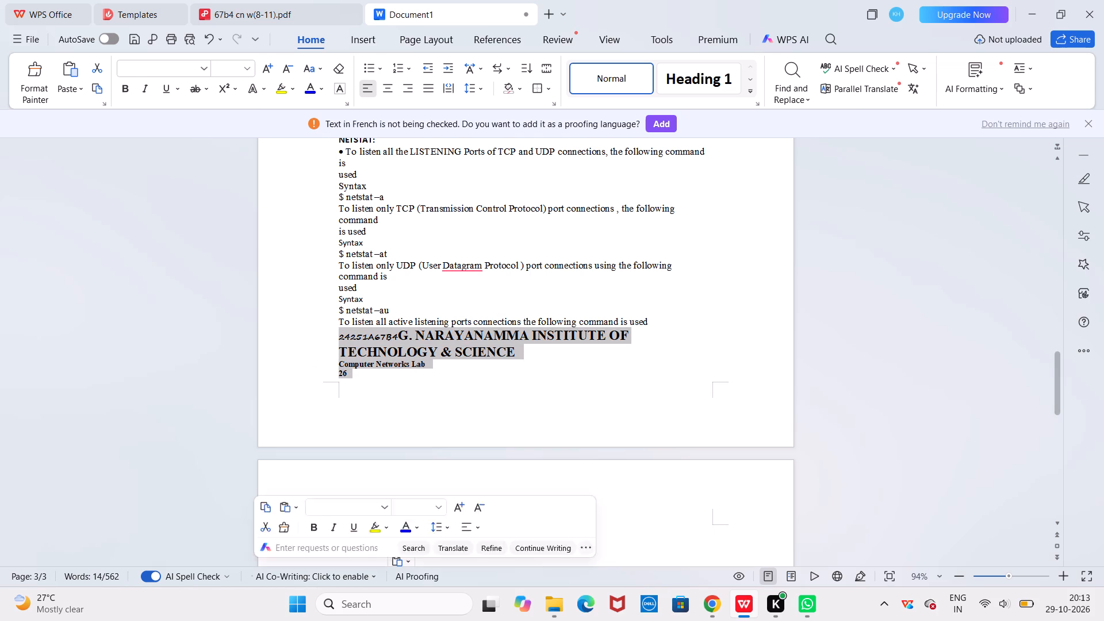
key(BackSpace)
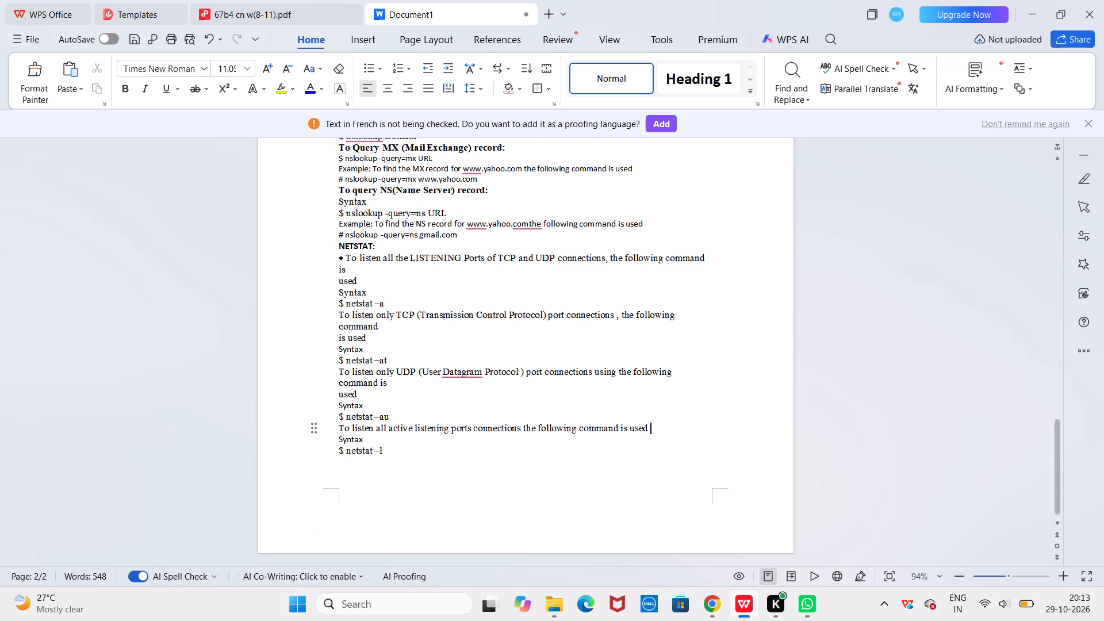
Copy the active listening TCP ports description and its "$ netstat –lt" syntax from the PDF and paste them at the end of Document1.
click(308, 14)
click(337, 388)
scroll(337, 388, down, 2)
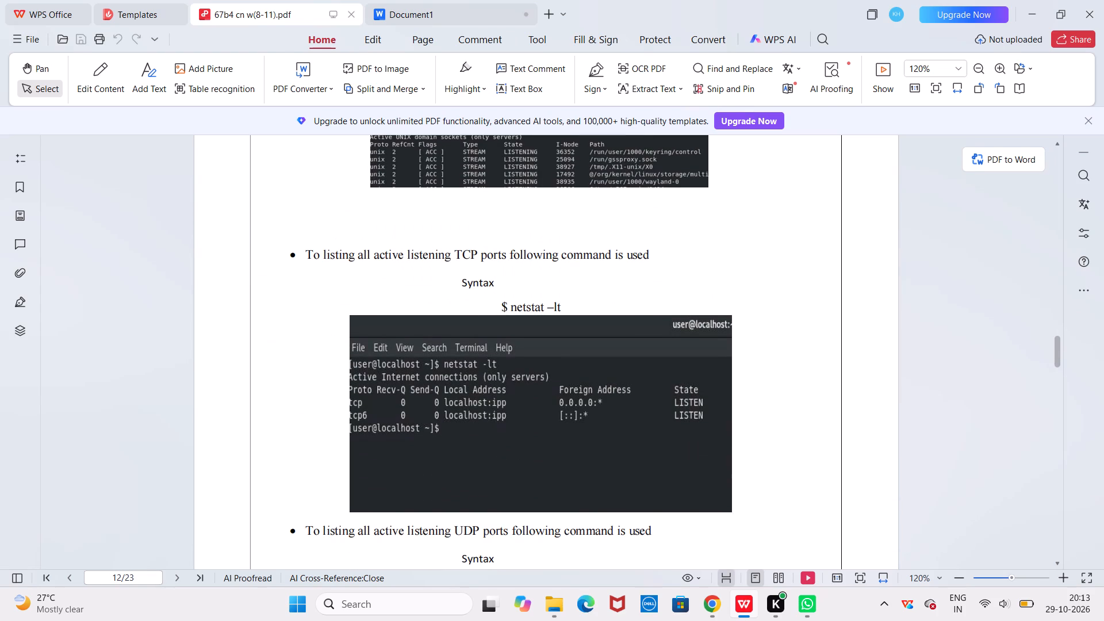
drag(306, 257, 569, 302)
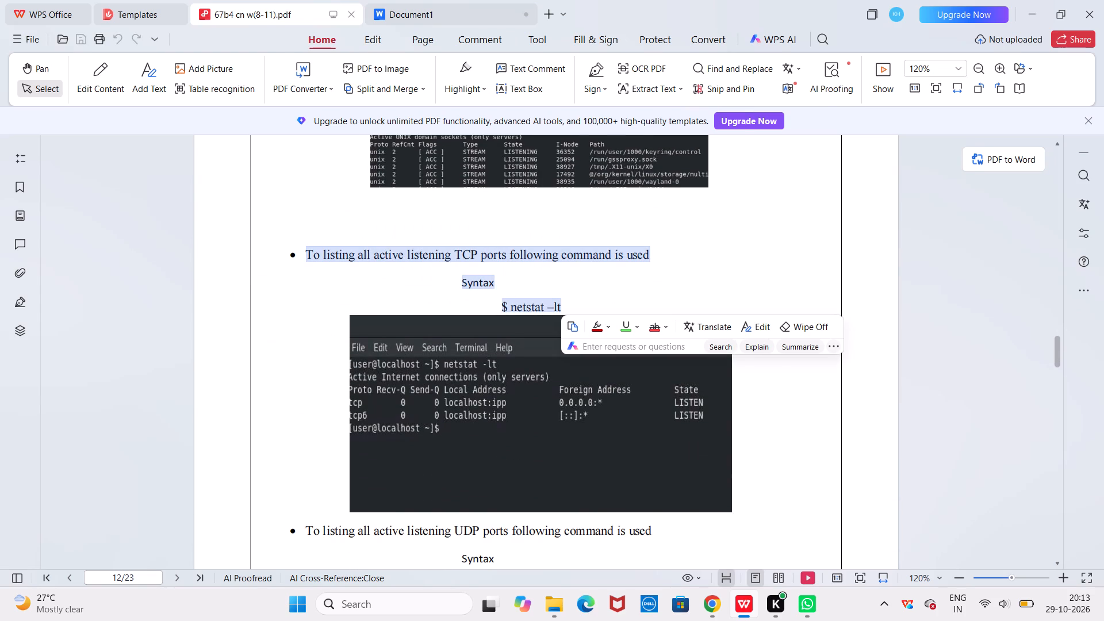
key(ctrl+c)
click(458, 0)
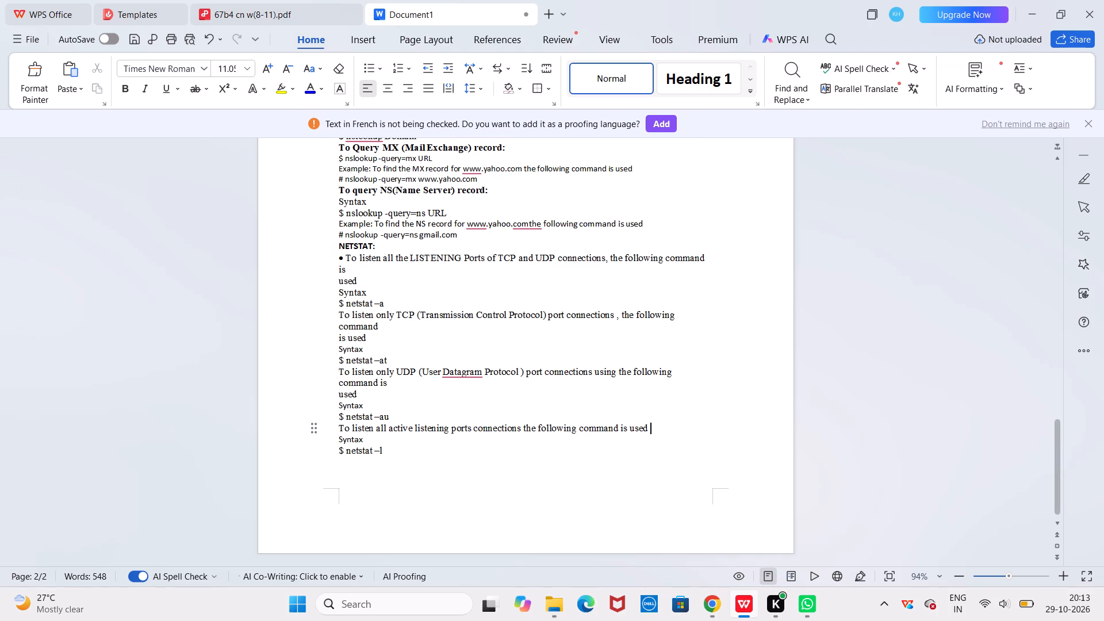
scroll(340, 498, down, 1)
click(344, 460)
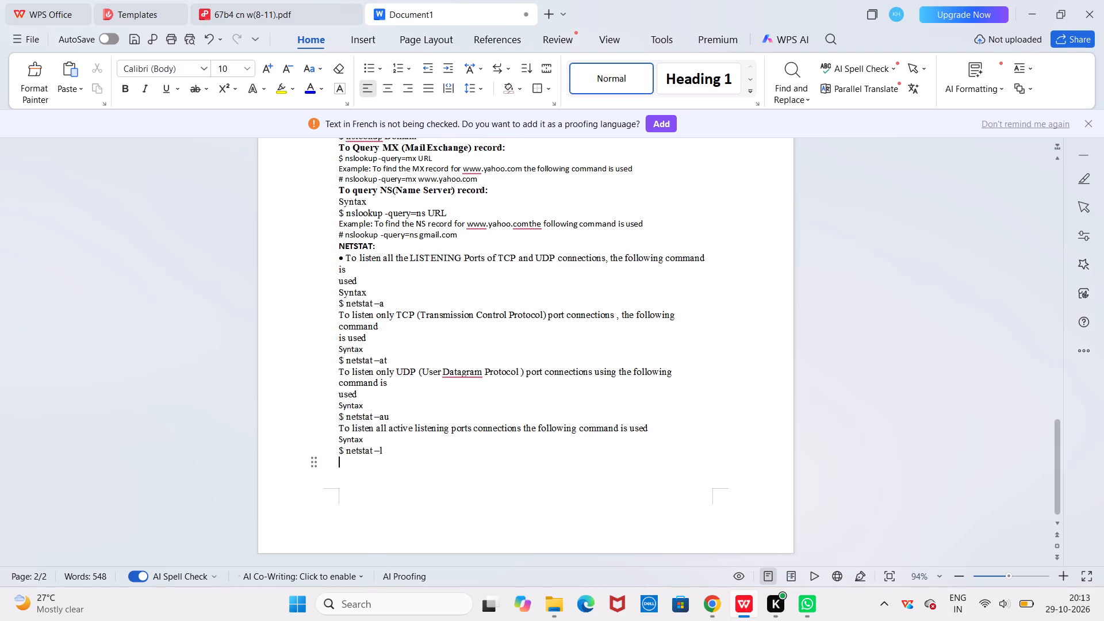
key(ctrl+v)
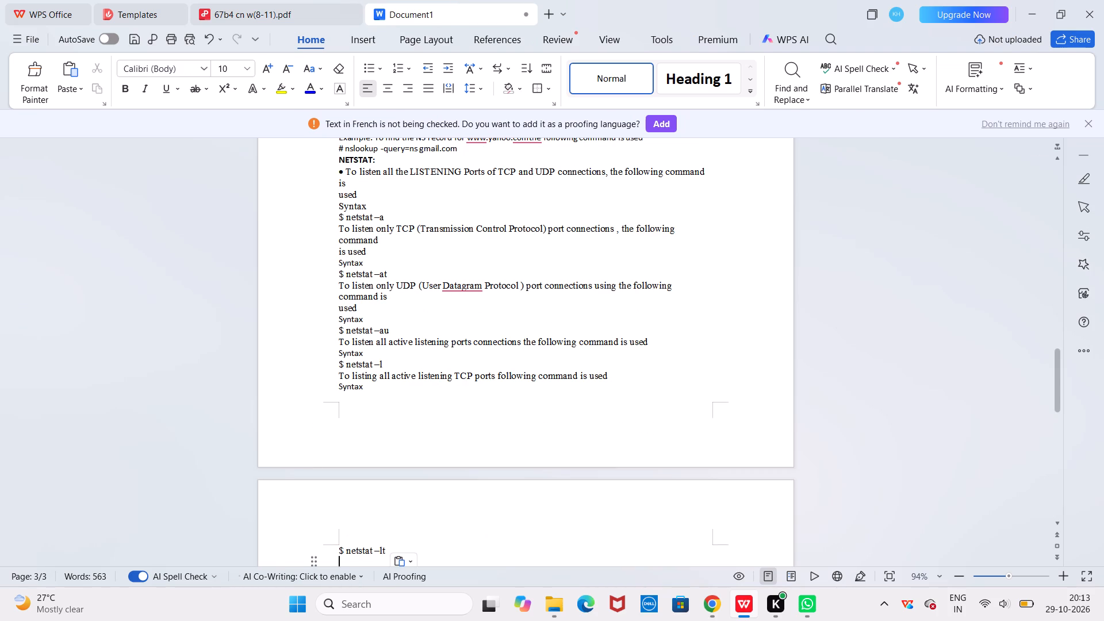
Insert two line breaks after "$ netstat –l" in Document1 so the whole TCP listening ports passage starts on the following page.
click(390, 361)
key(Return)
key(Return)
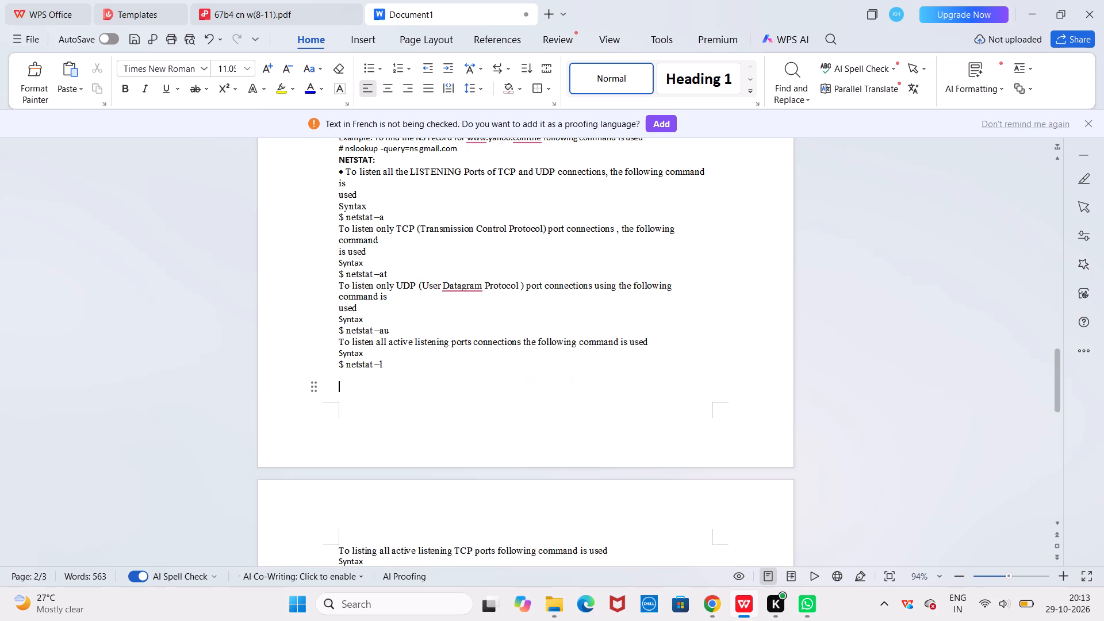
Copy the active listening UDP ports description and its "$ netstat –lu" syntax from the PDF and paste them below "$ netstat –lt" in Document1.
click(258, 2)
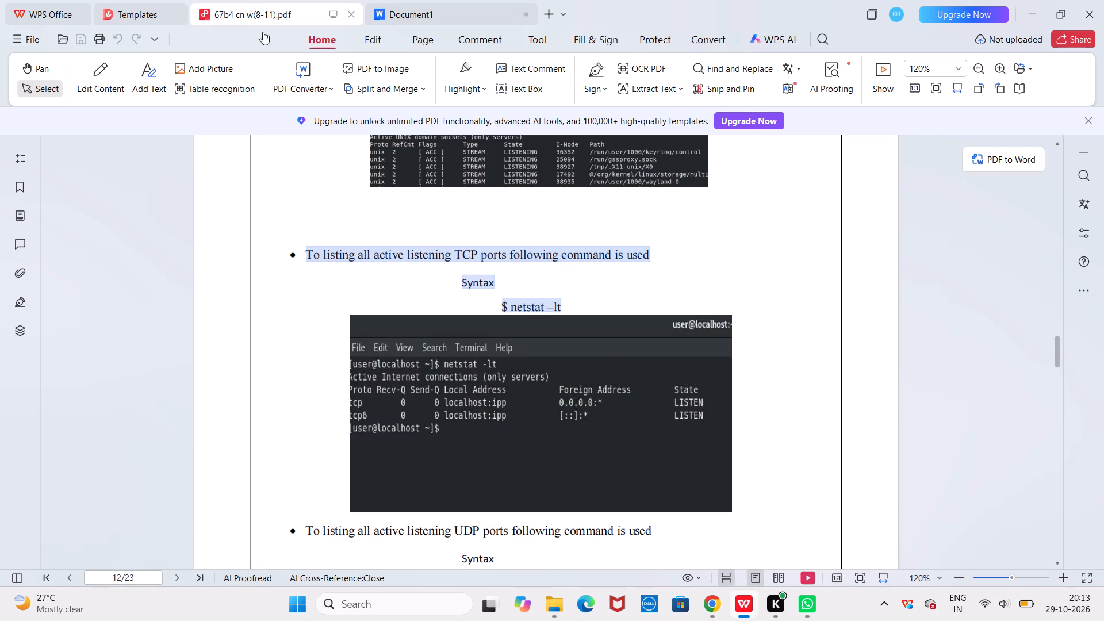
scroll(315, 293, down, 1)
click(311, 339)
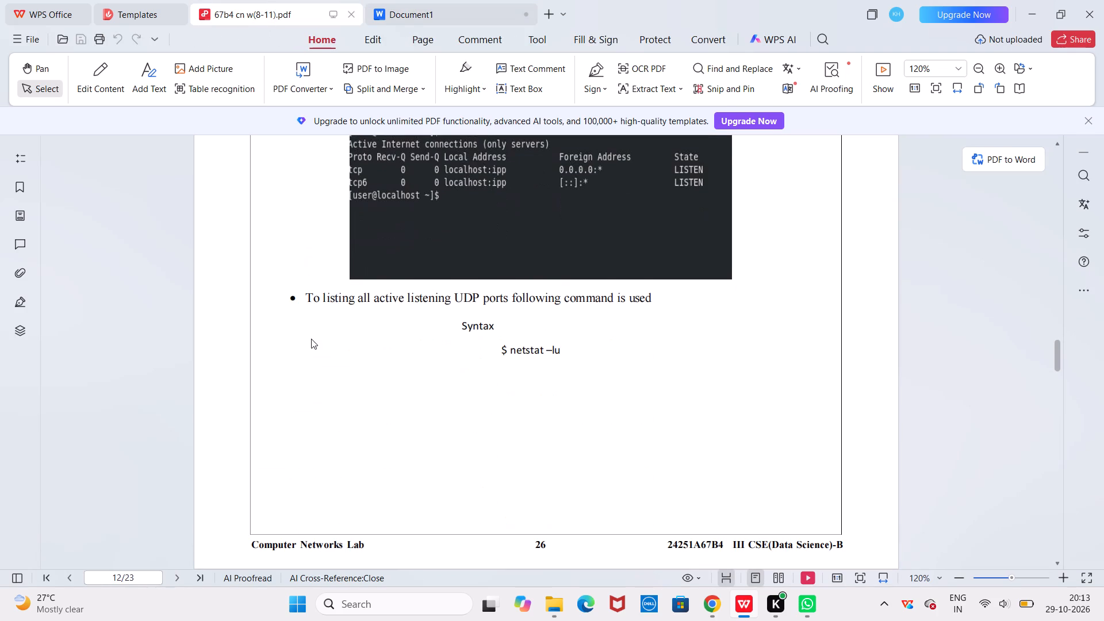
drag(309, 298, 575, 344)
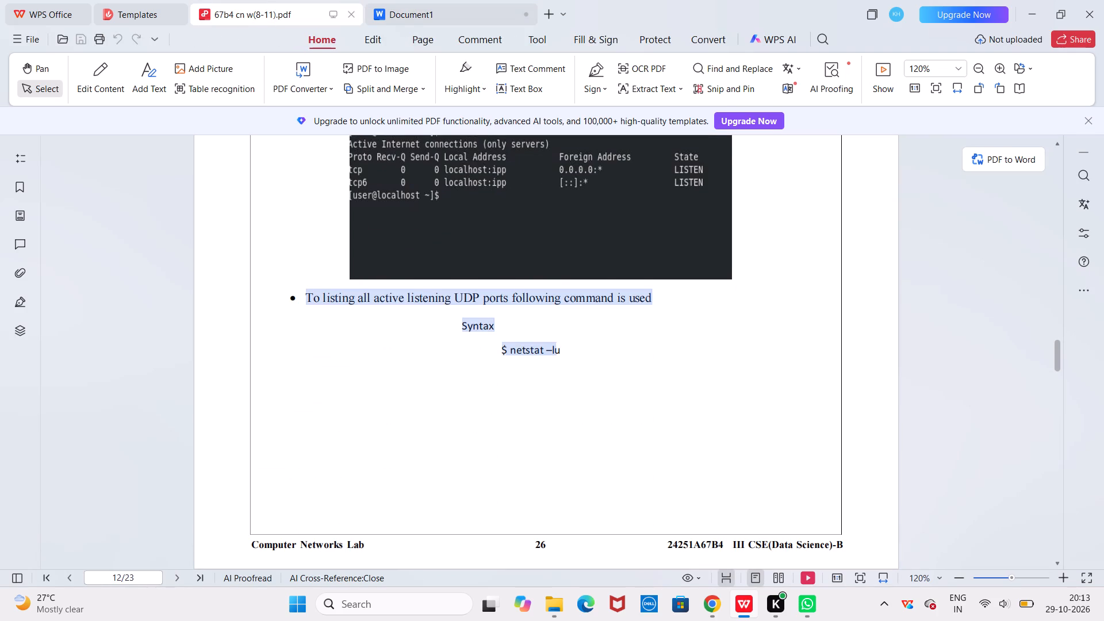
drag(575, 344, 576, 349)
key(ctrl+c)
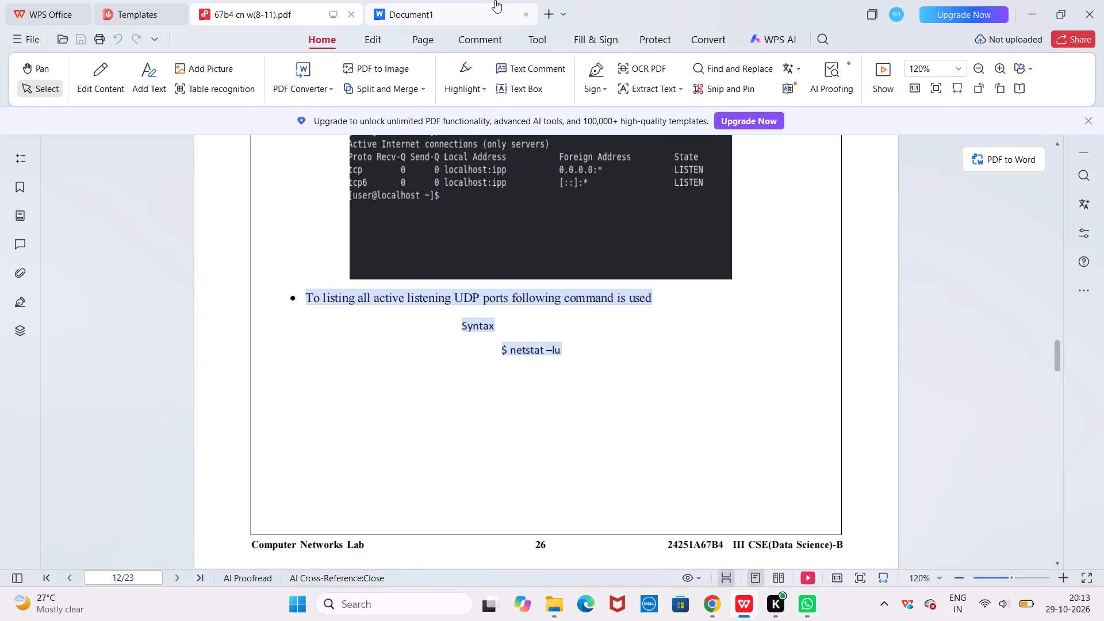
click(495, 0)
scroll(441, 227, down, 1)
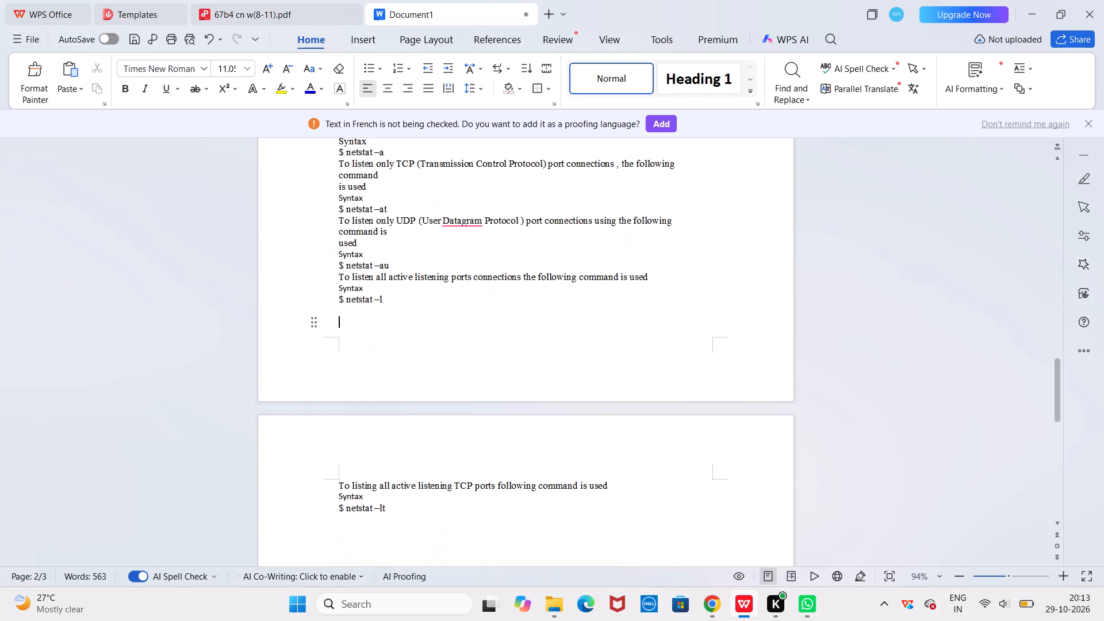
click(395, 509)
key(Return)
key(ctrl+v)
Copy the ARP(Address Resolution Protocol) heading, its display entries description and the "& arp" syntax from the PDF and paste them at the end of Document1.
click(213, 0)
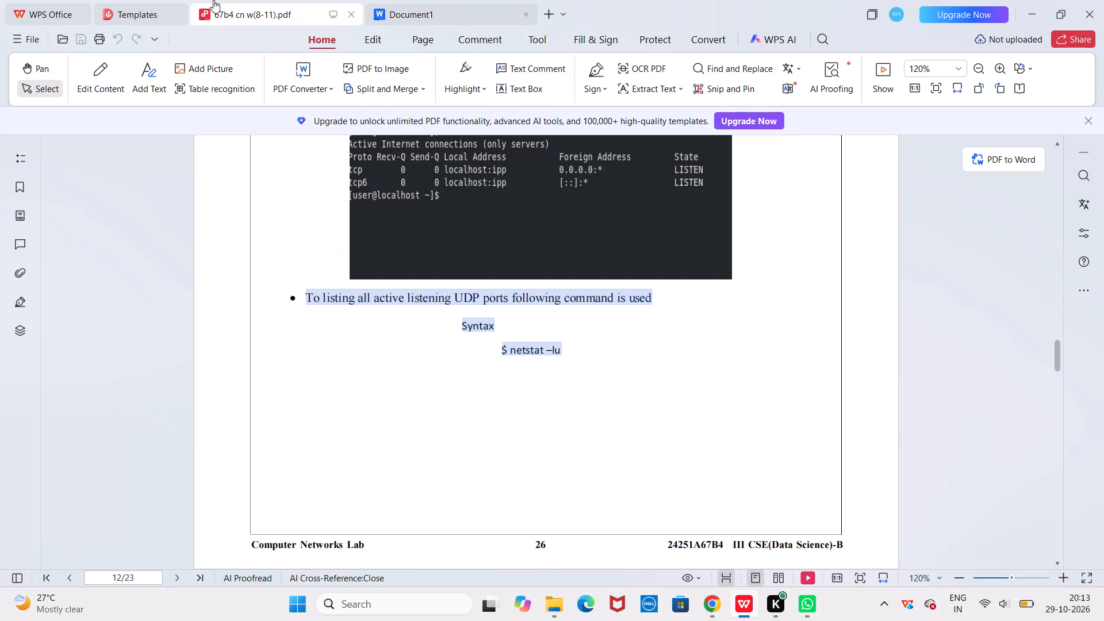
click(315, 367)
scroll(315, 367, down, 2)
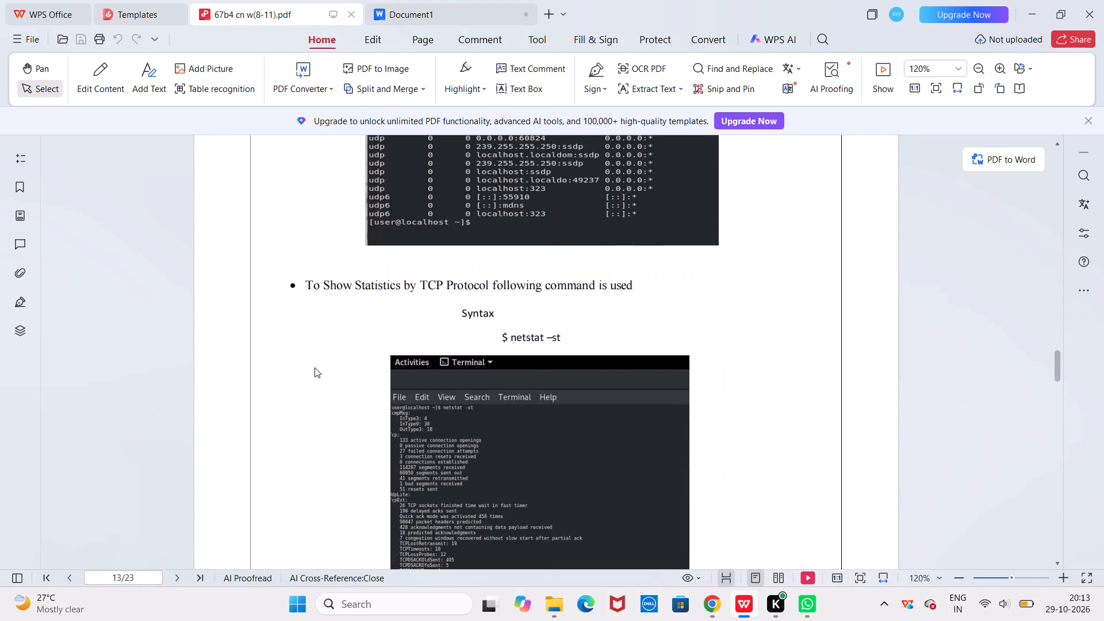
scroll(315, 367, down, 3)
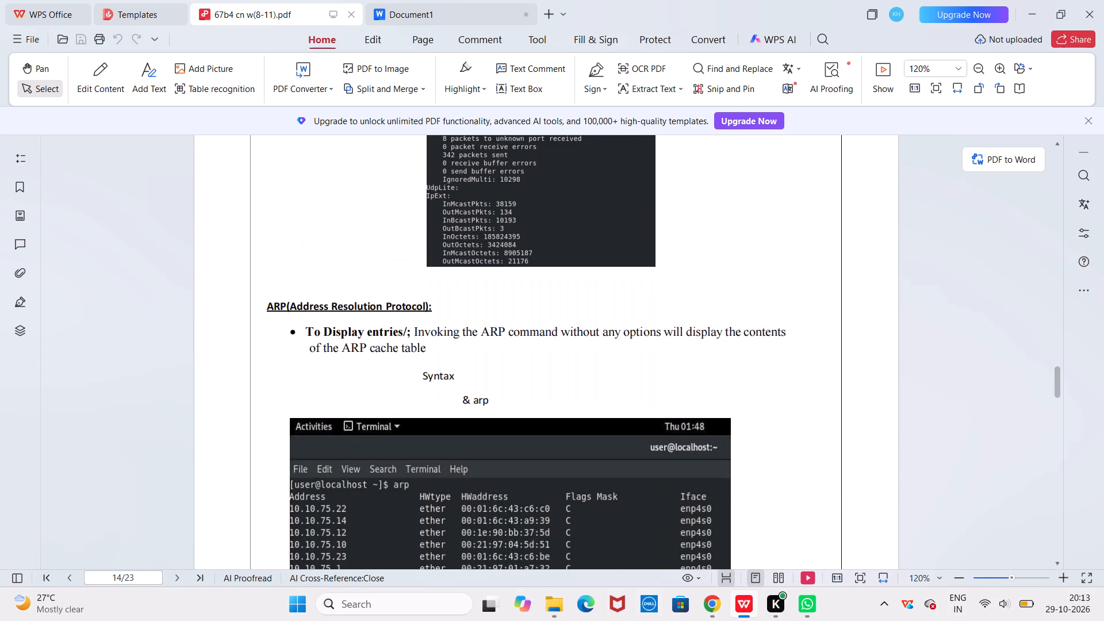
scroll(315, 367, down, 1)
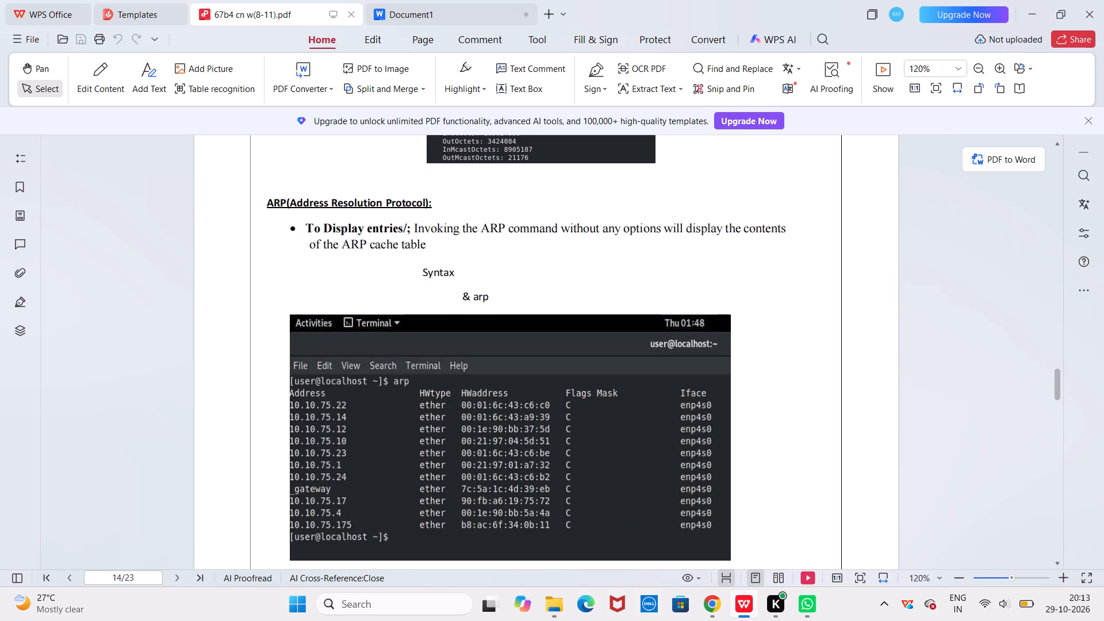
drag(270, 203, 488, 302)
key(ctrl+c)
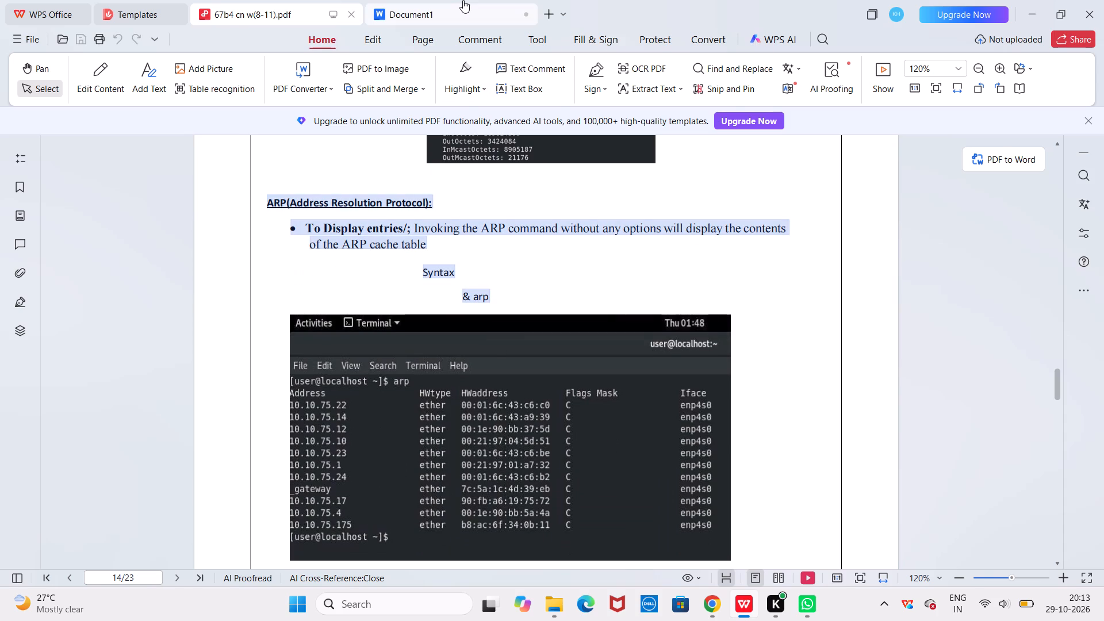
click(463, 0)
key(ctrl+v)
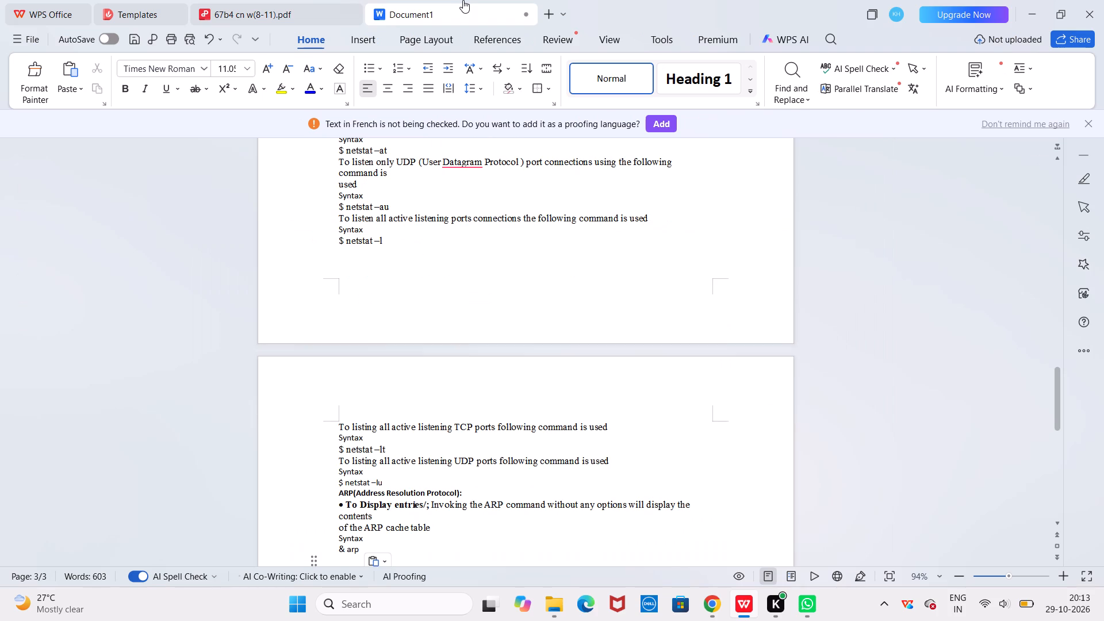
Copy only the bold heading "To Display entries for particular addresses:" from the PDF and paste it at the end of Document1.
click(285, 0)
click(327, 309)
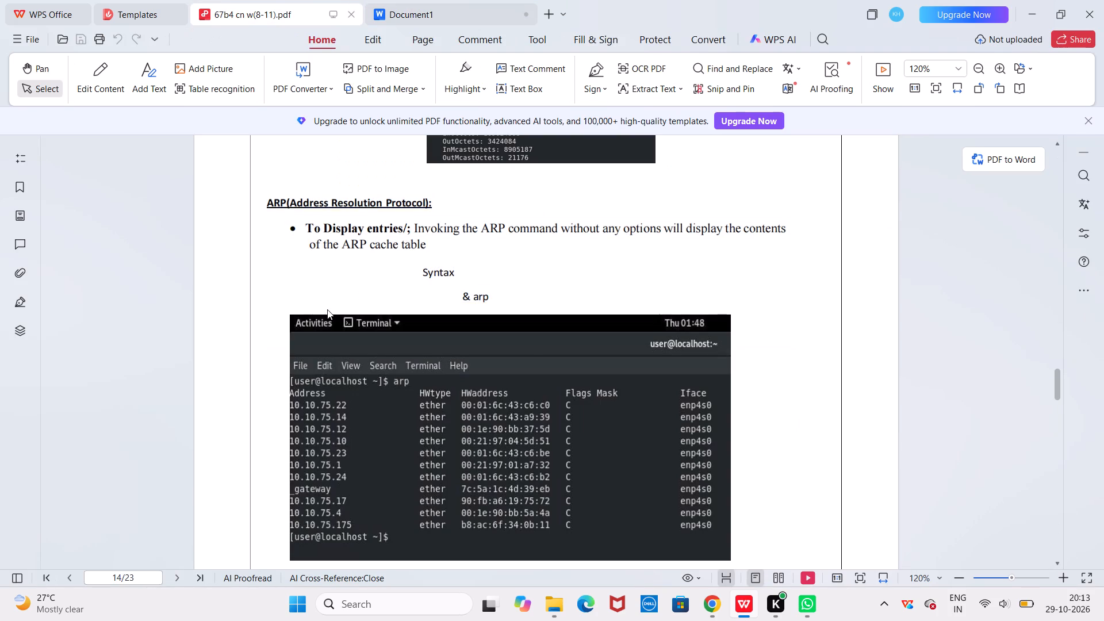
scroll(327, 309, down, 1)
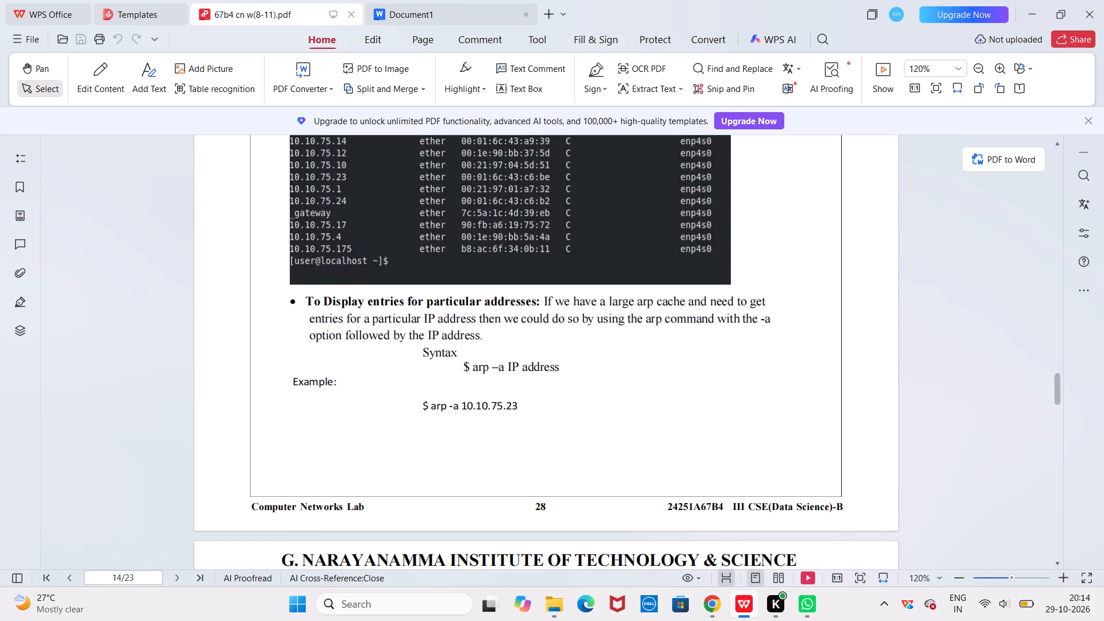
drag(309, 300, 529, 312)
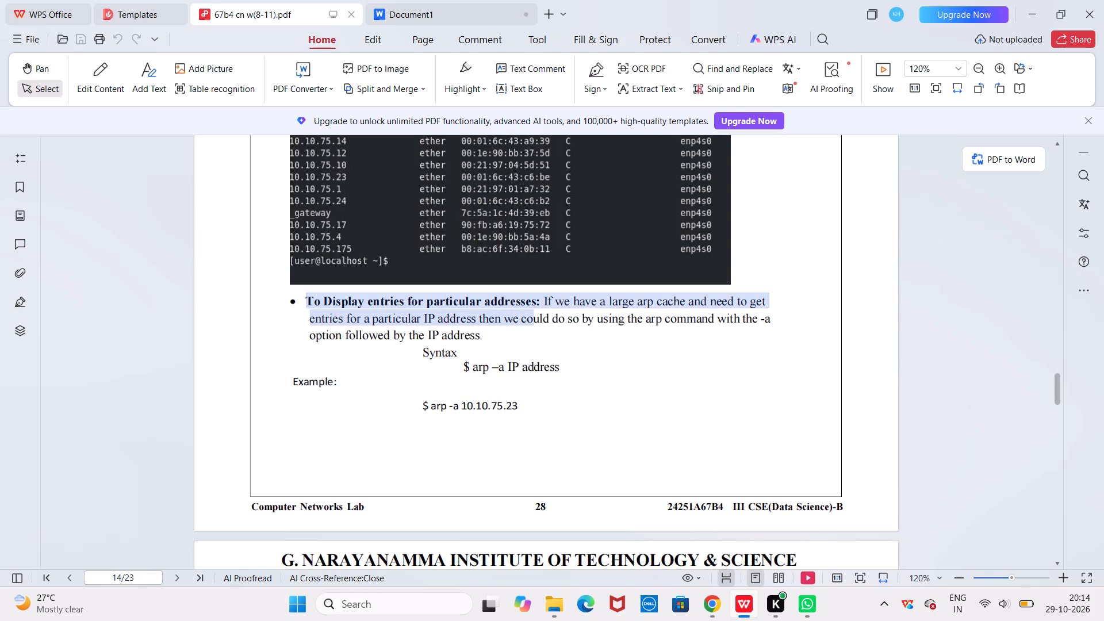
drag(529, 312, 539, 302)
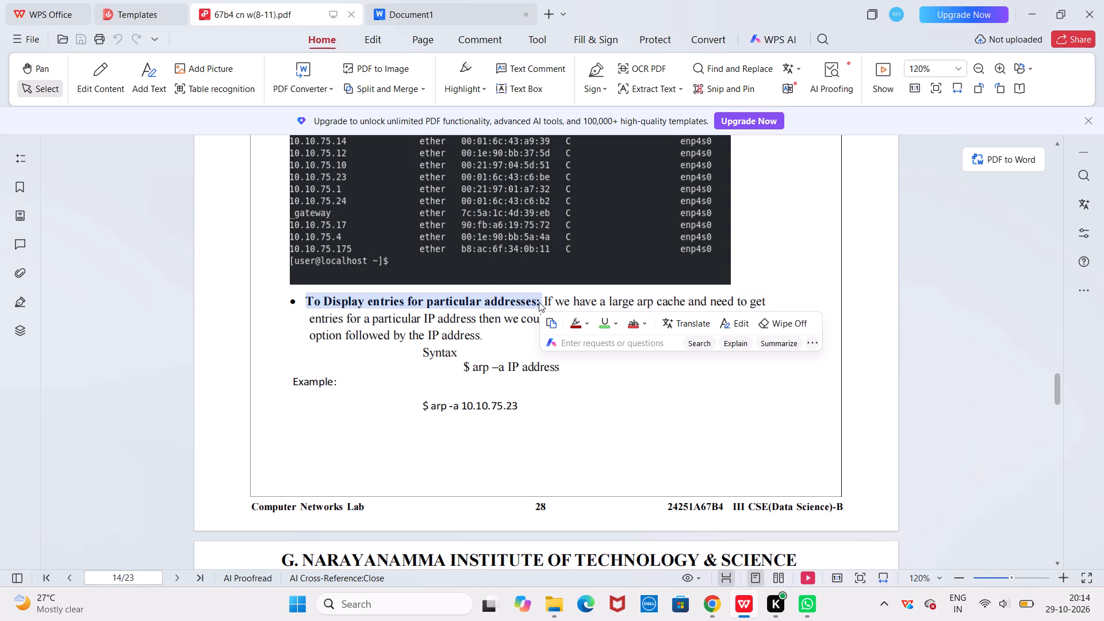
key(ctrl+c)
click(470, 5)
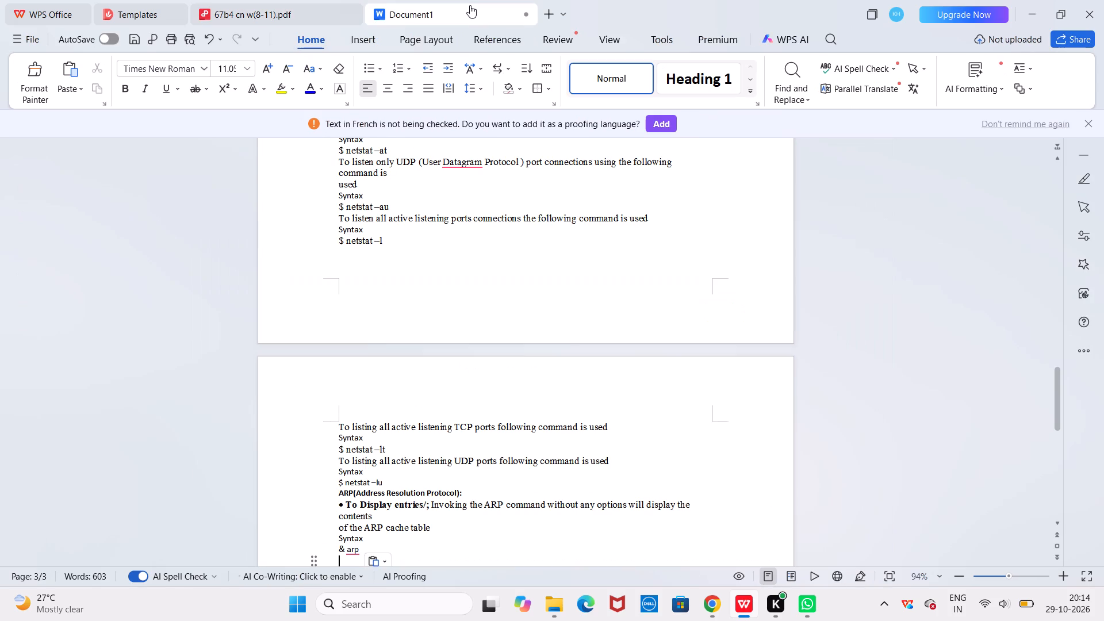
key(ctrl+v)
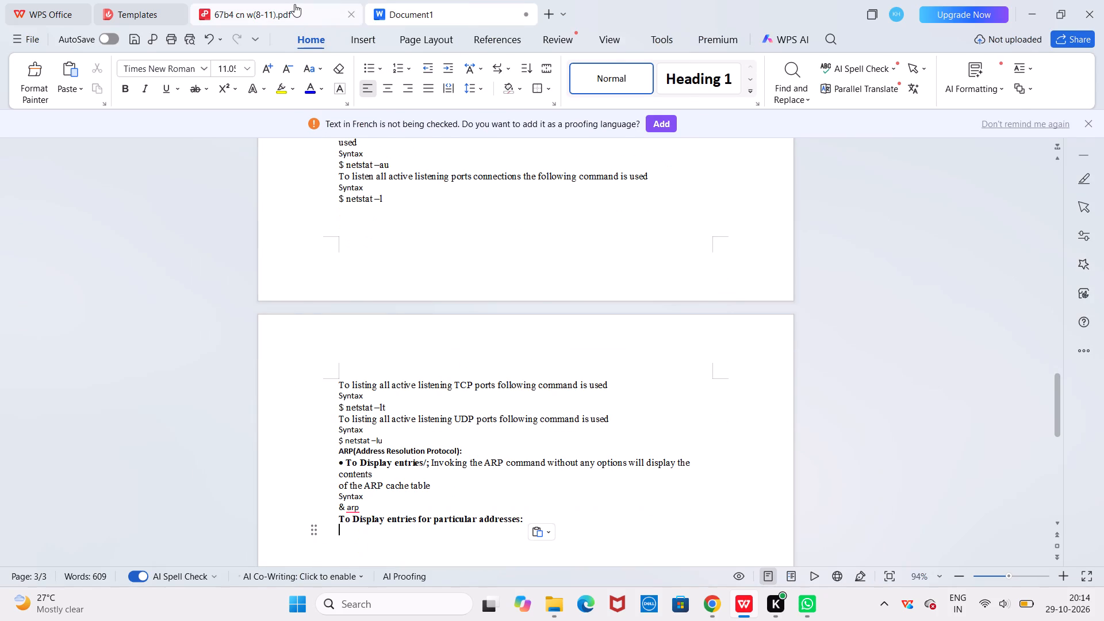
Copy the "$ arp –a IP address" syntax with its example "$ arp -a 10.10.75.23" from the PDF and paste them below that heading.
click(294, 4)
drag(424, 353, 513, 401)
key(ctrl+c)
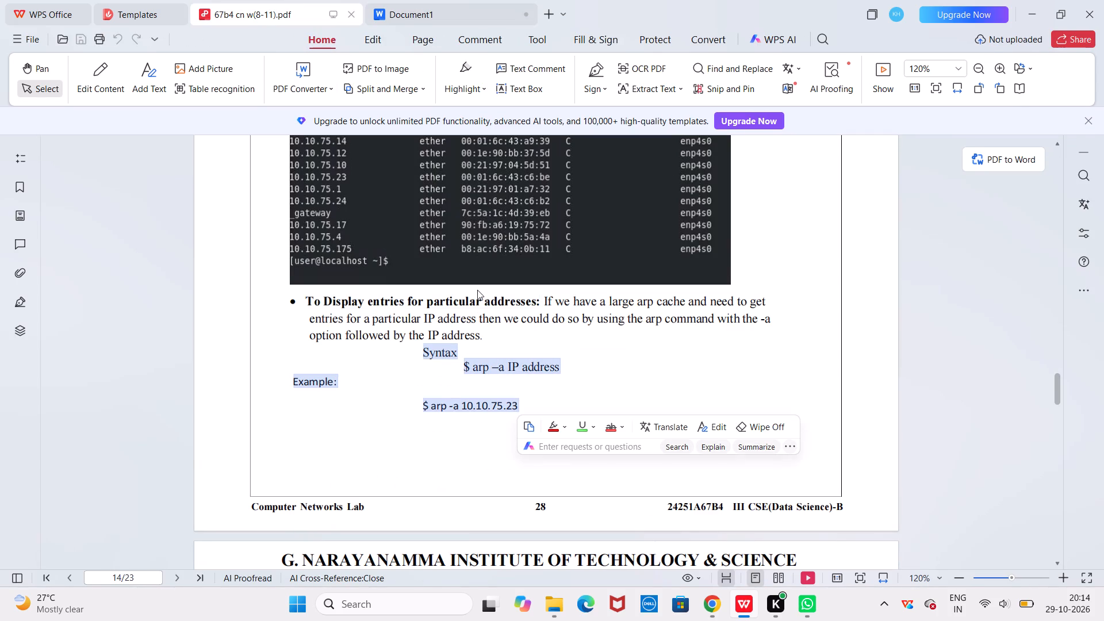
click(443, 2)
key(ctrl+v)
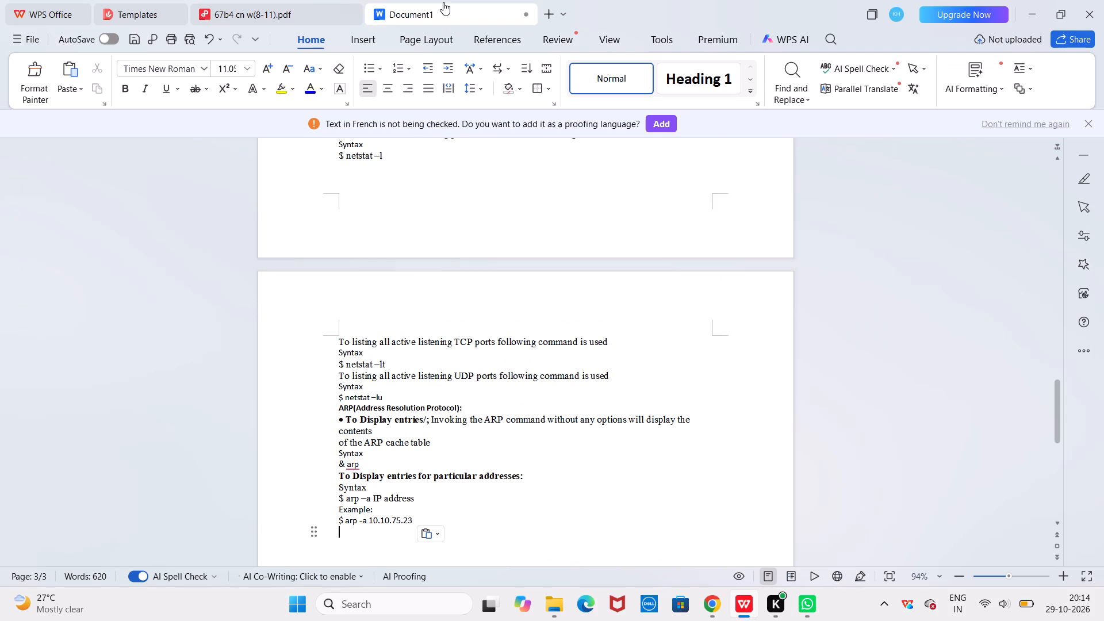
Copy only the bold heading "Display ARP entries for an interface" from the PDF and paste it at the end of Document1.
click(286, 0)
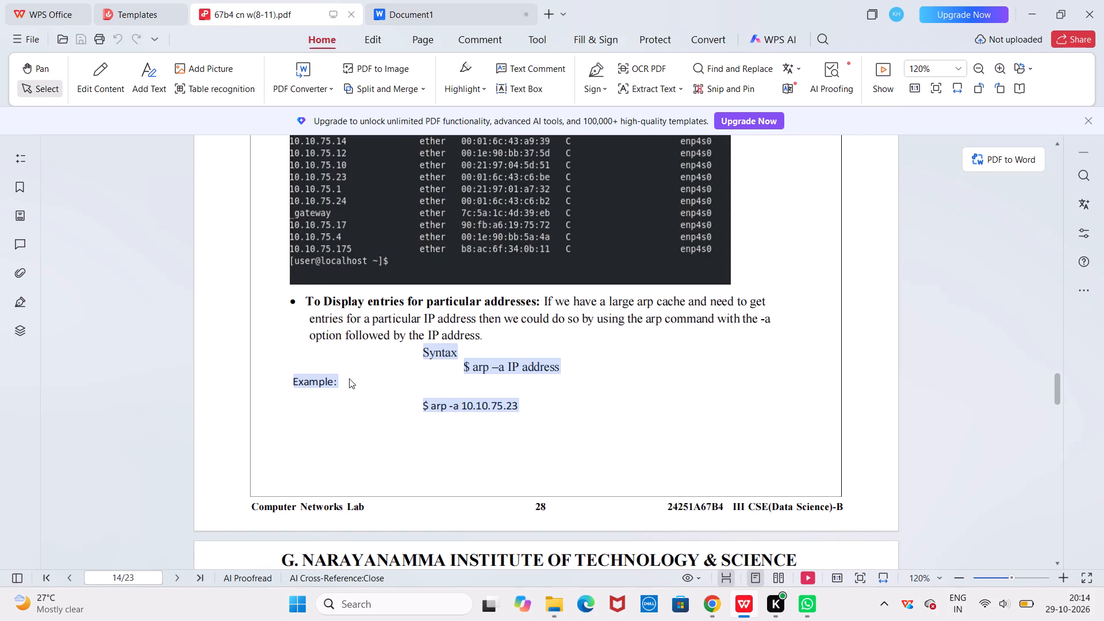
click(349, 378)
scroll(349, 378, down, 2)
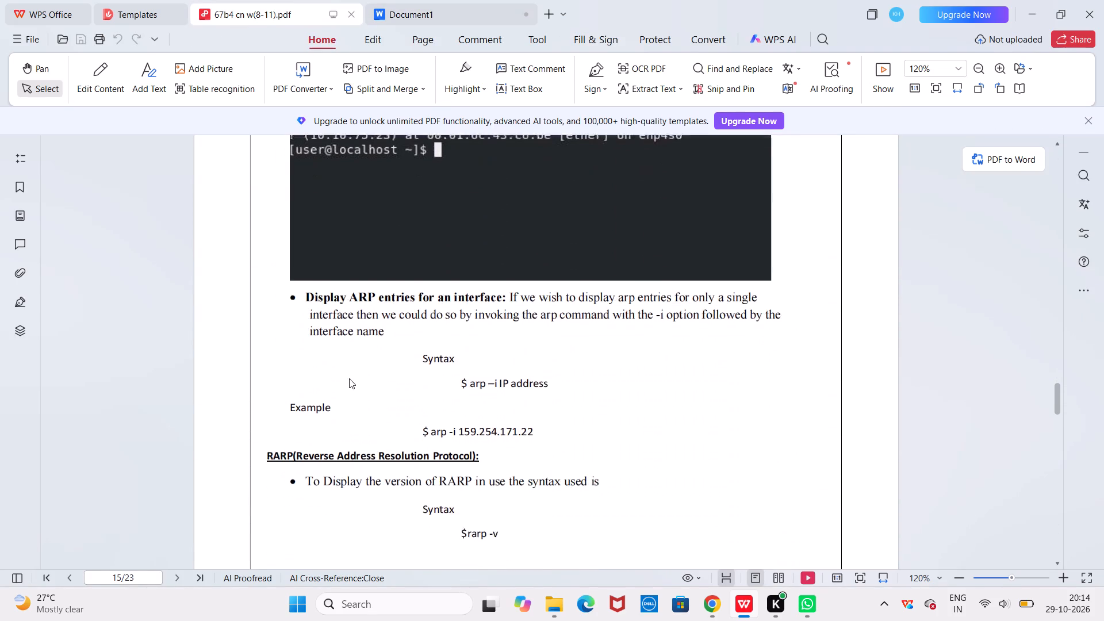
scroll(349, 378, down, 1)
drag(306, 267, 507, 273)
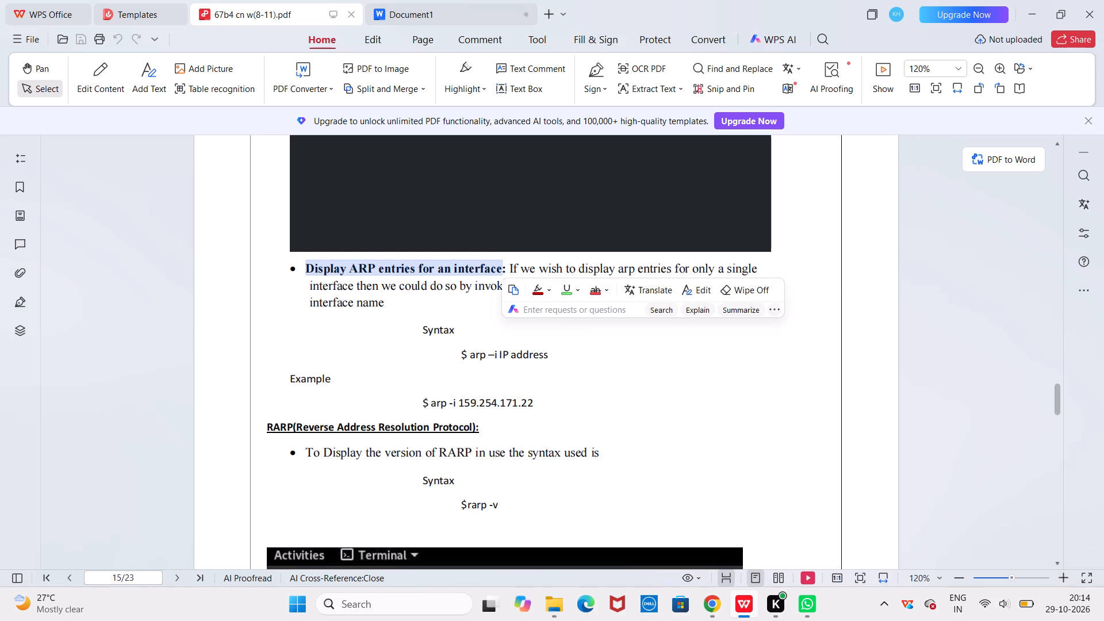
key(ctrl+c)
click(479, 15)
key(ctrl+v)
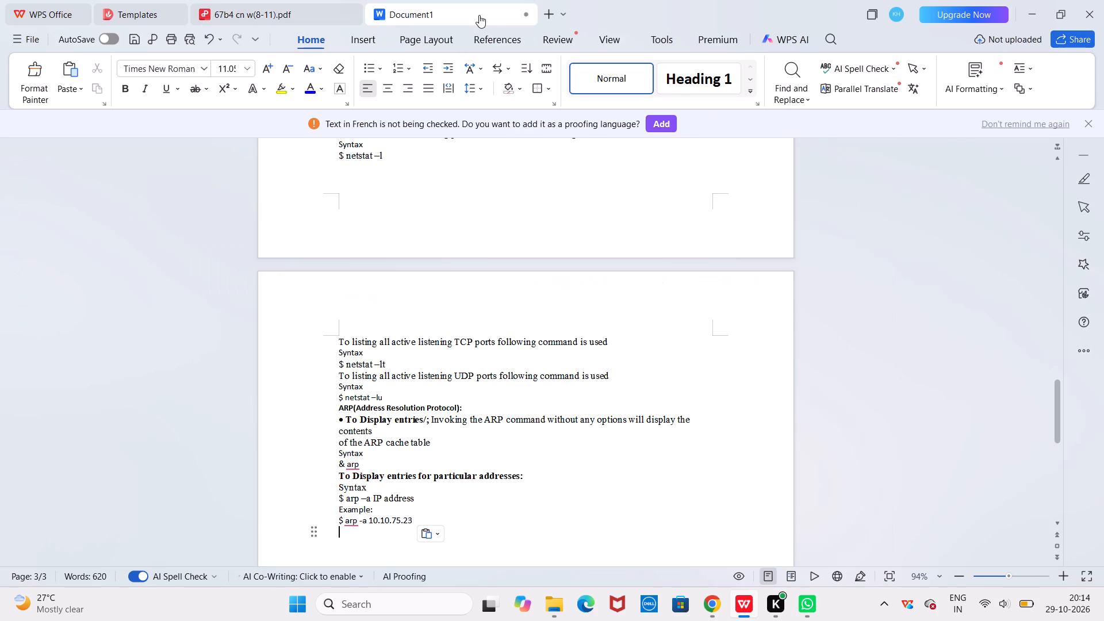
Copy the "$ arp –i IP address" syntax with its example "$ arp -i 159.254.171.22" from the PDF and paste them below the interface heading.
click(291, 0)
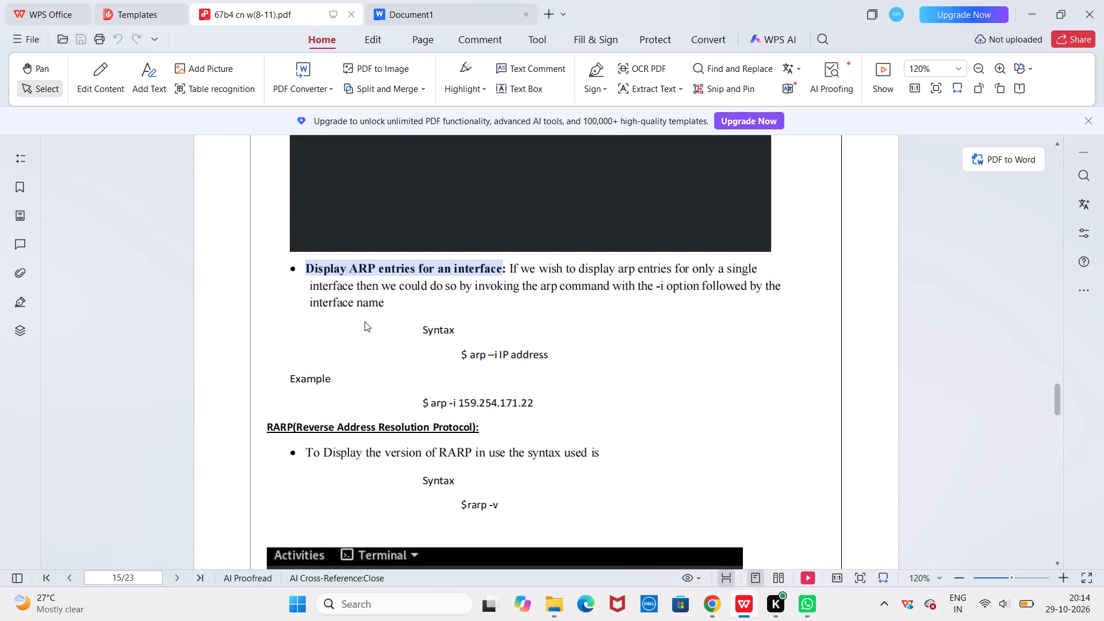
drag(425, 328, 535, 397)
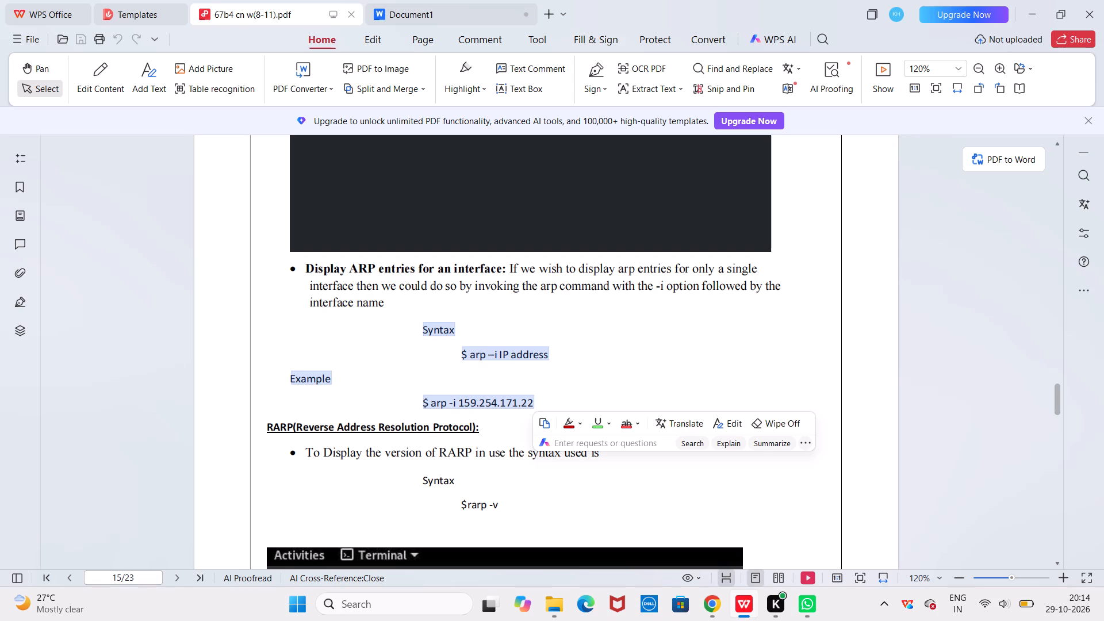
key(ctrl+c)
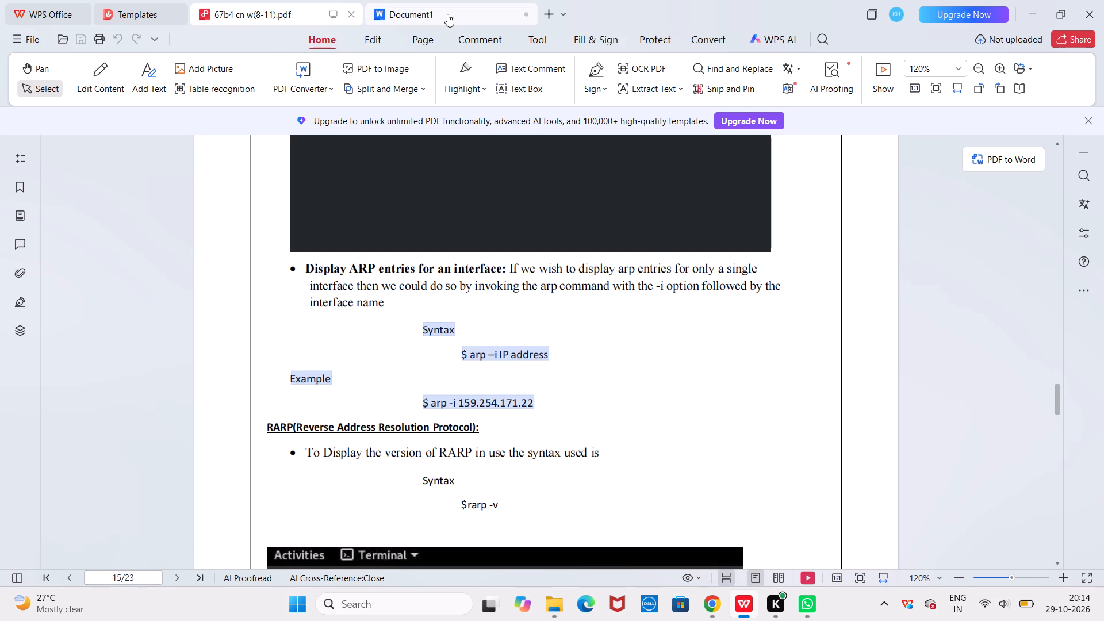
click(447, 14)
key(ctrl+v)
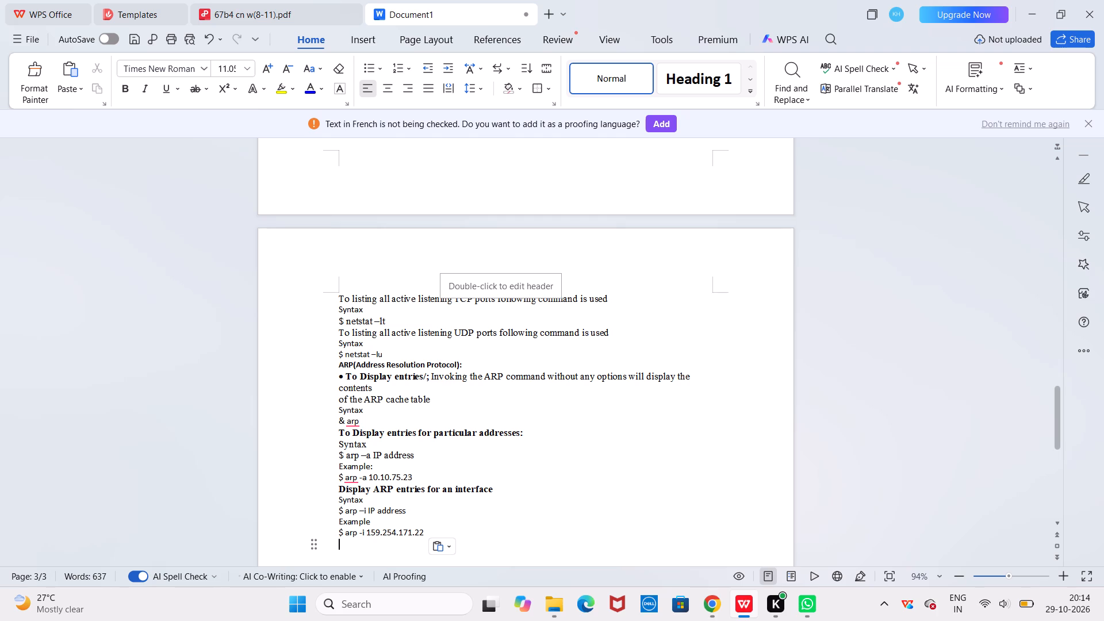
Copy the RARP(Reverse Address Resolution Protocol) heading, version-display line and "$rarp -v" syntax from the PDF and paste them at the end of Document1.
click(281, 7)
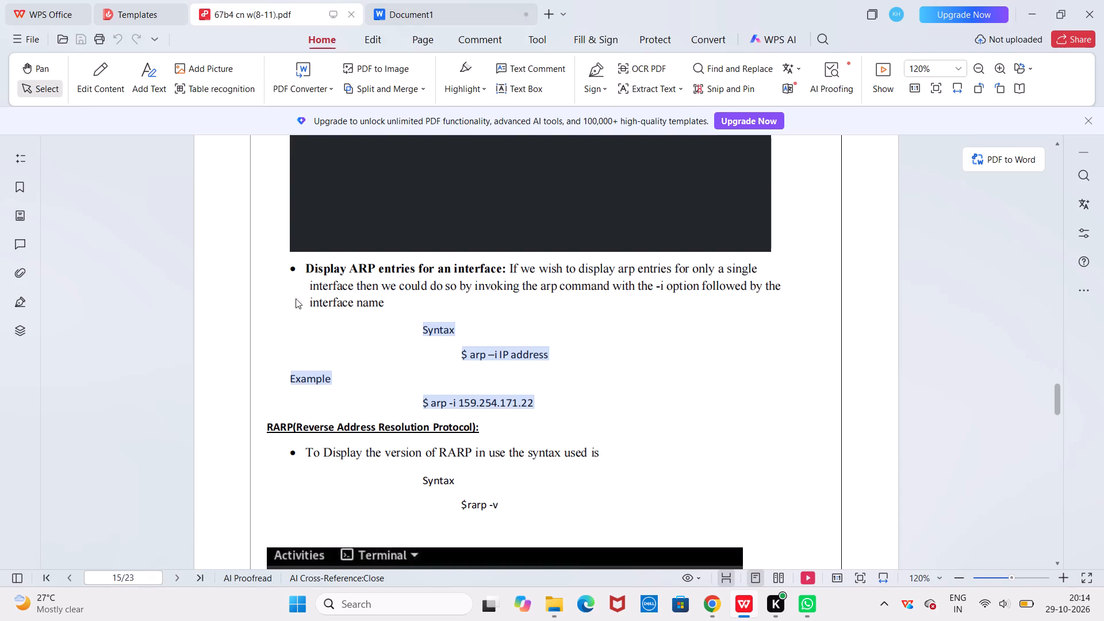
click(272, 484)
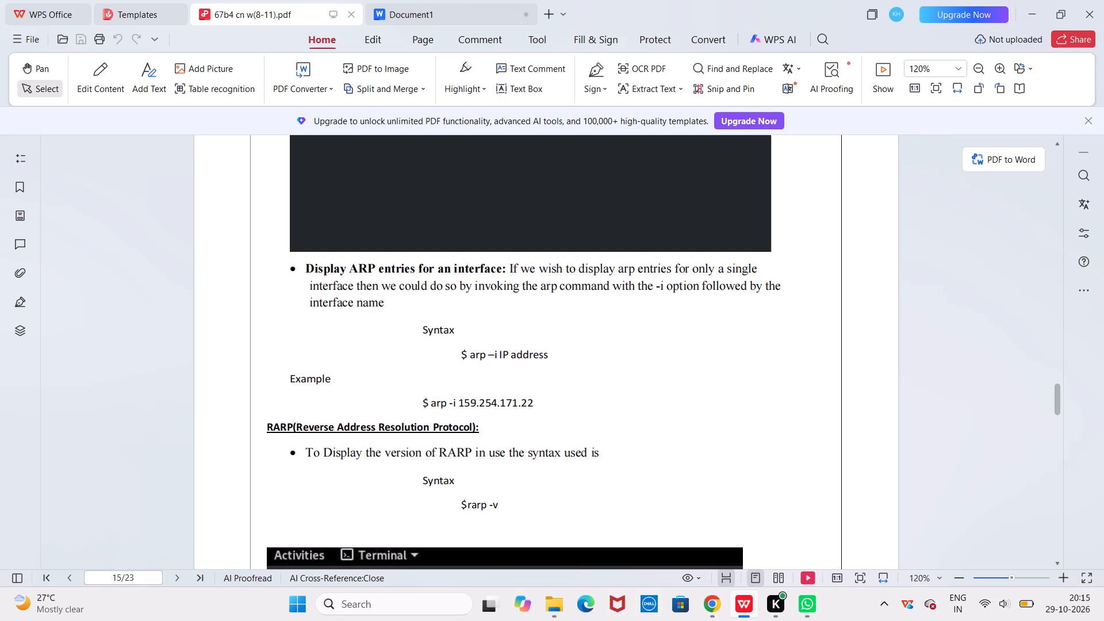
drag(264, 424, 541, 525)
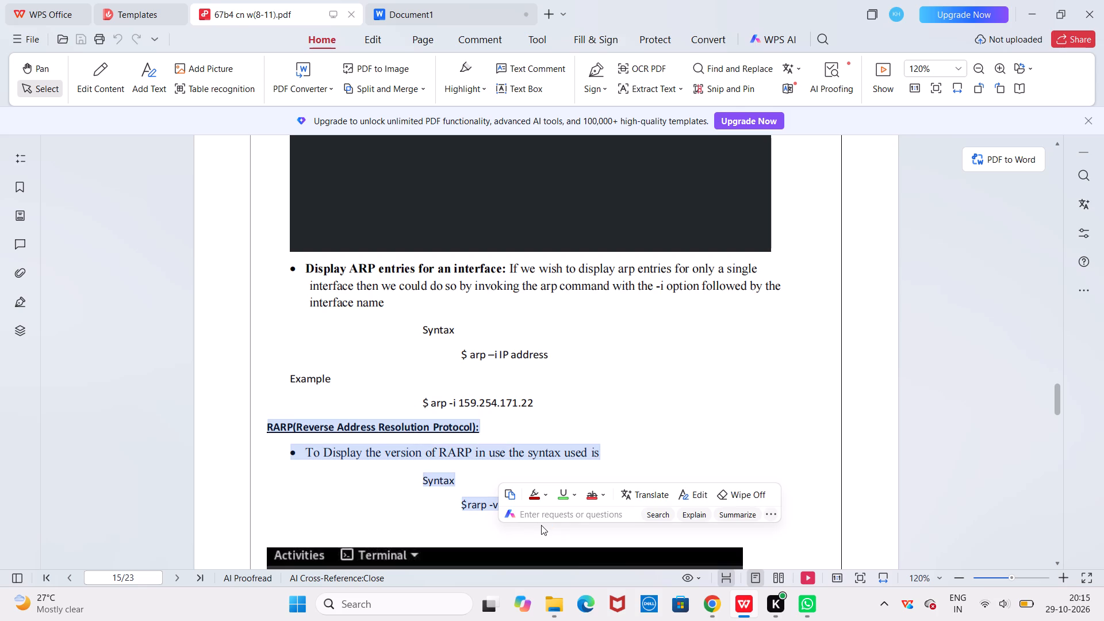
key(ctrl+c)
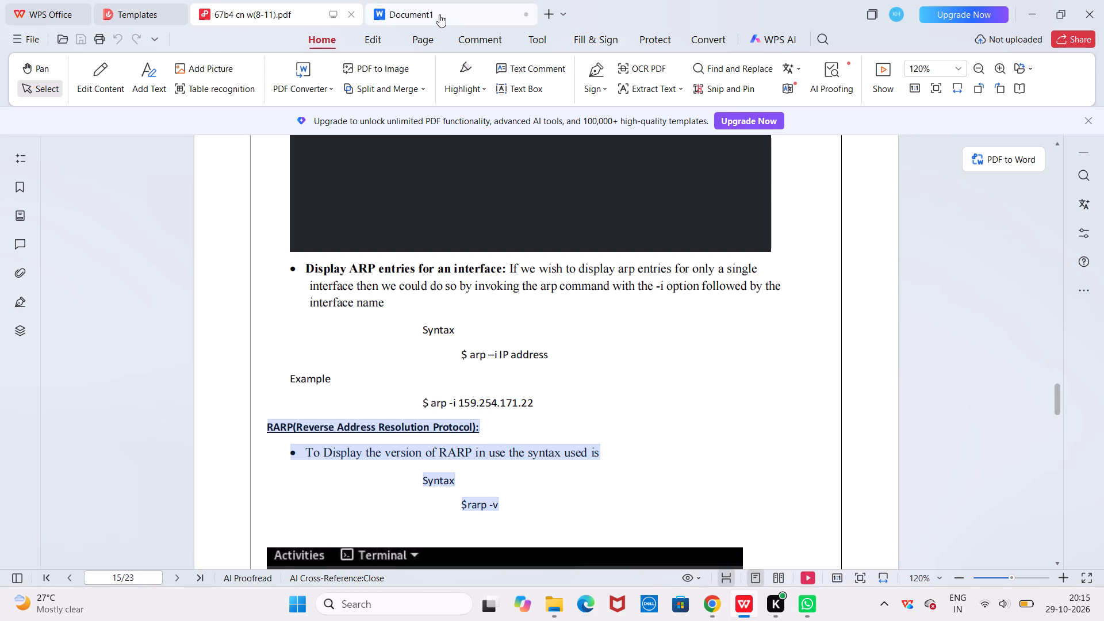
click(439, 14)
key(ctrl+v)
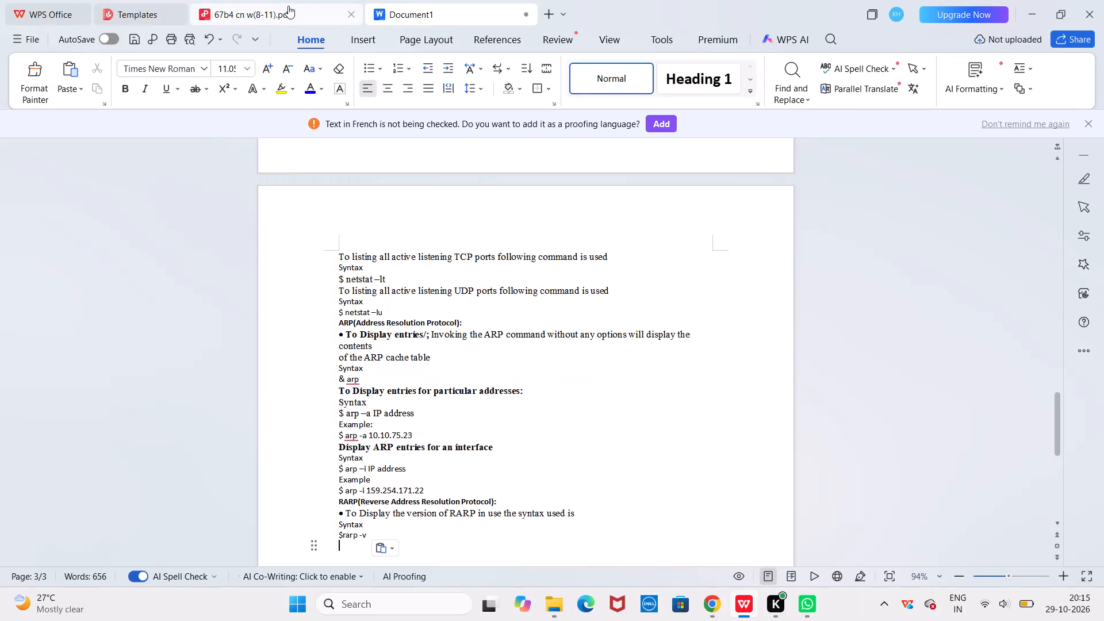
Look through the PDF beyond the RARP section to the Week 9 Linux Network Configuration Commands for further material.
click(288, 6)
click(375, 477)
scroll(375, 477, down, 1)
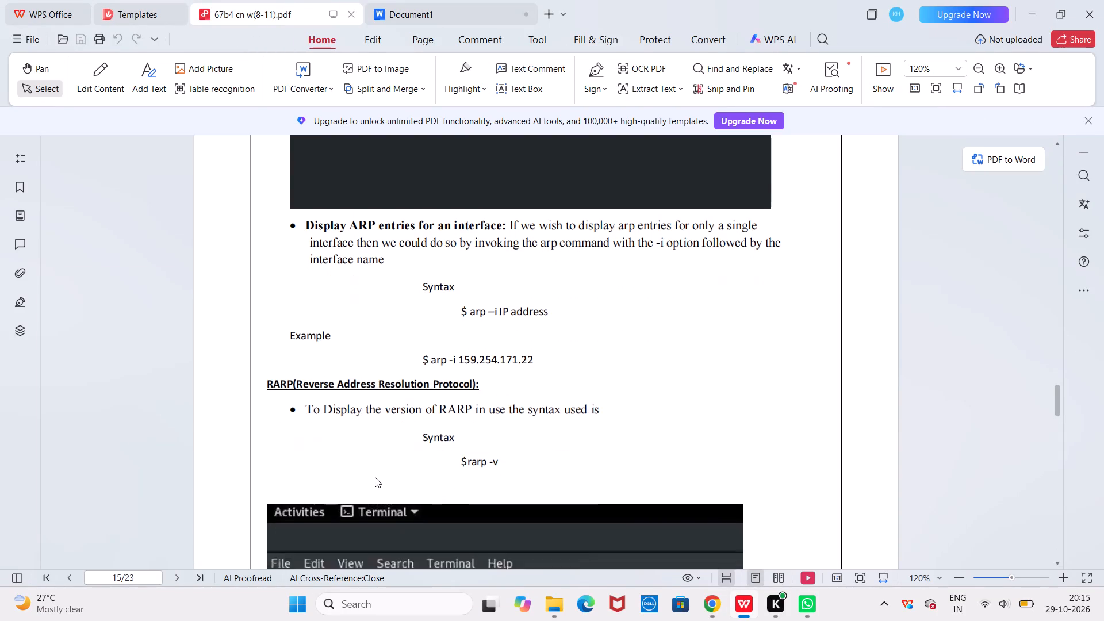
scroll(375, 477, down, 5)
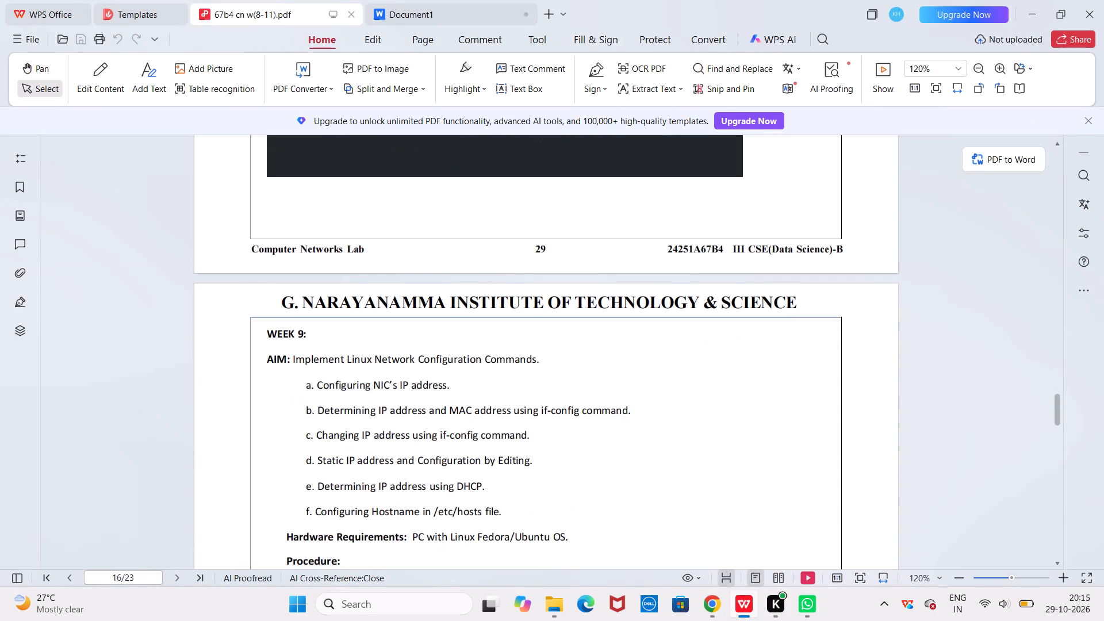
scroll(375, 477, up, 3)
scroll(375, 477, down, 1)
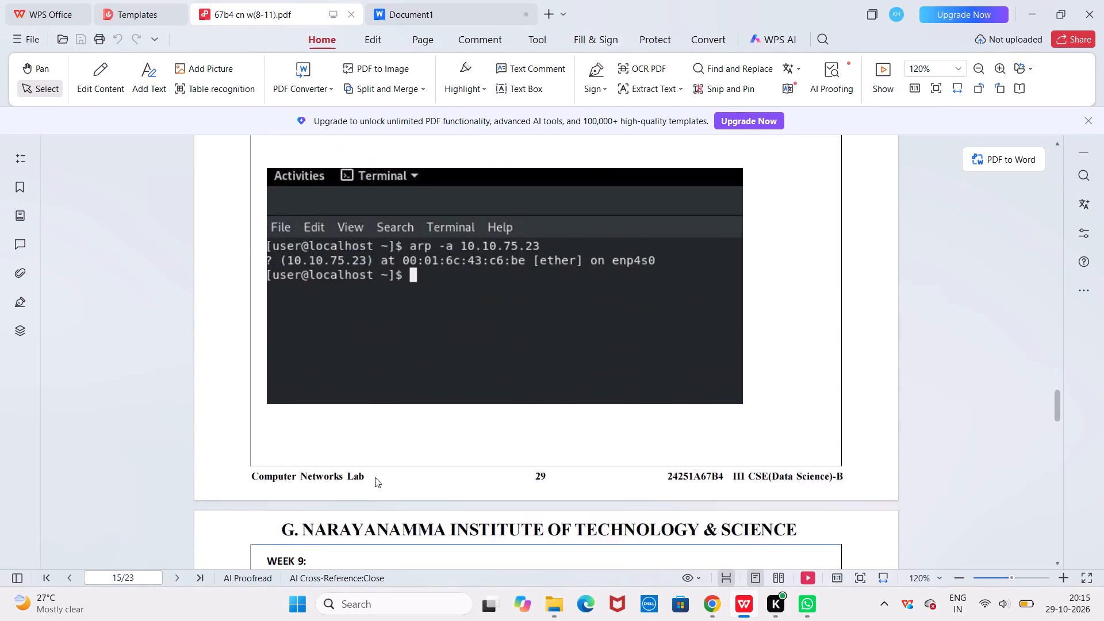
scroll(375, 477, down, 2)
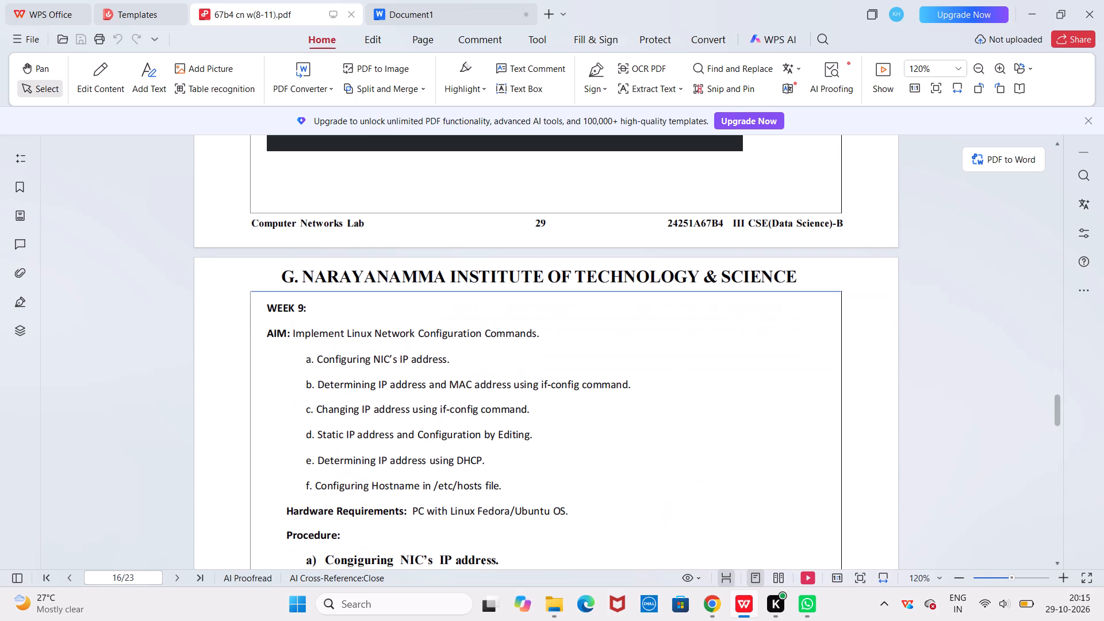
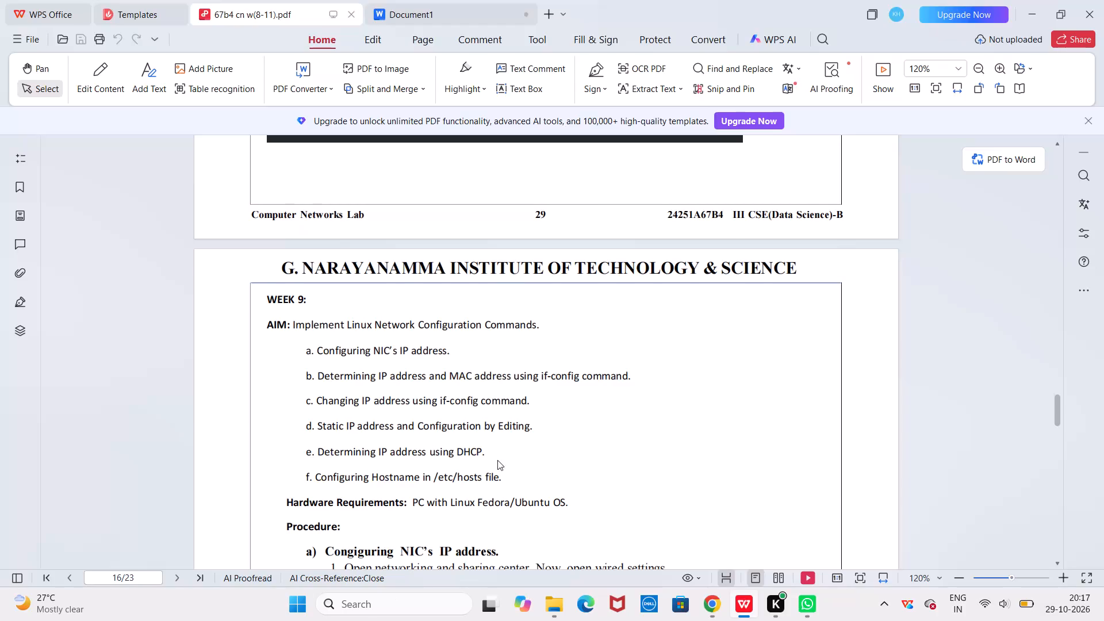
Read through the Week 9 procedures in the PDF, from configuring the NIC's IP address to the ifconfig section, and return to the Week 9 aim.
scroll(497, 460, down, 2)
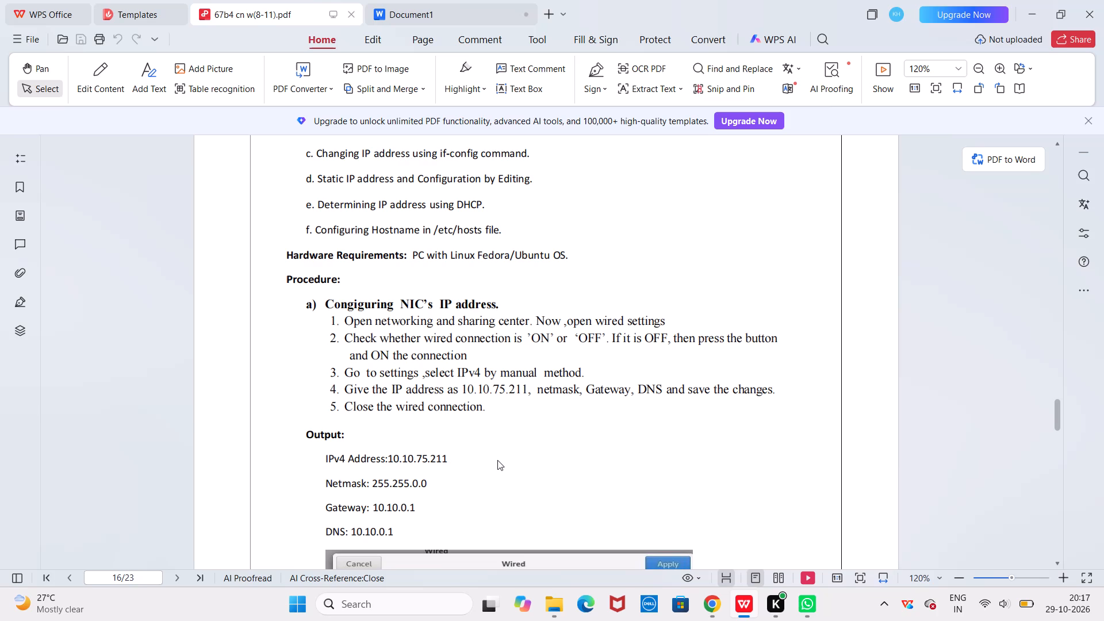
scroll(497, 460, down, 2)
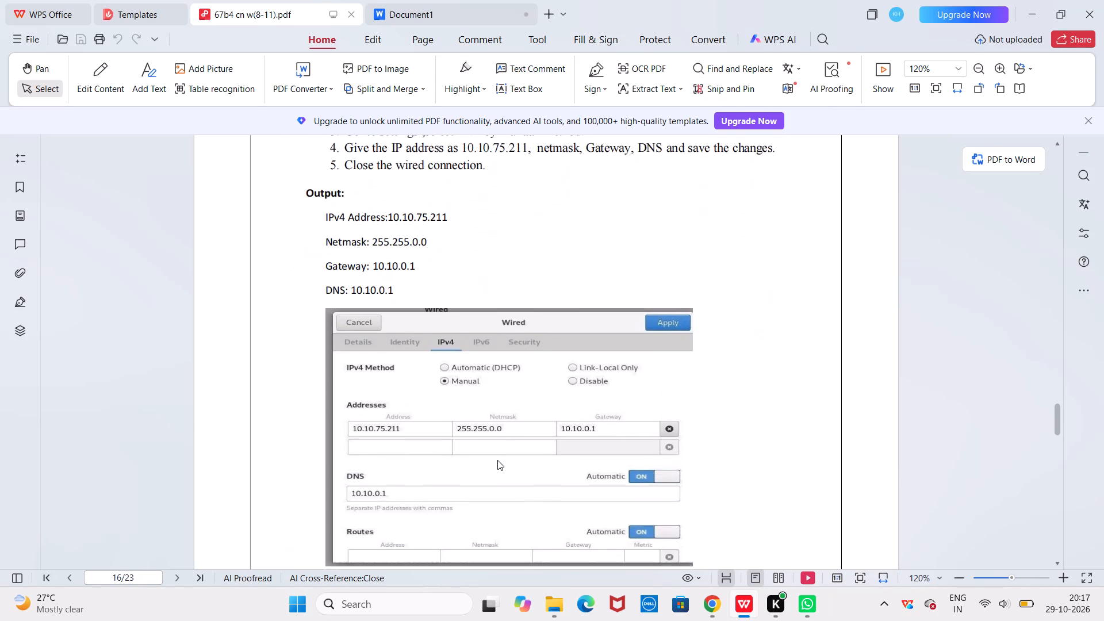
scroll(497, 460, down, 2)
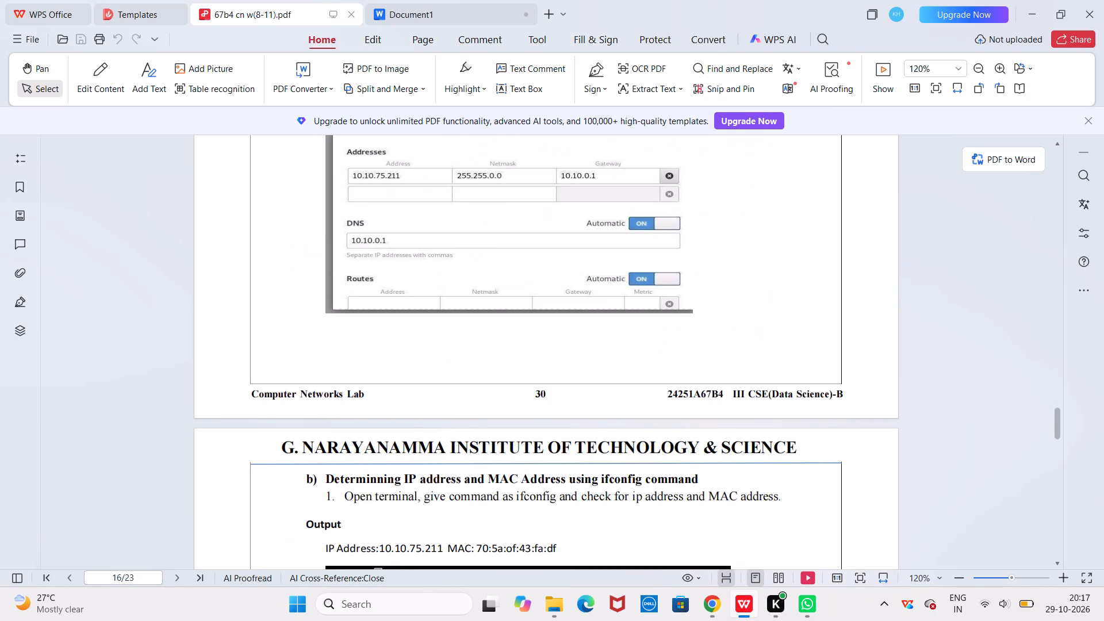
scroll(498, 459, down, 3)
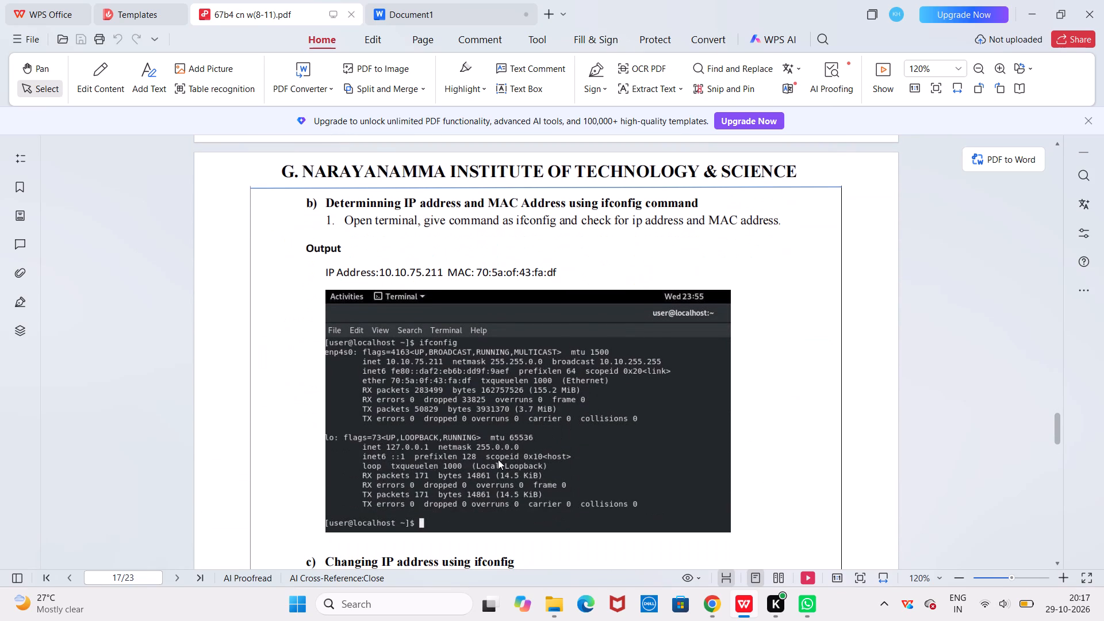
scroll(498, 459, down, 1)
scroll(498, 459, up, 3)
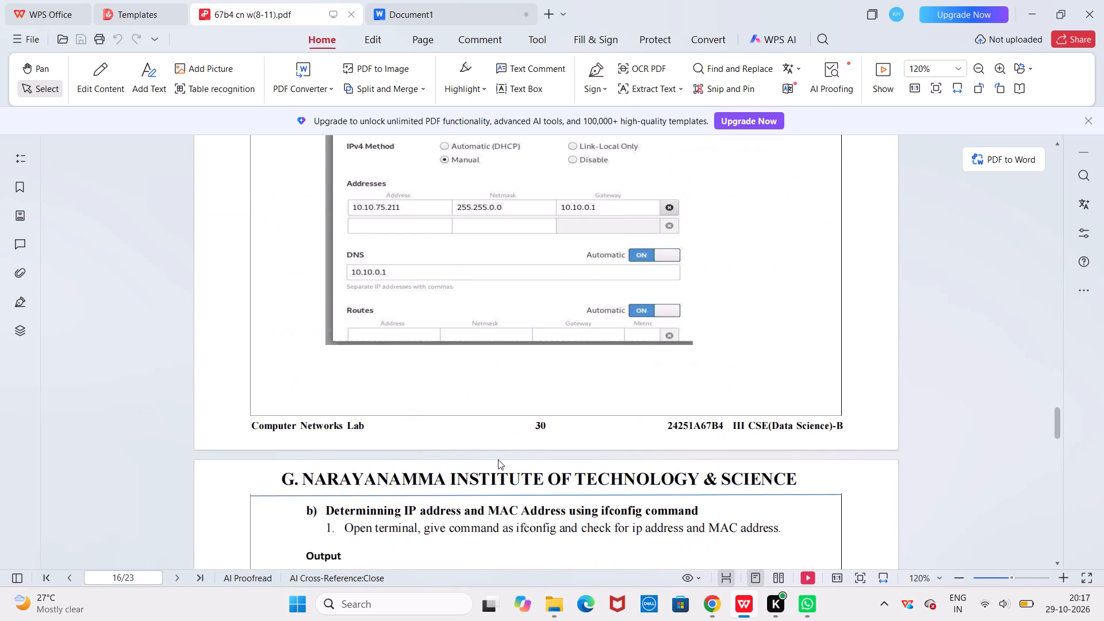
scroll(498, 459, up, 3)
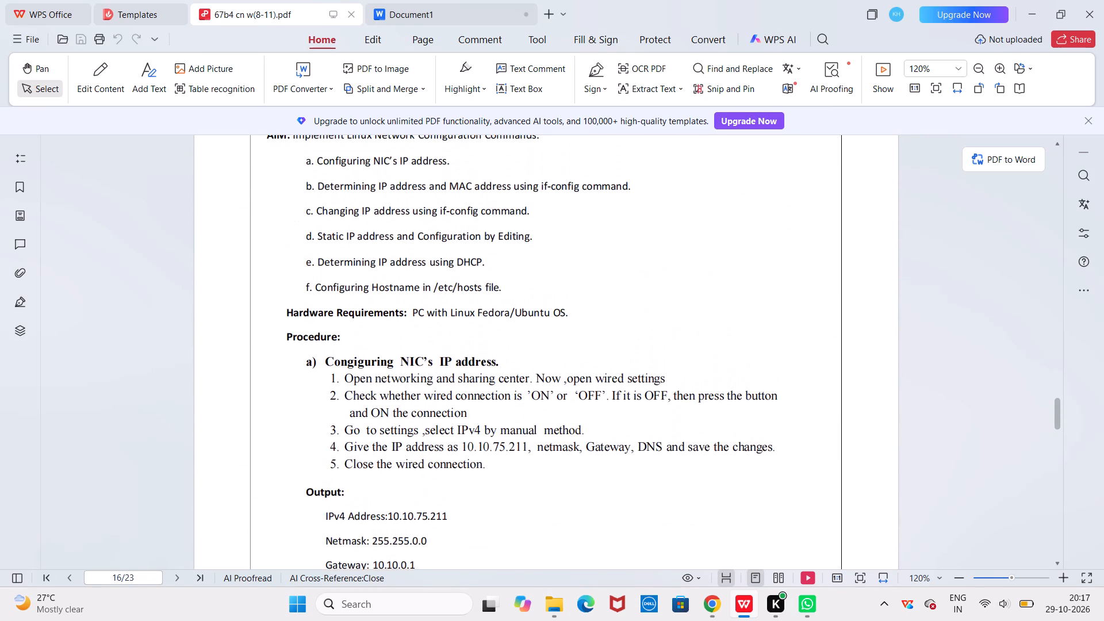
scroll(498, 459, up, 1)
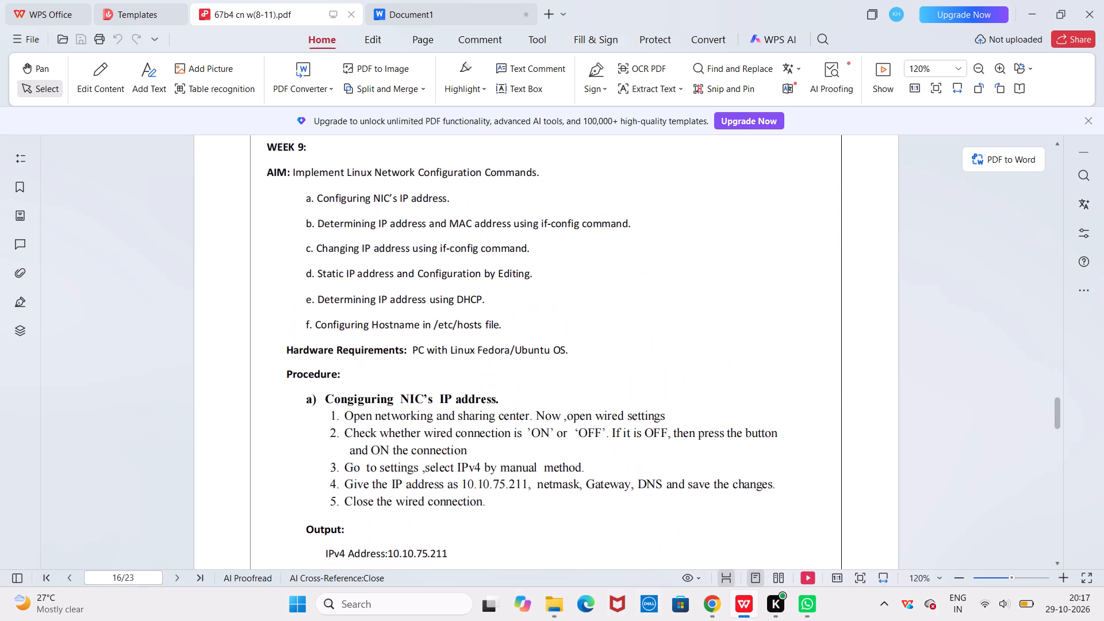
scroll(498, 459, up, 1)
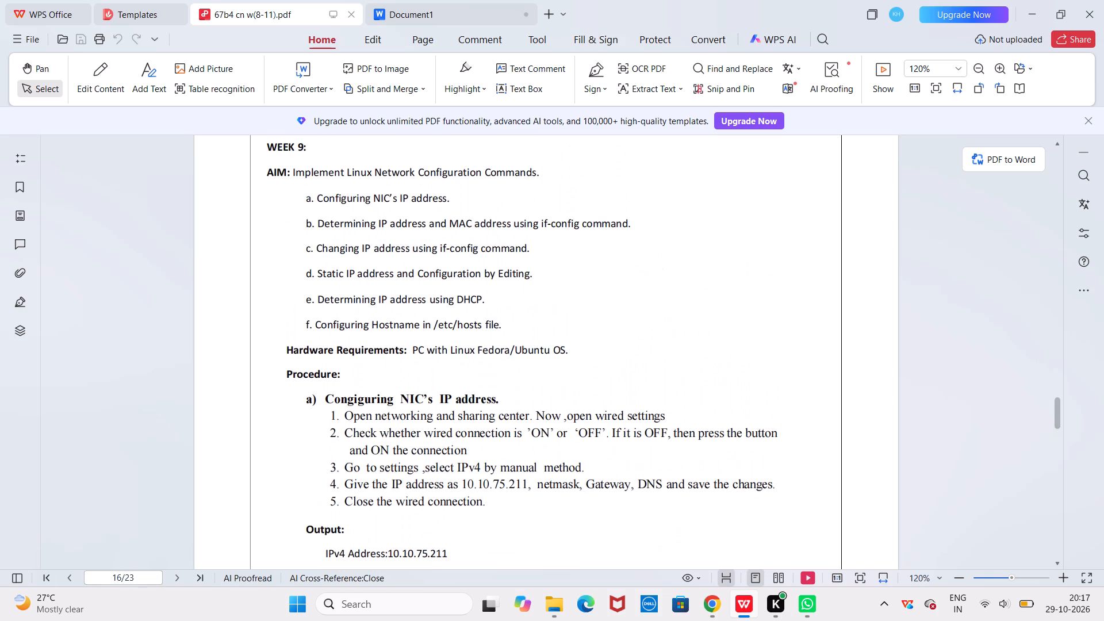
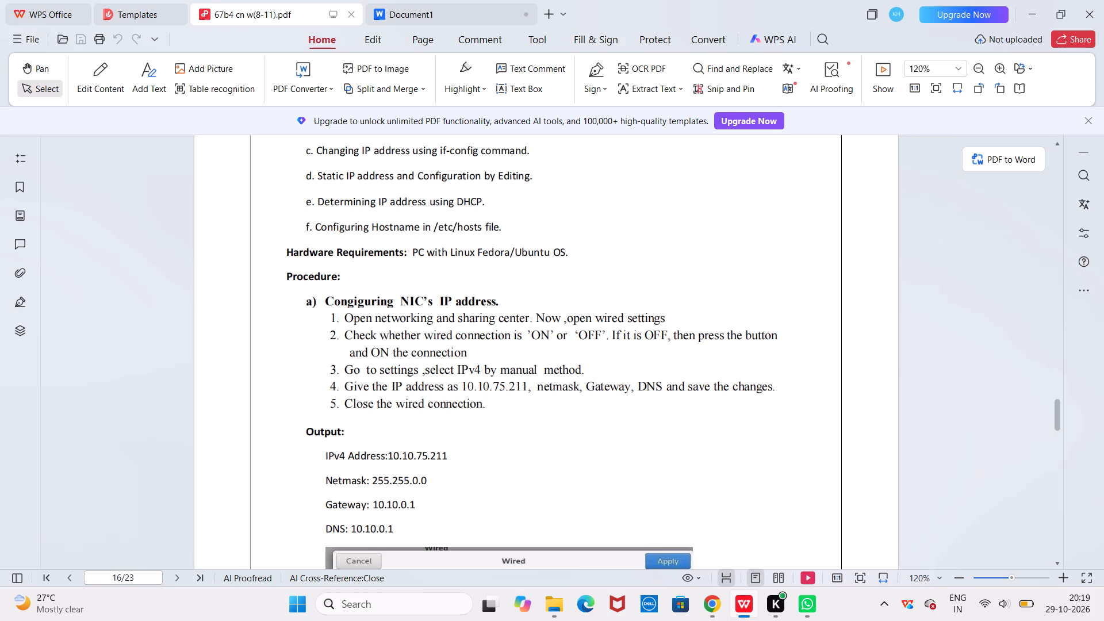
Copy the Week 9 section on configuring the NIC's IP address from the PDF, from its heading through the DNS output line.
drag(325, 301, 385, 361)
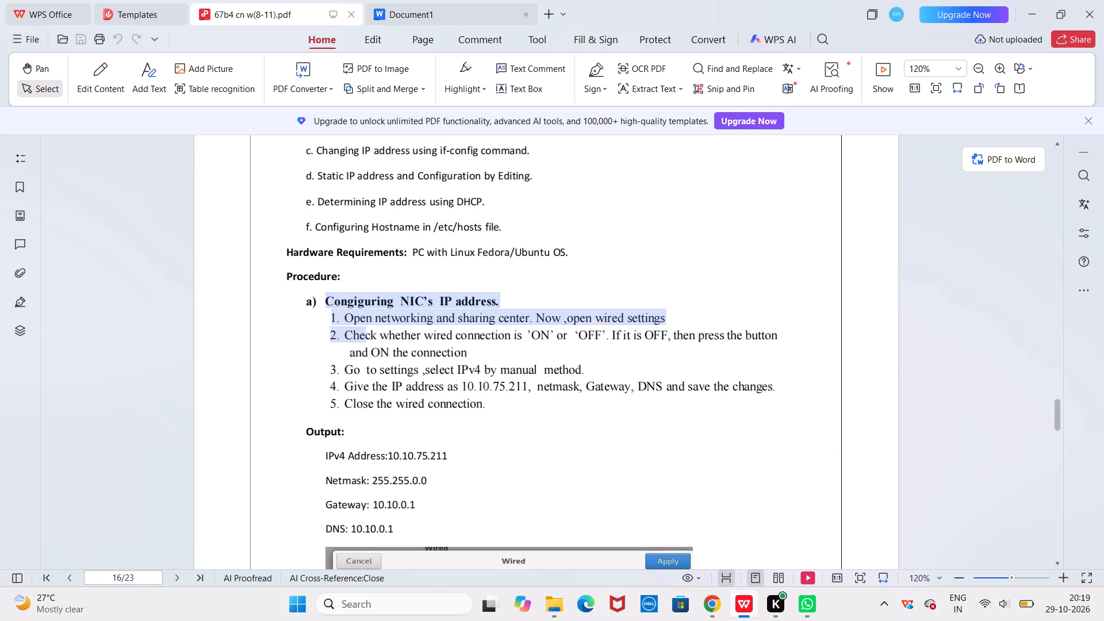
drag(385, 361, 392, 534)
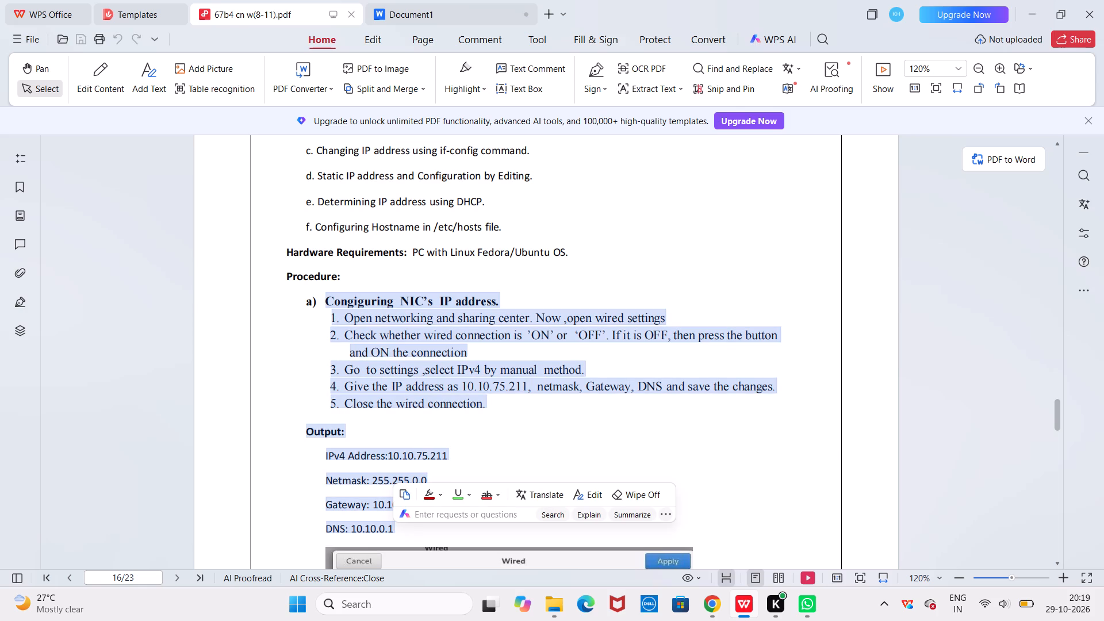
key(ctrl+c)
Add a bold 14 pt "Week-9" heading below the RARP notes at the end of Document1.
click(398, 8)
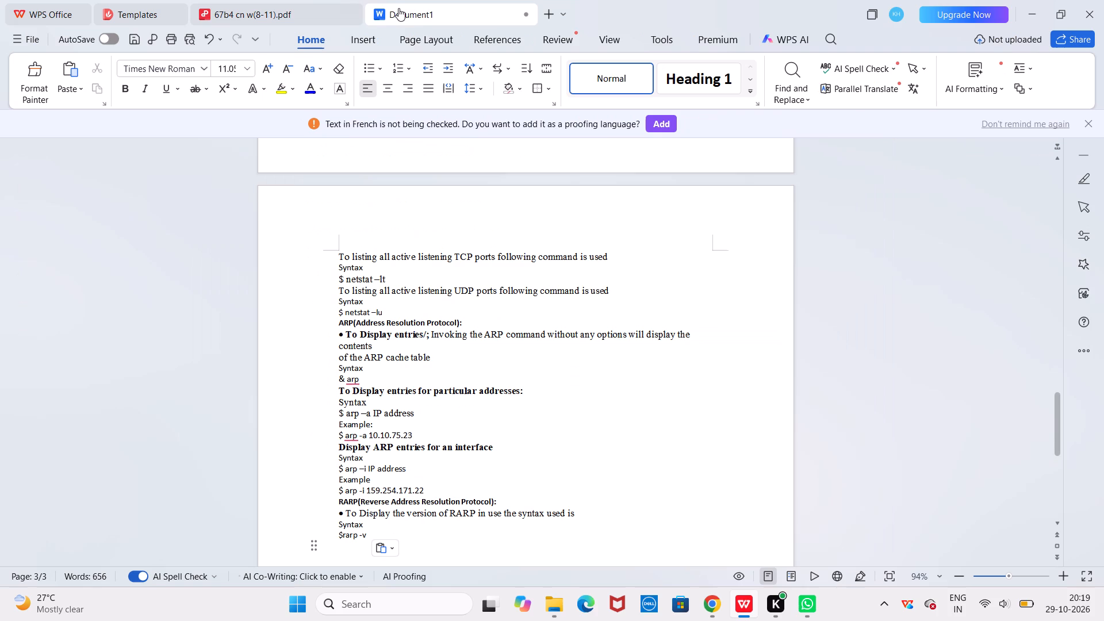
scroll(378, 389, down, 1)
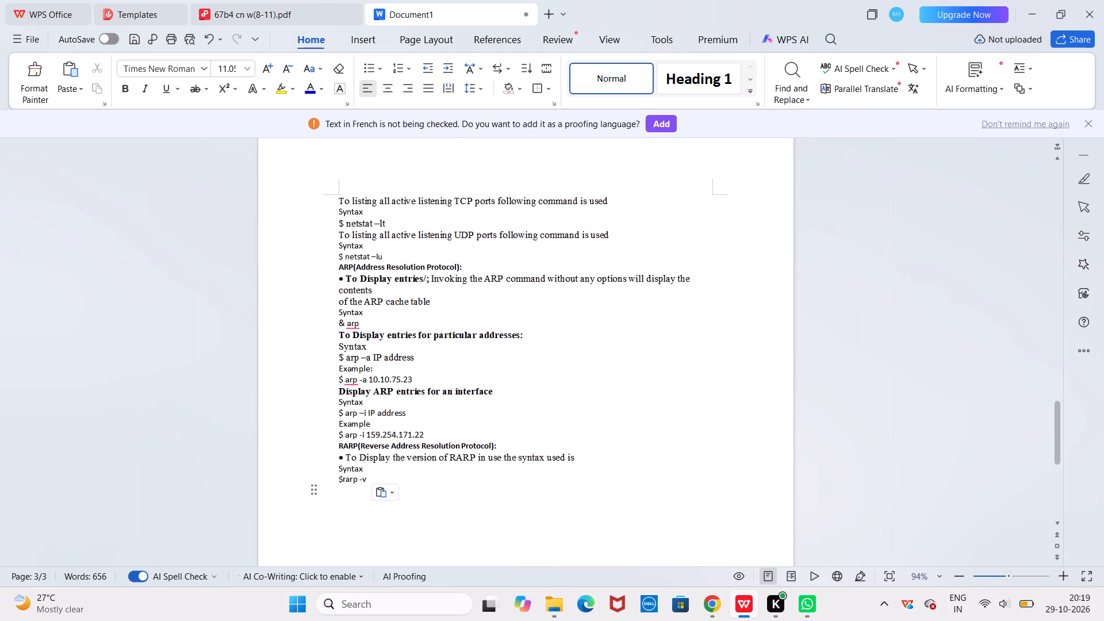
text(wee)
key(BackSpace)
key(BackSpace)
key(BackSpace)
text(week)
key(minus)
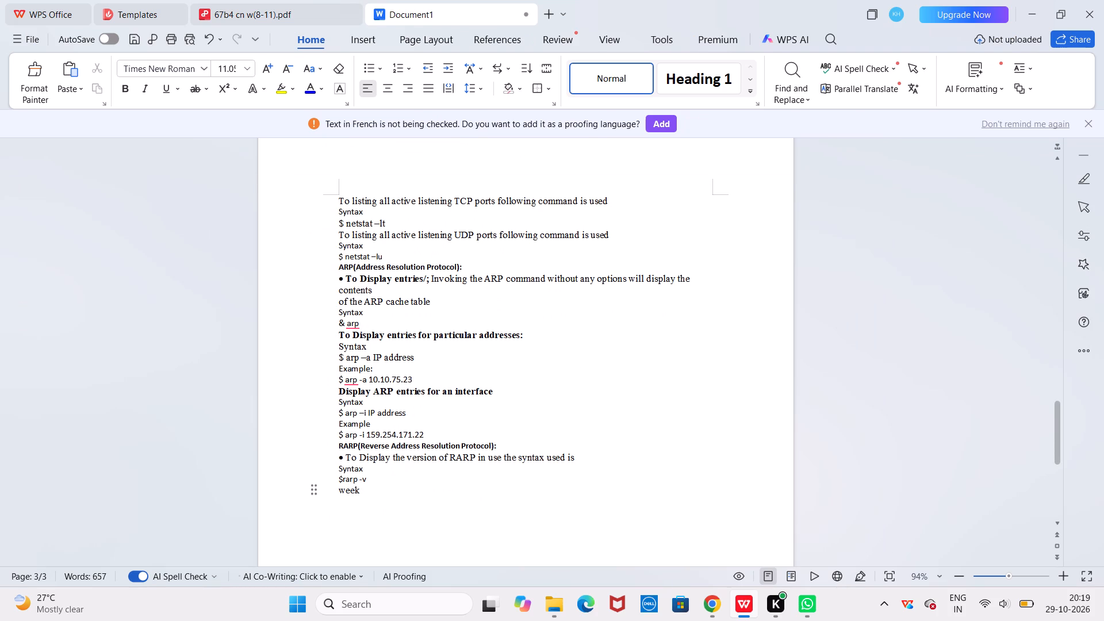
key(9)
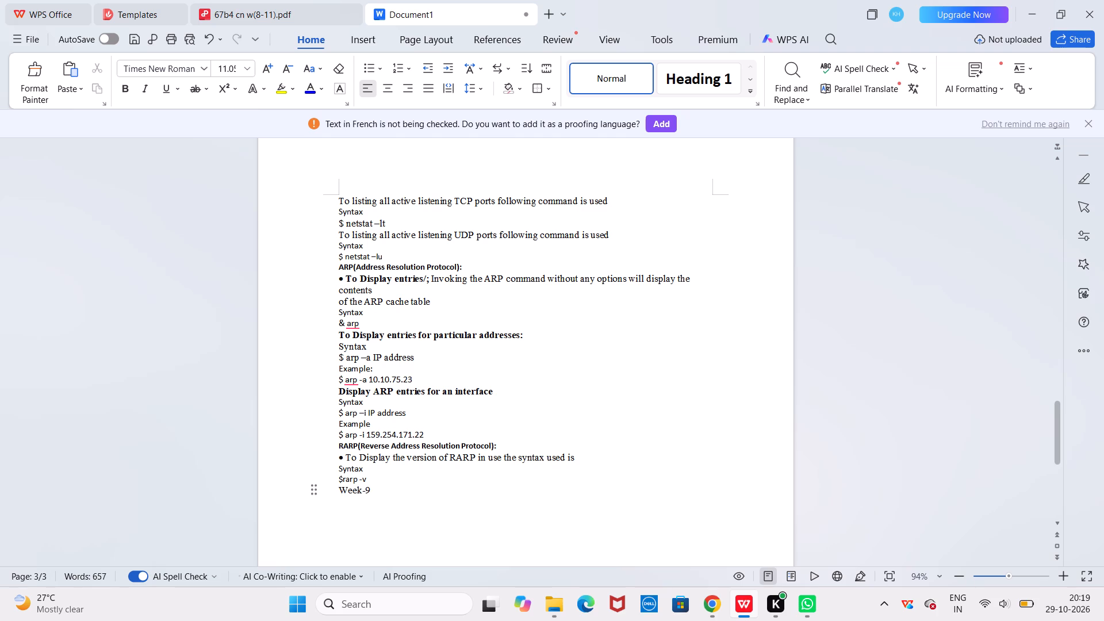
drag(340, 489, 383, 488)
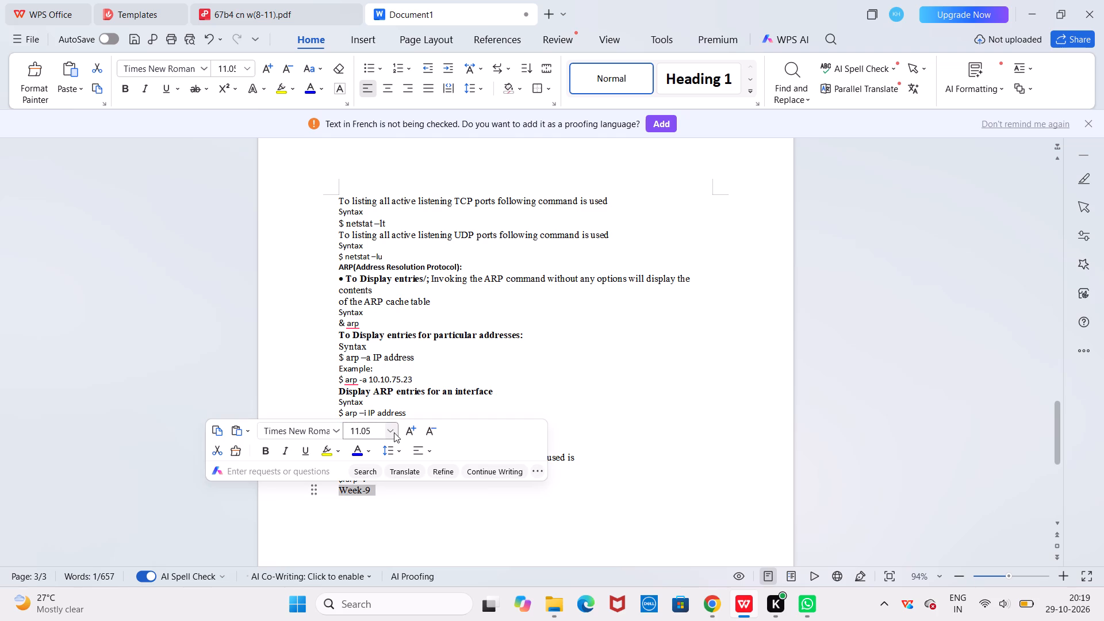
click(394, 432)
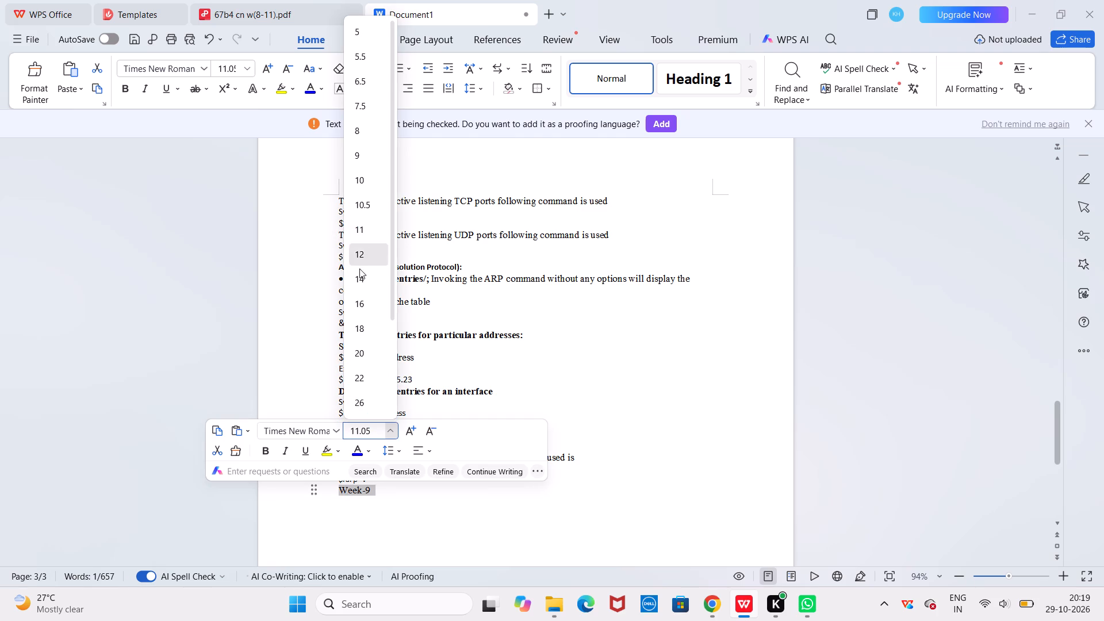
click(360, 276)
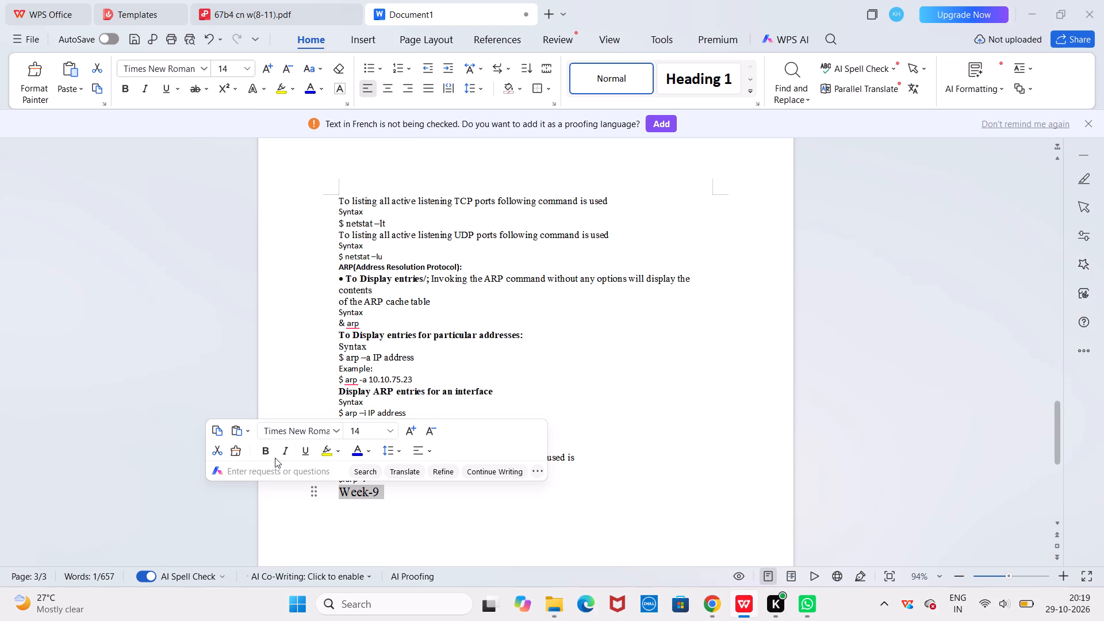
click(271, 450)
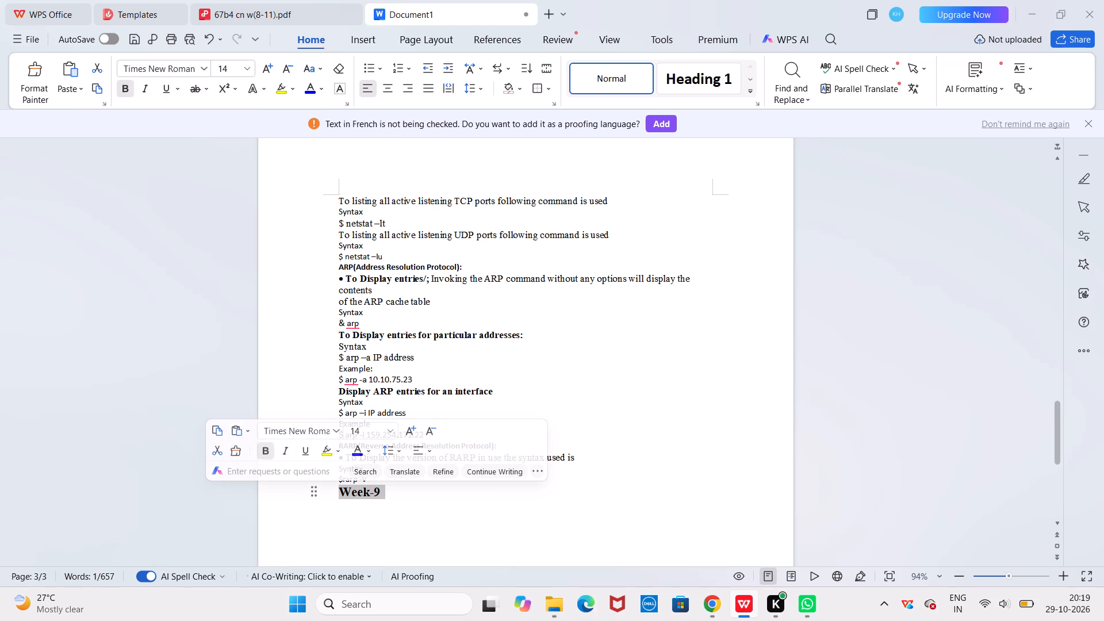
Paste the copied NIC IP address procedure and output below the Week-9 heading.
click(396, 502)
key(ctrl+v)
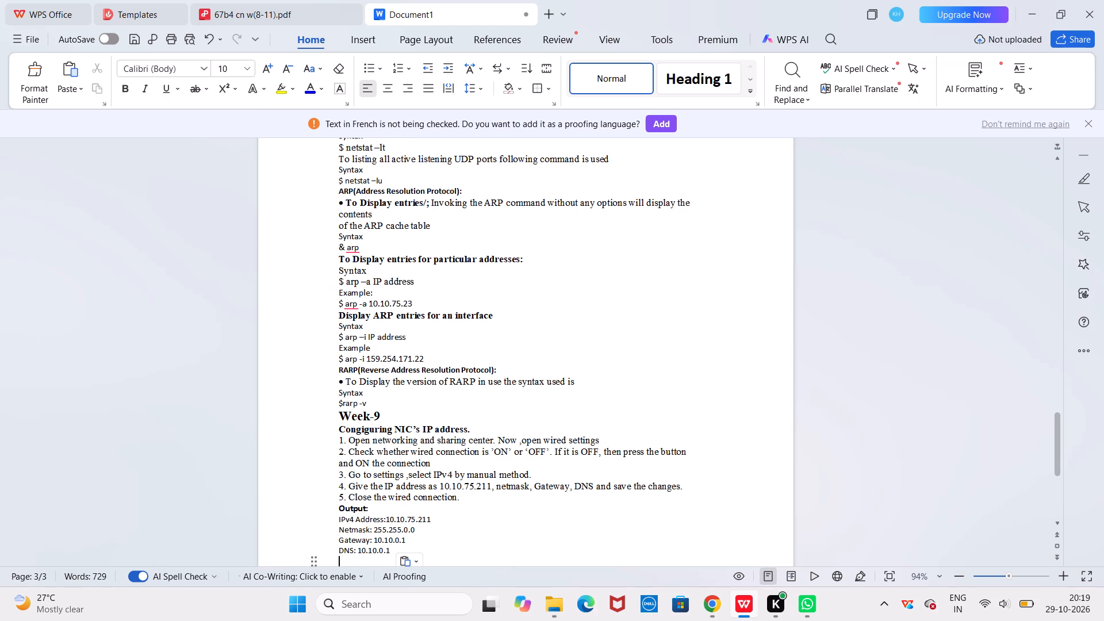
Copy the PDF's section b on determining IP and MAC address using ifconfig, including its output line, to the end of Document1.
click(328, 0)
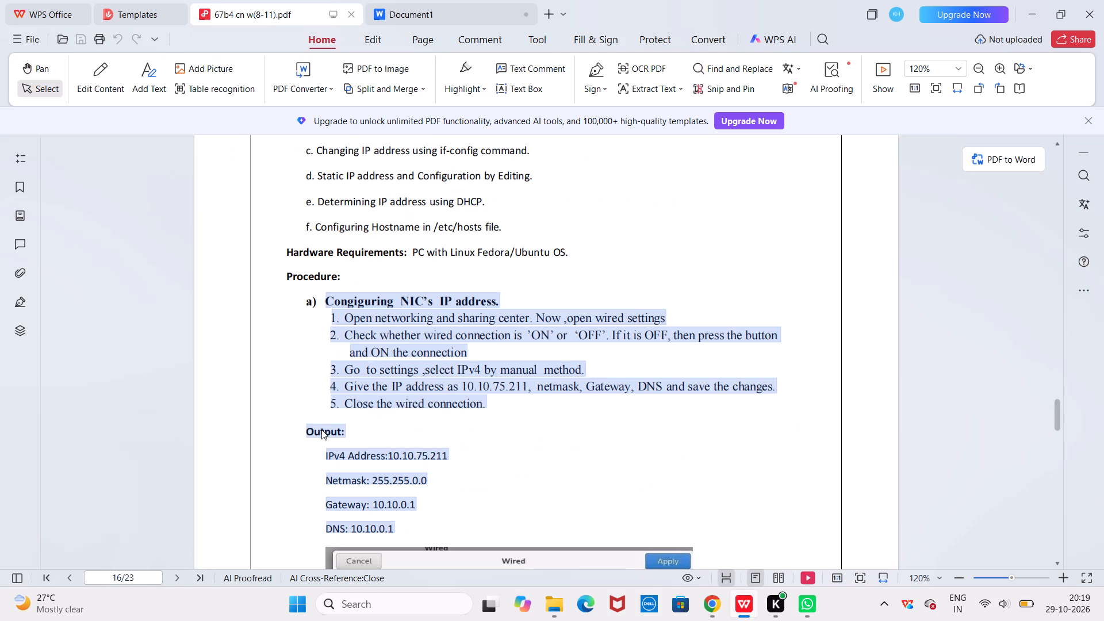
click(299, 438)
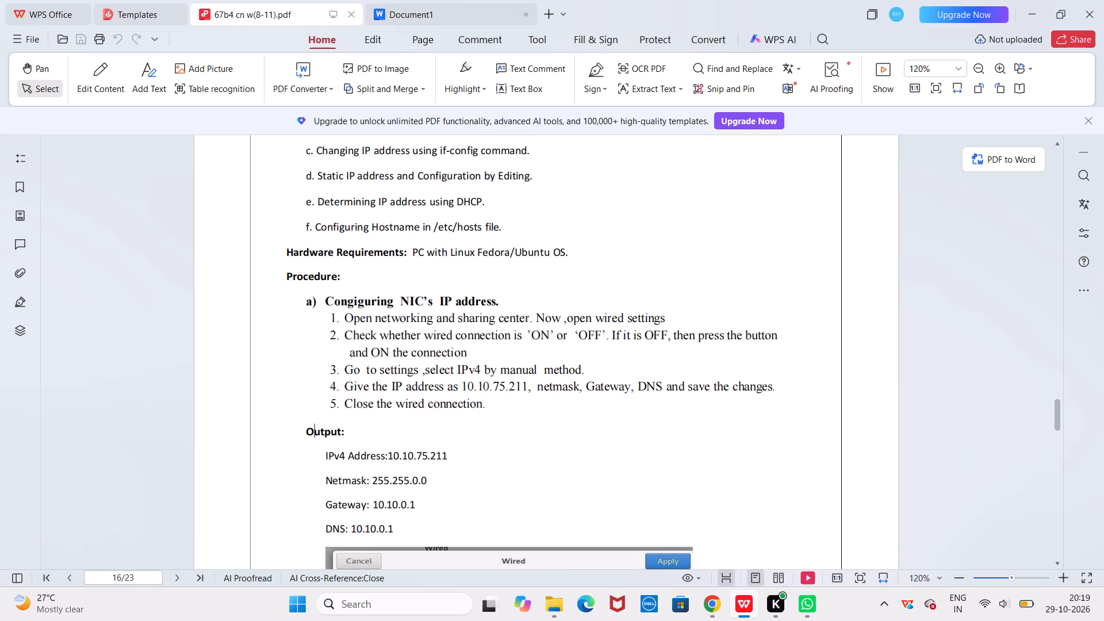
scroll(446, 489, down, 1)
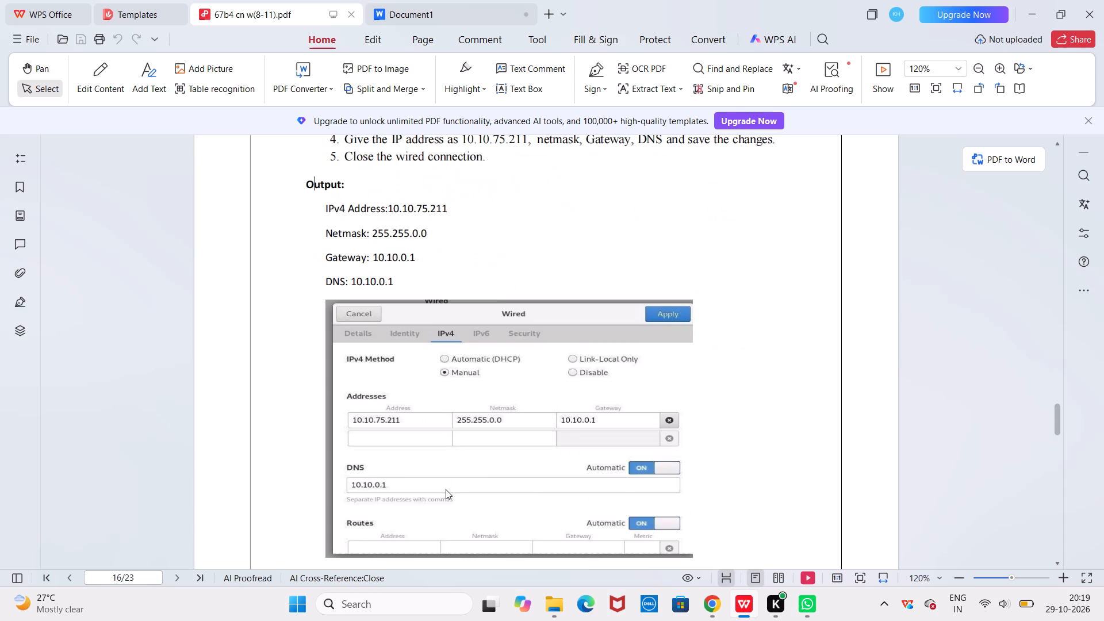
scroll(446, 489, down, 1)
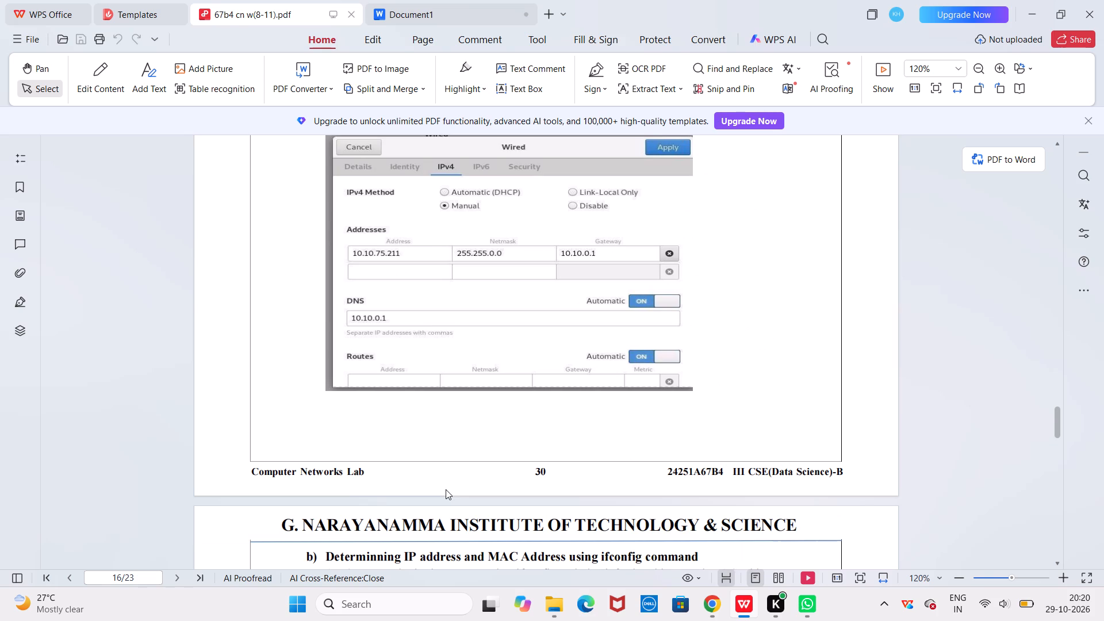
scroll(446, 489, down, 3)
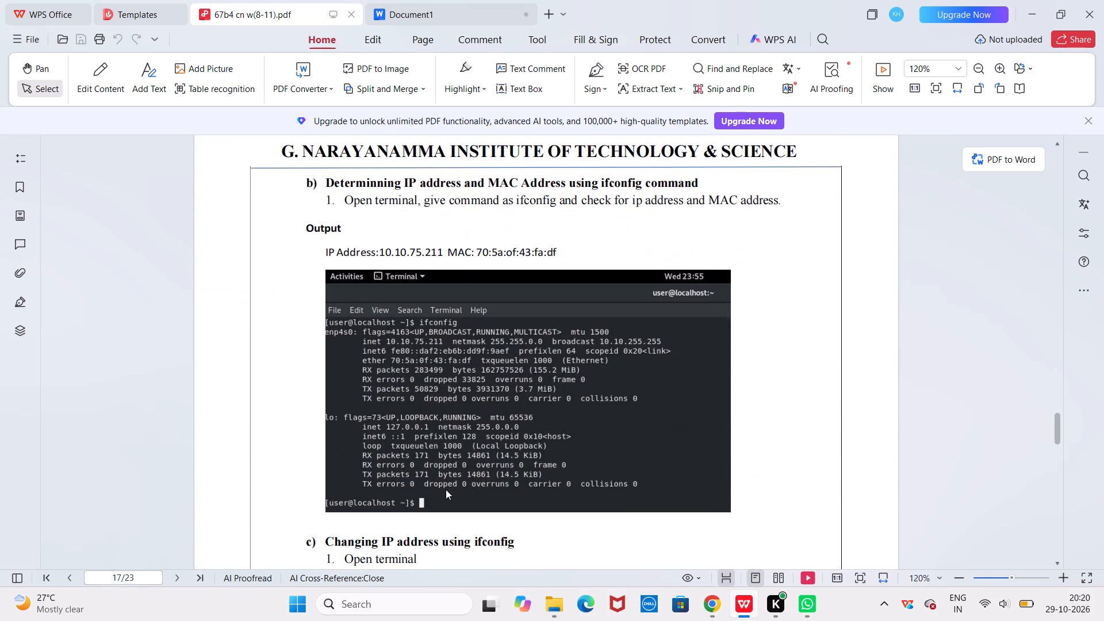
scroll(446, 489, down, 1)
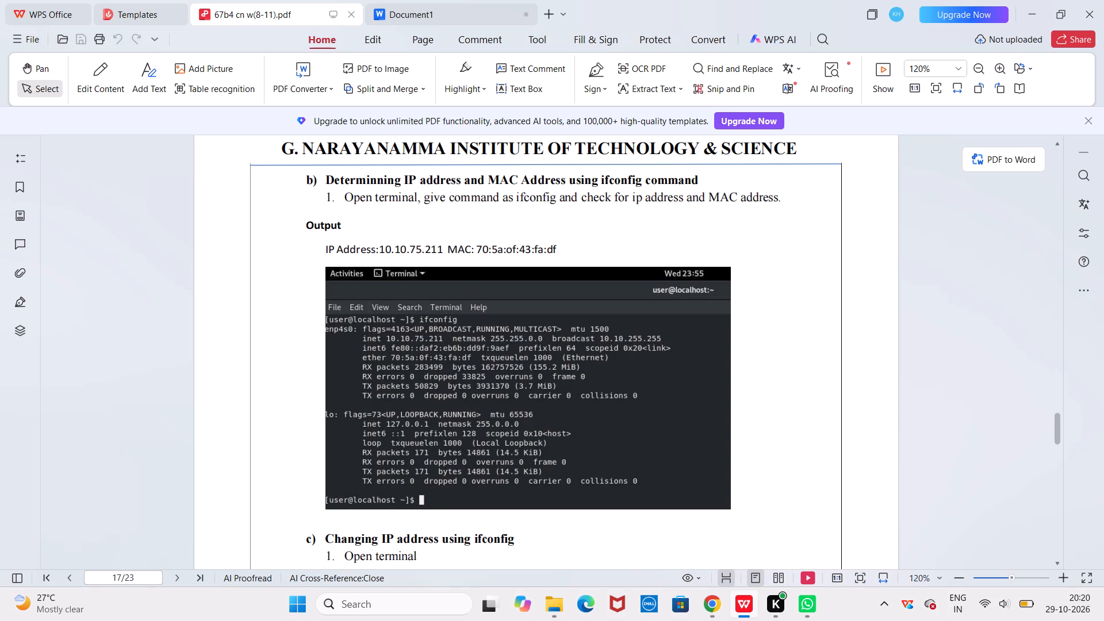
drag(324, 181, 450, 204)
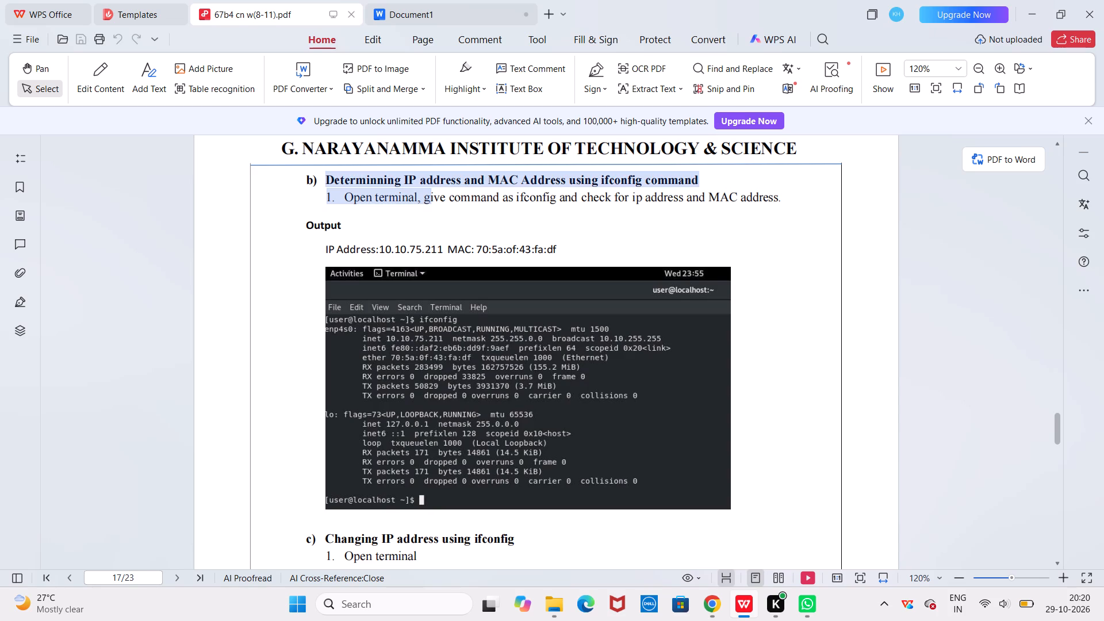
drag(450, 204, 567, 252)
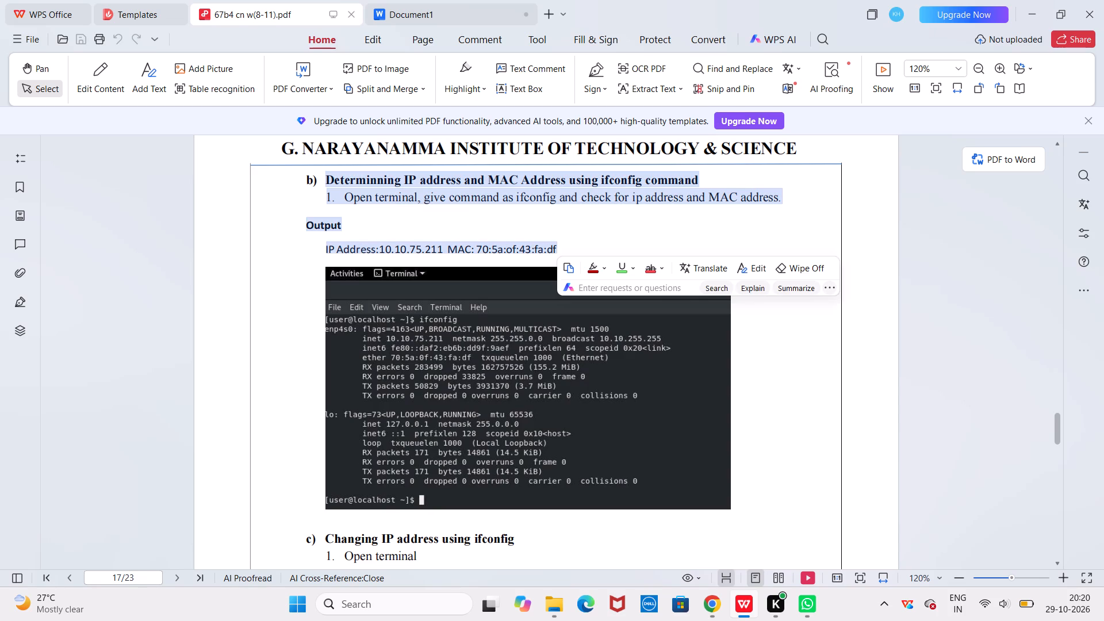
key(ctrl+c)
click(471, 3)
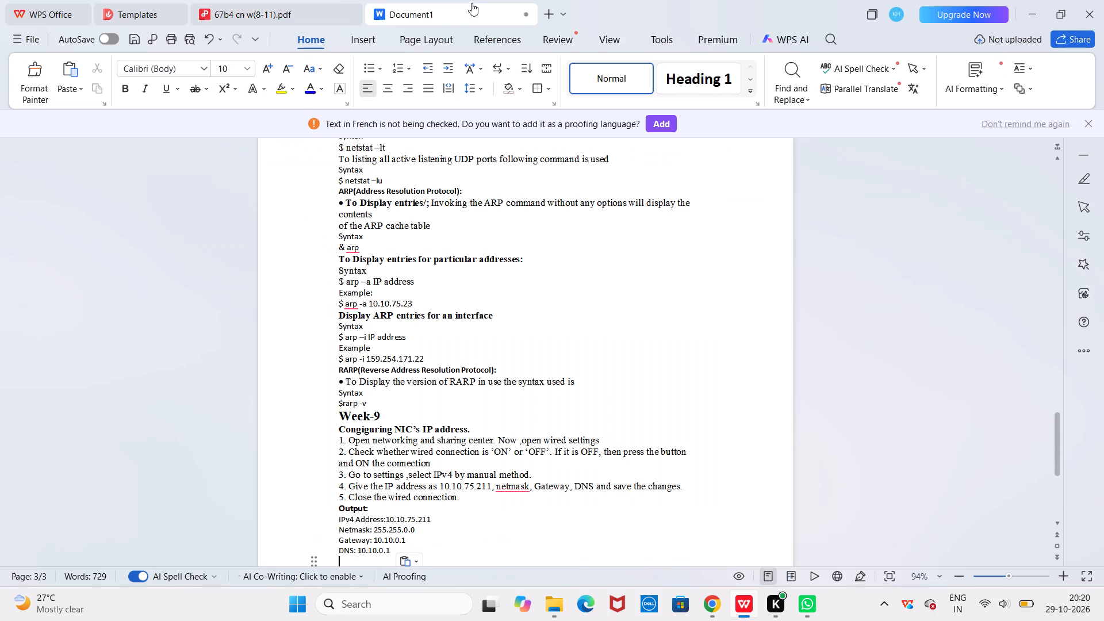
key(ctrl+v)
Copy the PDF's section c on changing the IP address using ifconfig, without its screenshot, to the end of Document1.
click(244, 2)
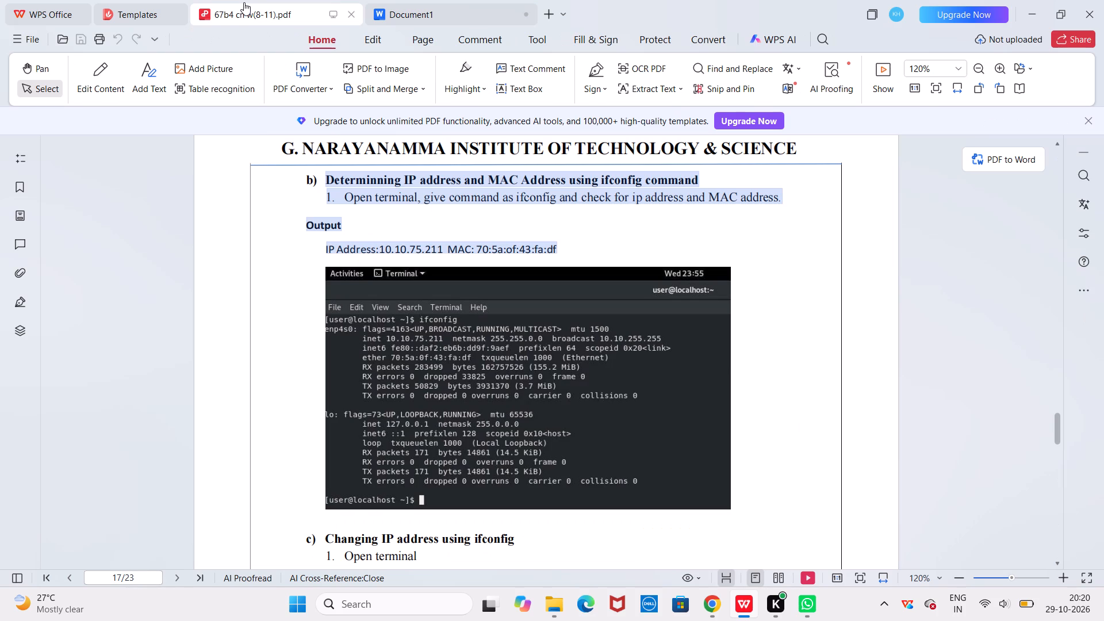
click(282, 274)
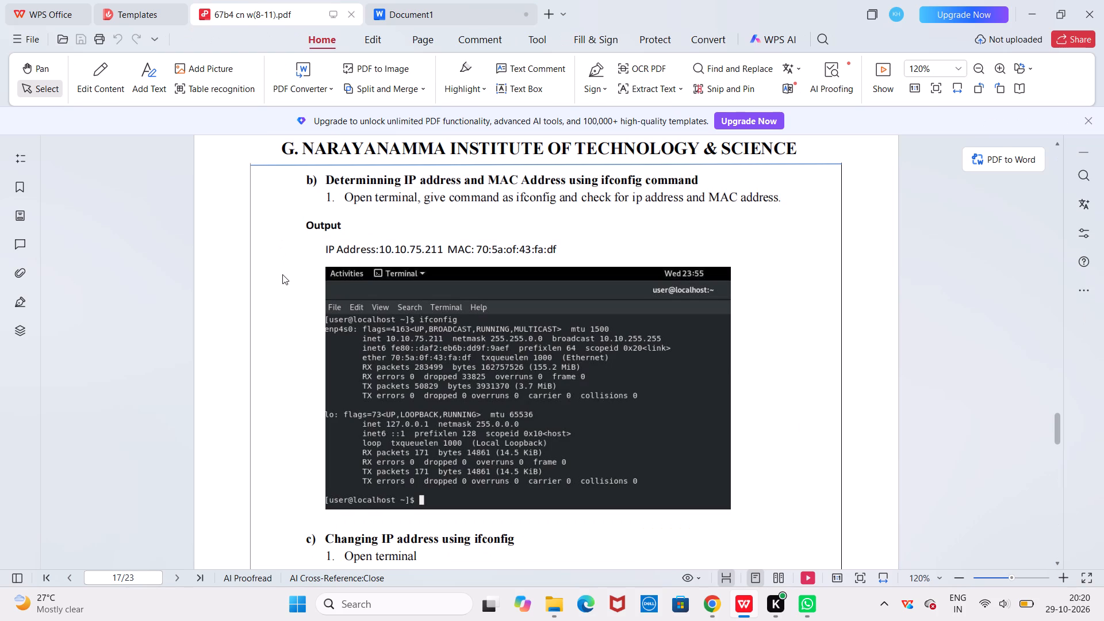
scroll(282, 274, down, 1)
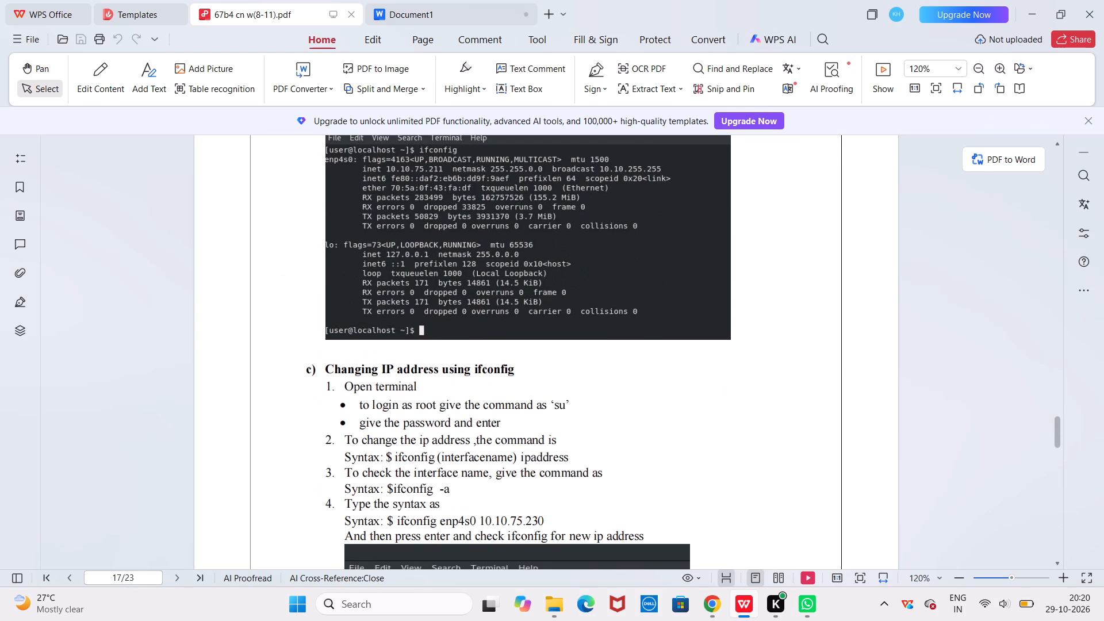
scroll(332, 369, down, 1)
drag(328, 271, 578, 425)
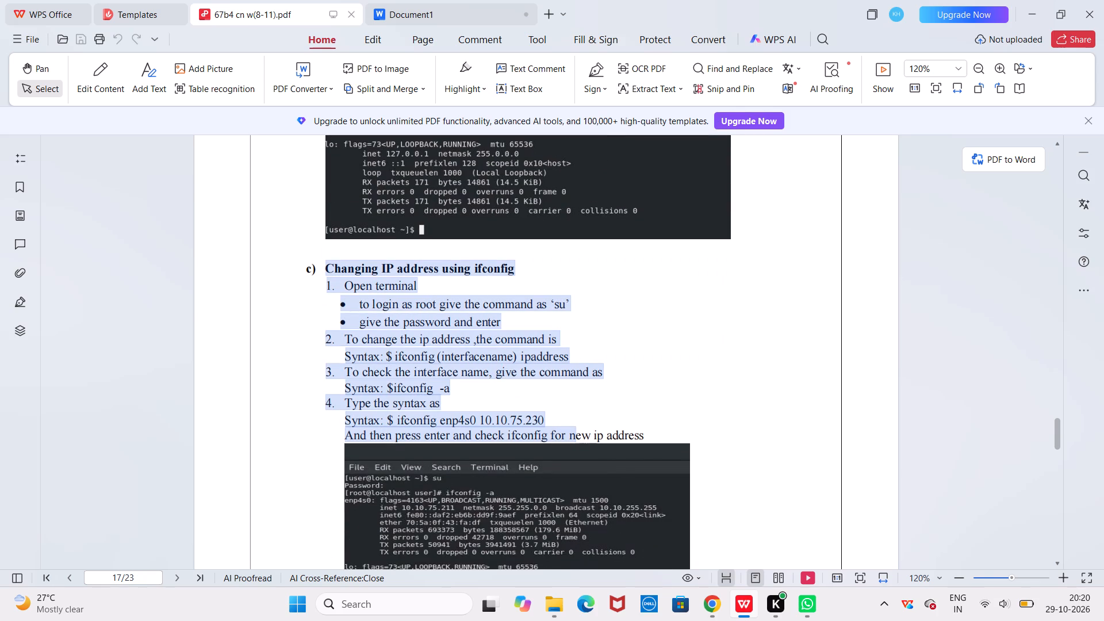
drag(578, 425, 740, 429)
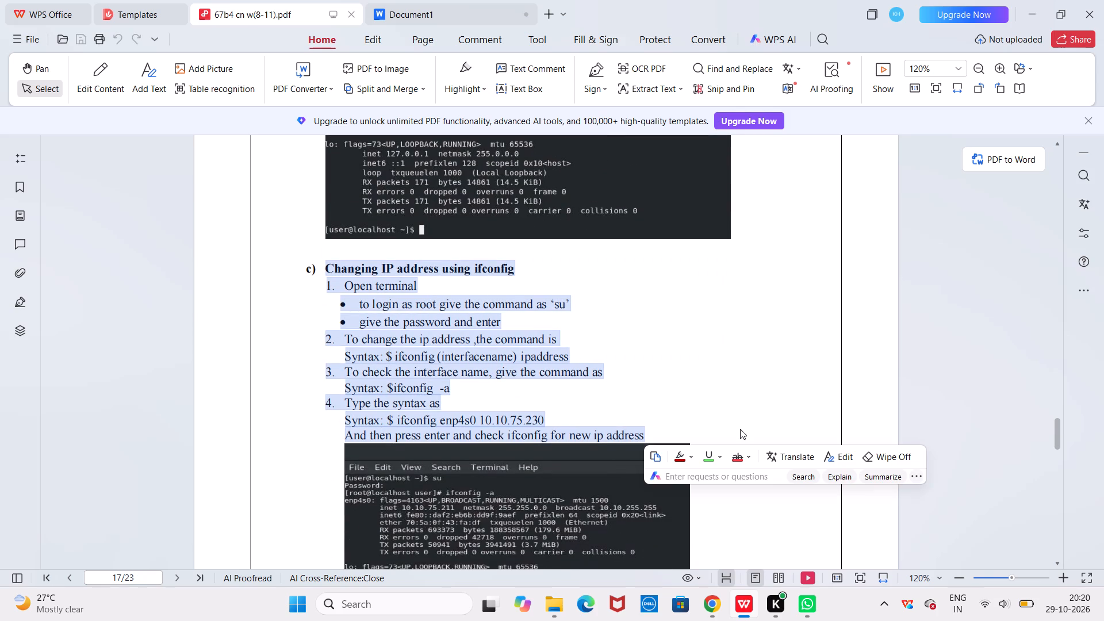
scroll(733, 390, down, 2)
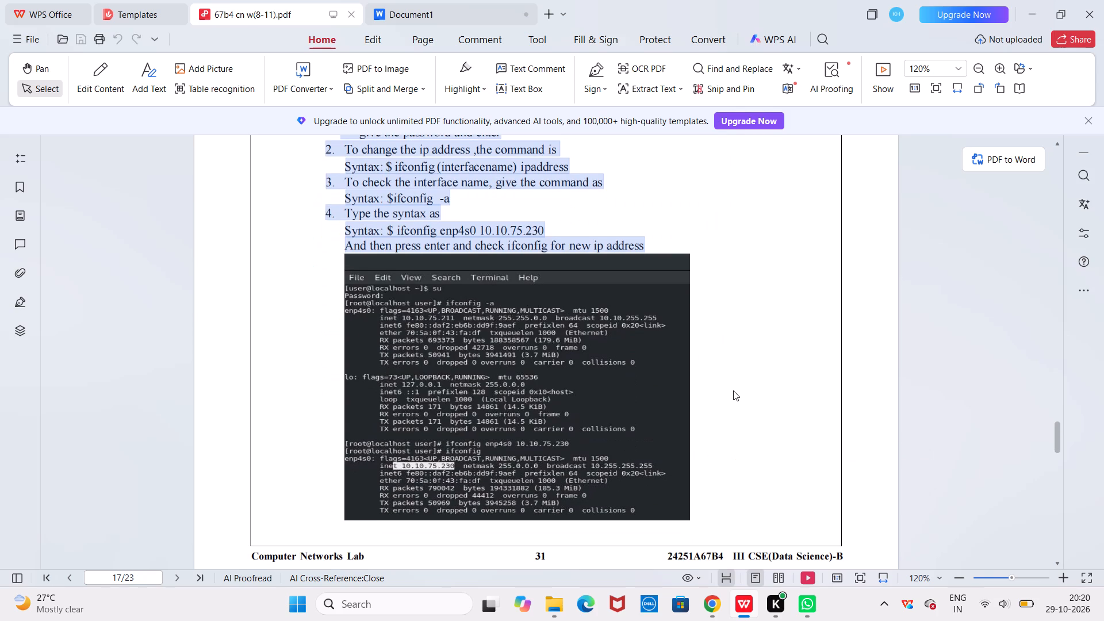
key(ctrl+c)
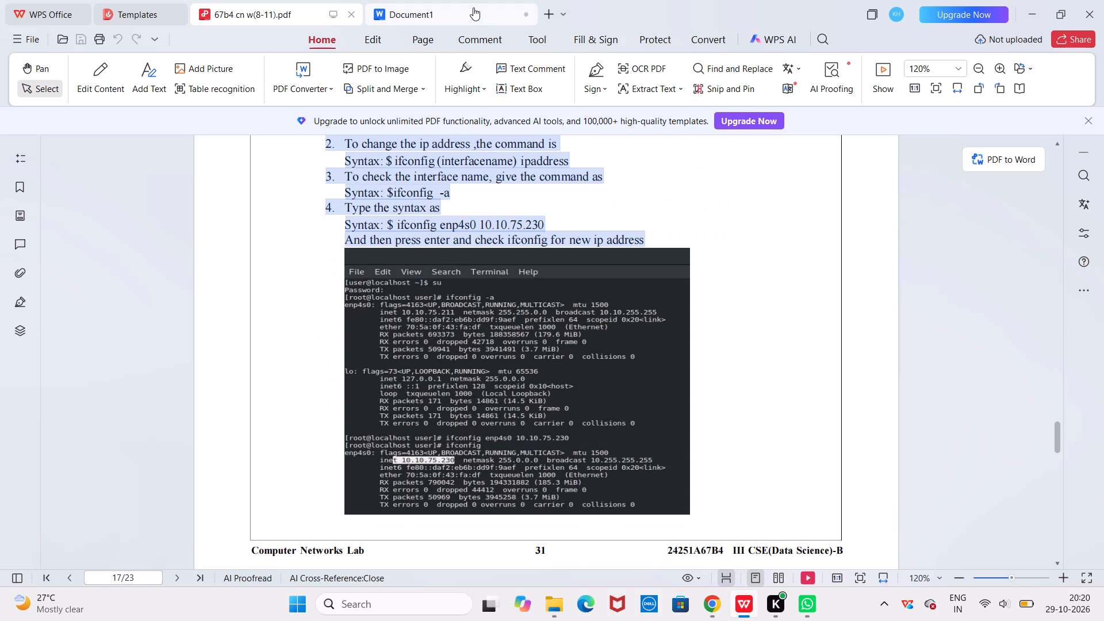
click(473, 7)
key(ctrl+v)
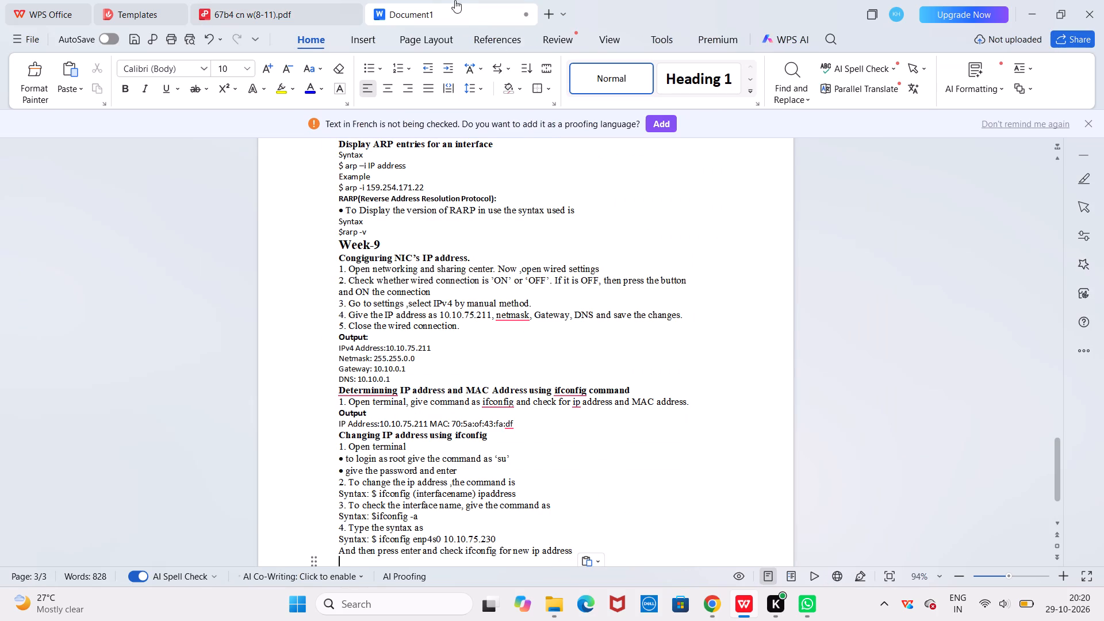
Return to the PDF and look beyond the section on changing the IP address using ifconfig for the next procedure.
click(261, 0)
click(325, 324)
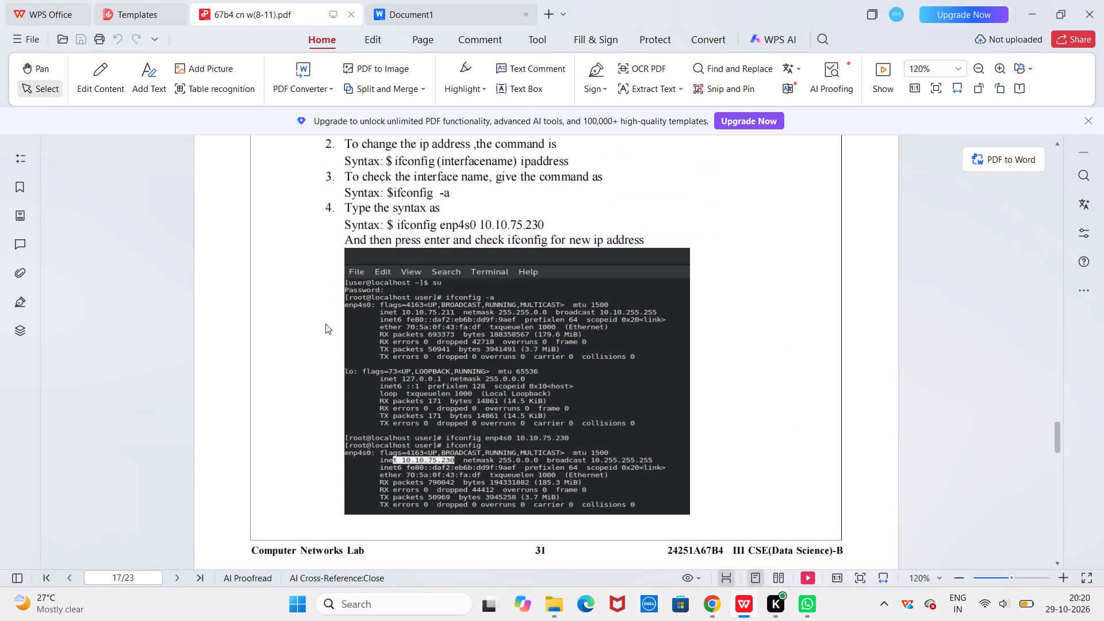
scroll(325, 324, up, 1)
scroll(325, 324, down, 1)
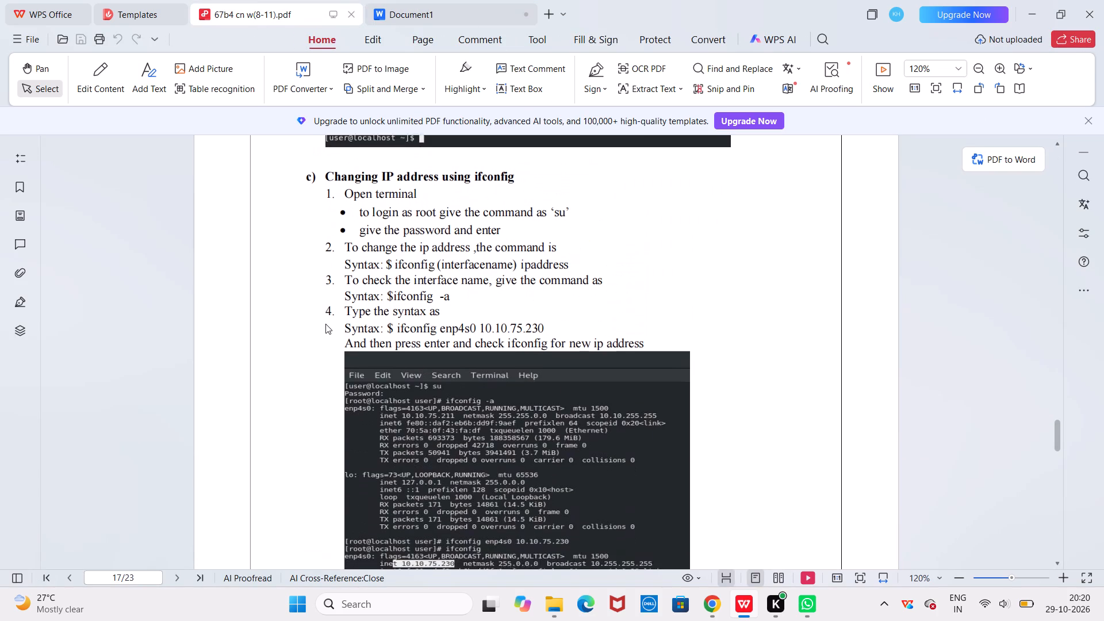
scroll(325, 324, down, 1)
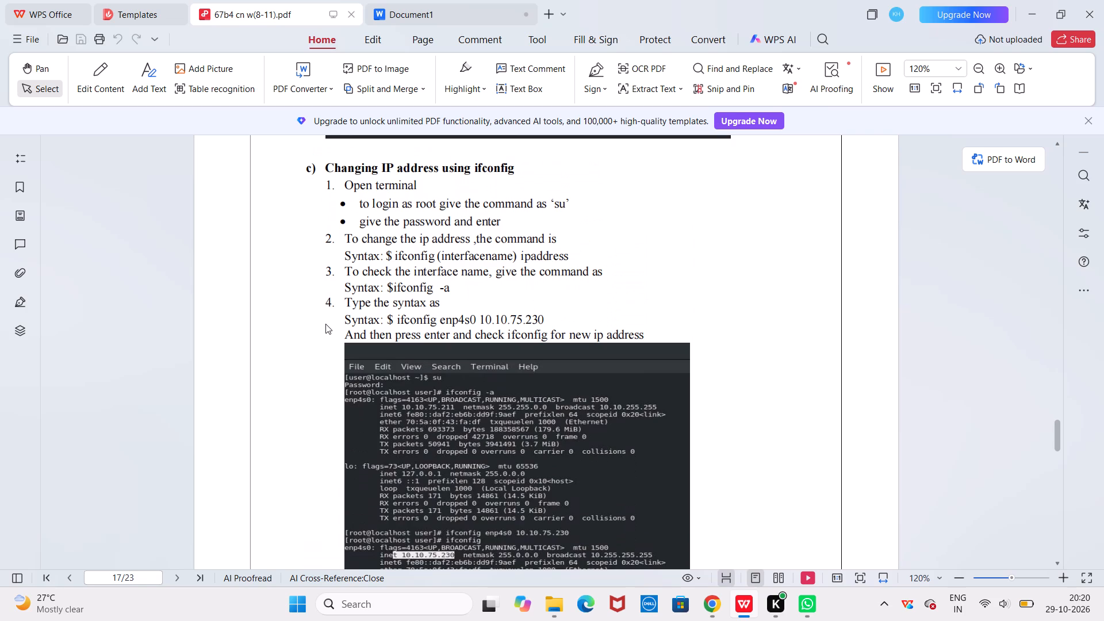
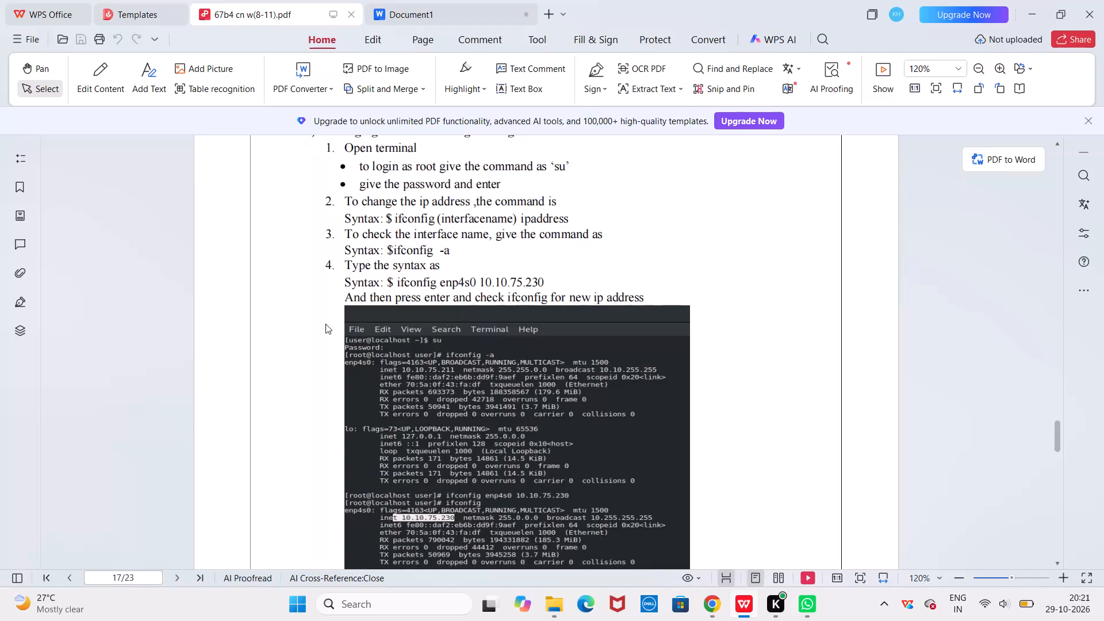
Copy the PDF's section d on static IP address and configuration by editing, without its screenshot, to the end of Document1.
scroll(325, 324, down, 1)
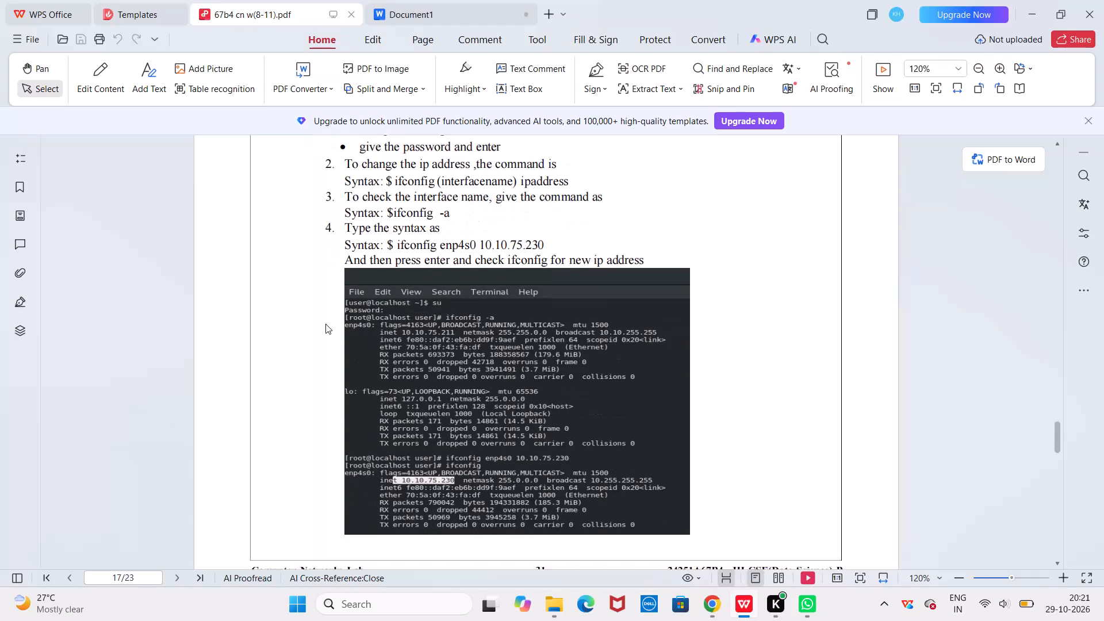
scroll(325, 324, down, 3)
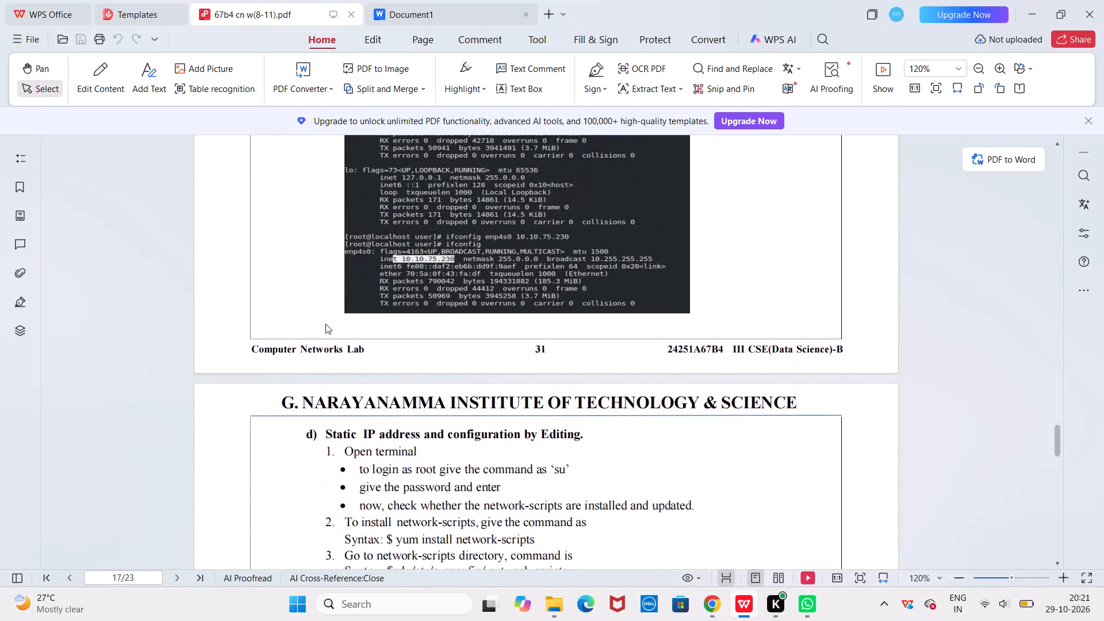
click(401, 13)
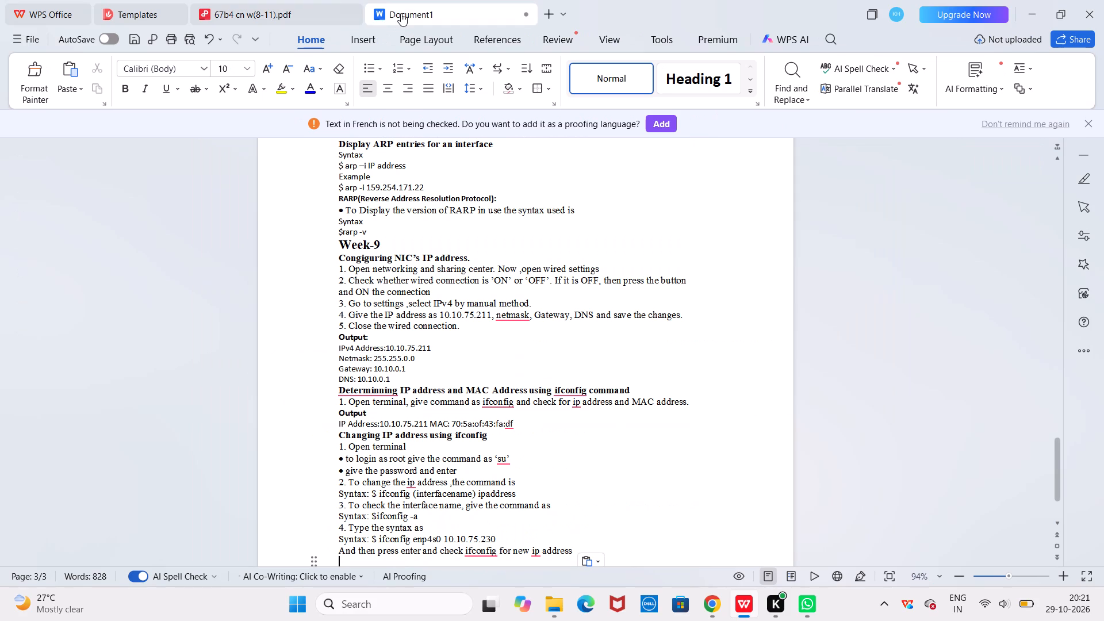
click(280, 7)
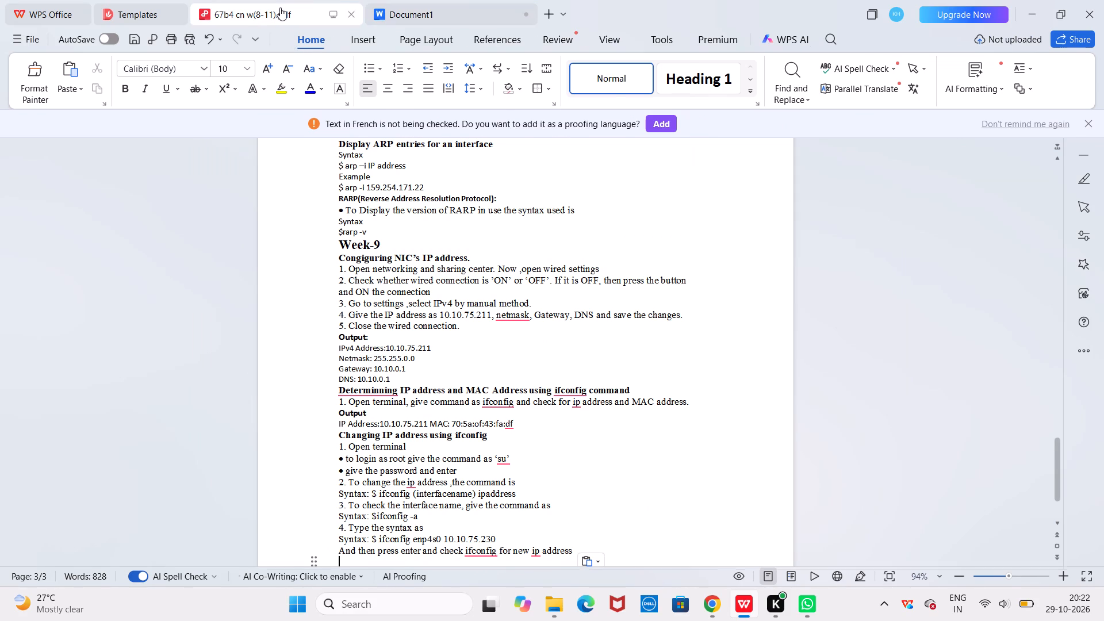
scroll(302, 278, up, 1)
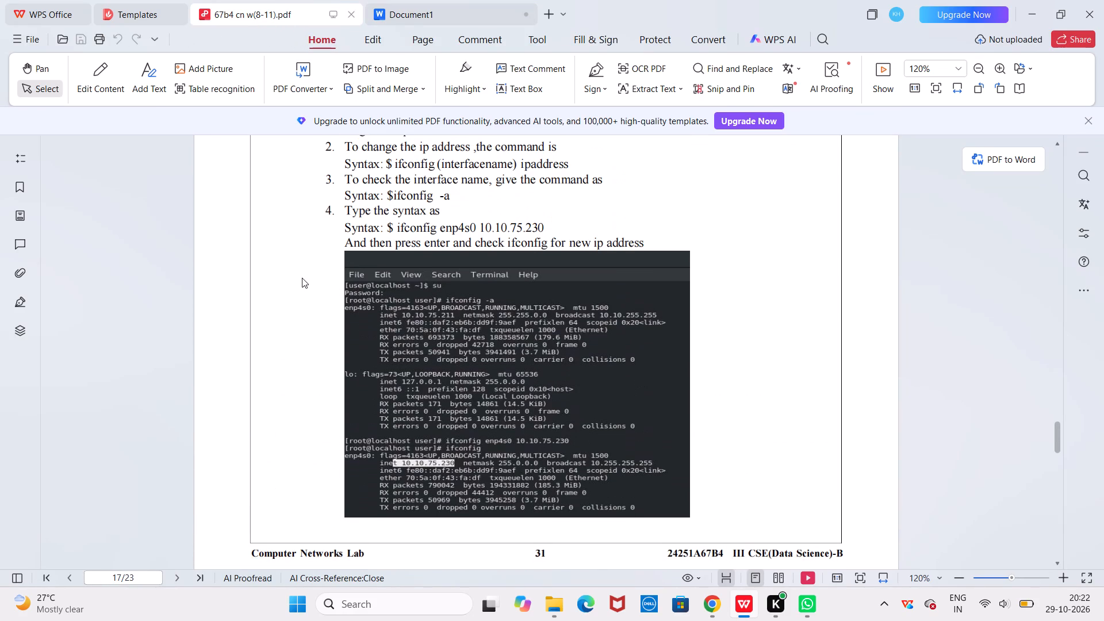
scroll(302, 278, down, 2)
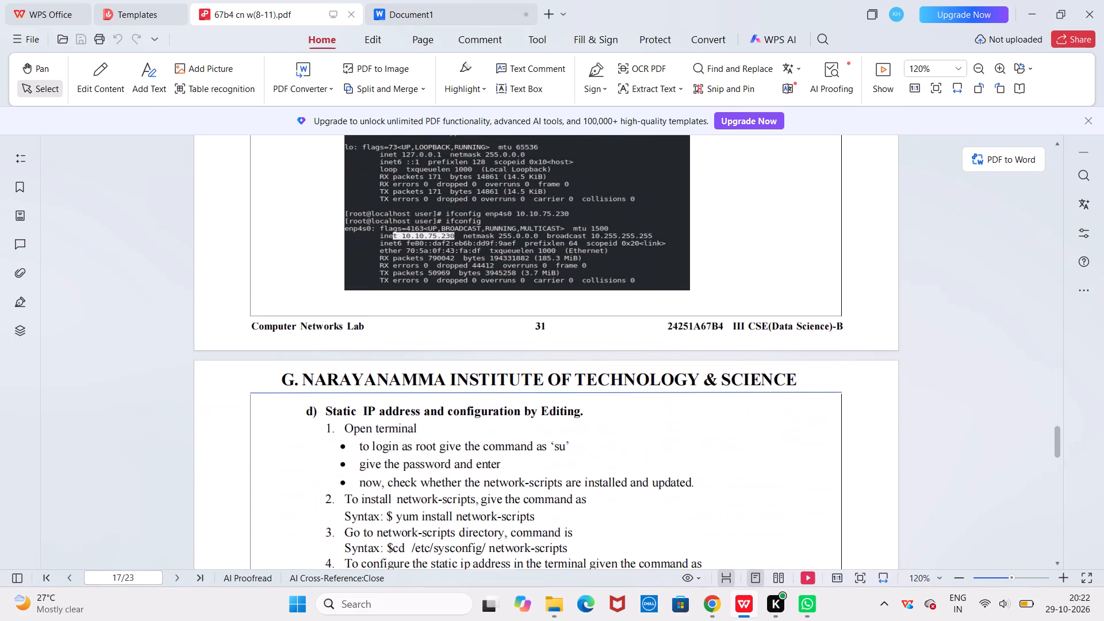
scroll(302, 278, down, 2)
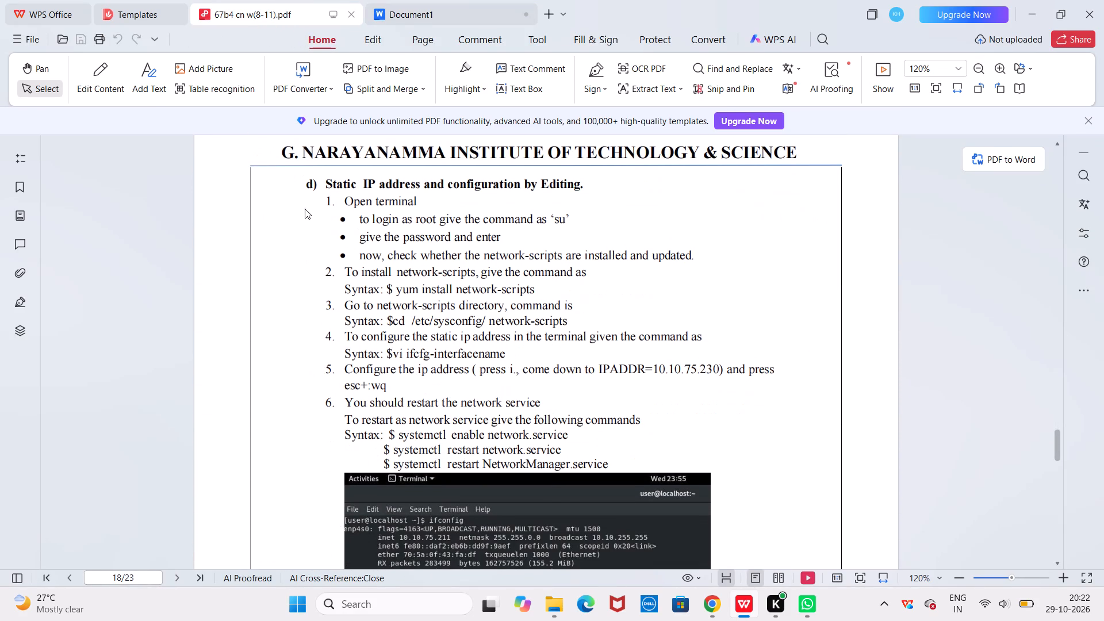
drag(324, 185, 533, 375)
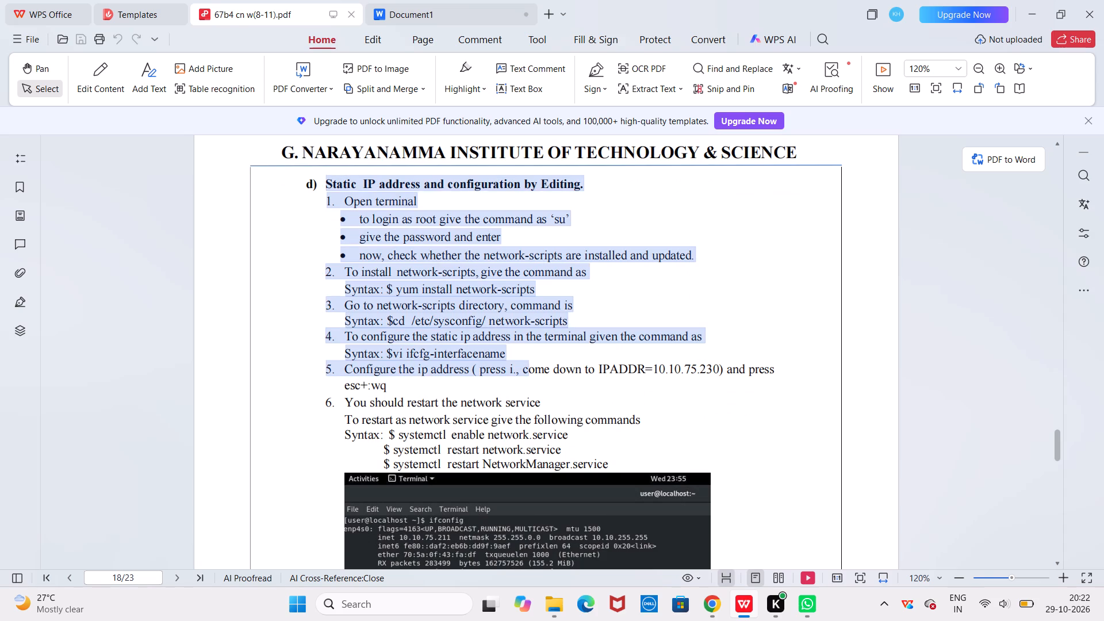
drag(533, 375, 607, 467)
key(ctrl+c)
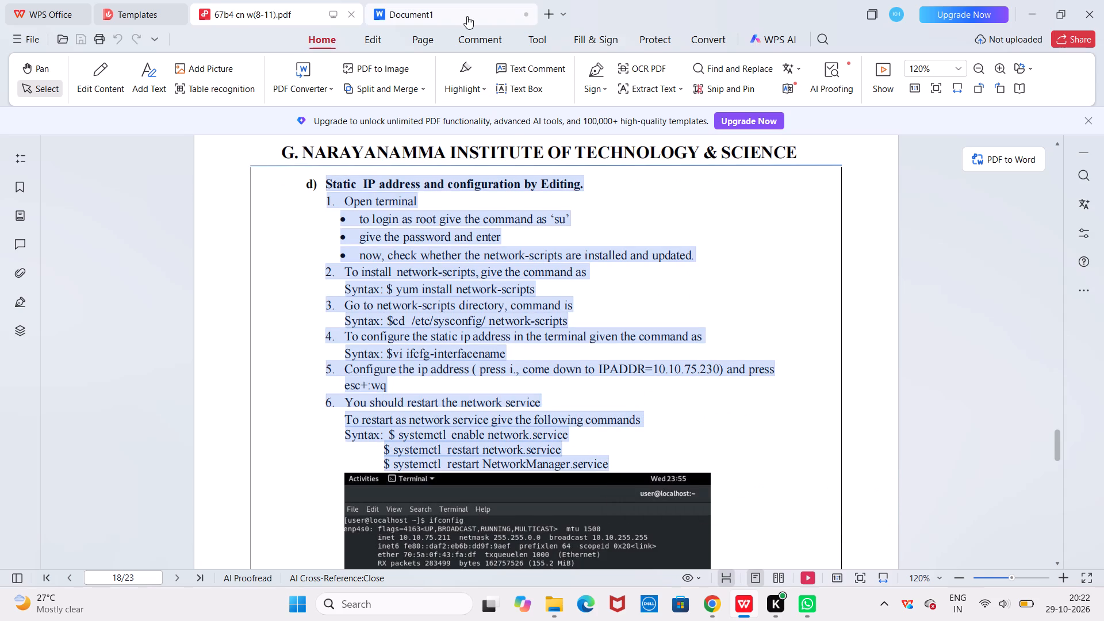
click(467, 16)
key(ctrl+v)
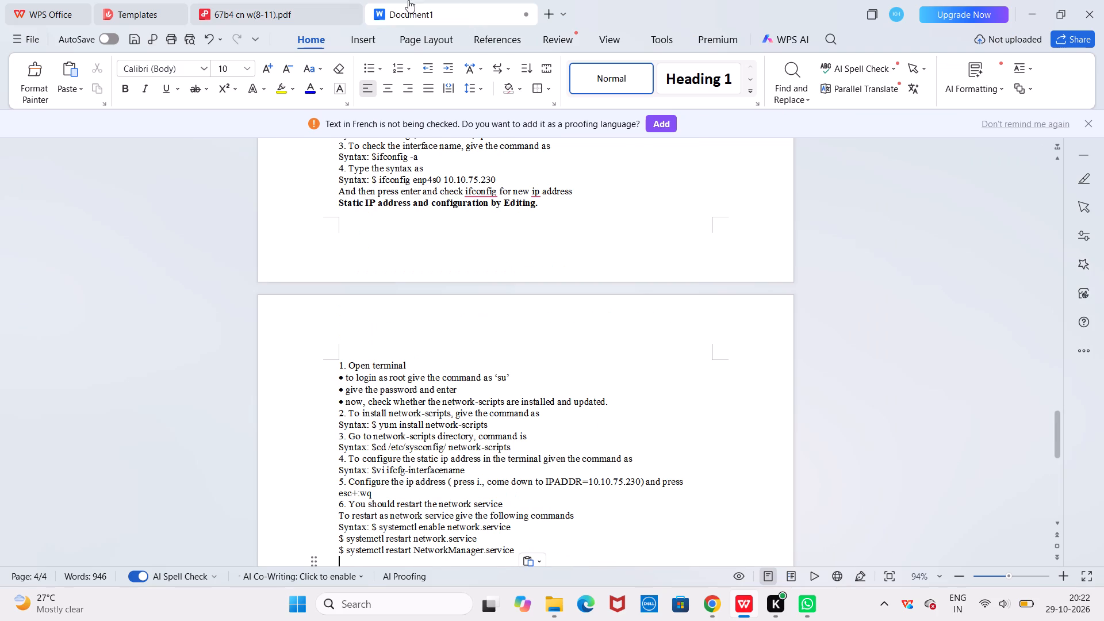
Return to the PDF's section d on static IP configuration and clear the text selection.
click(270, 2)
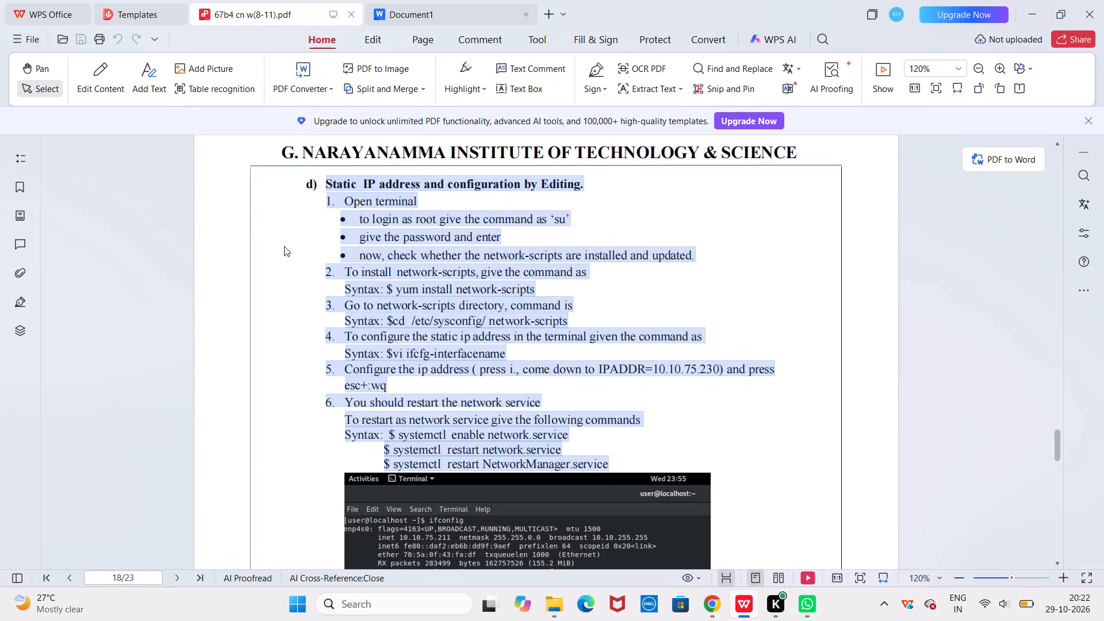
click(278, 309)
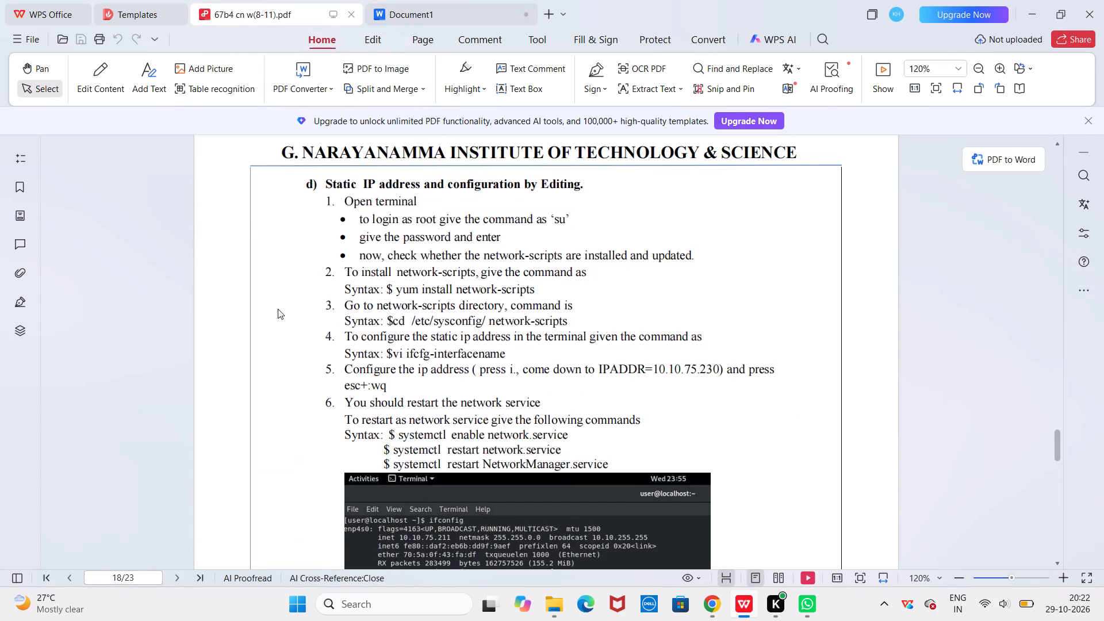
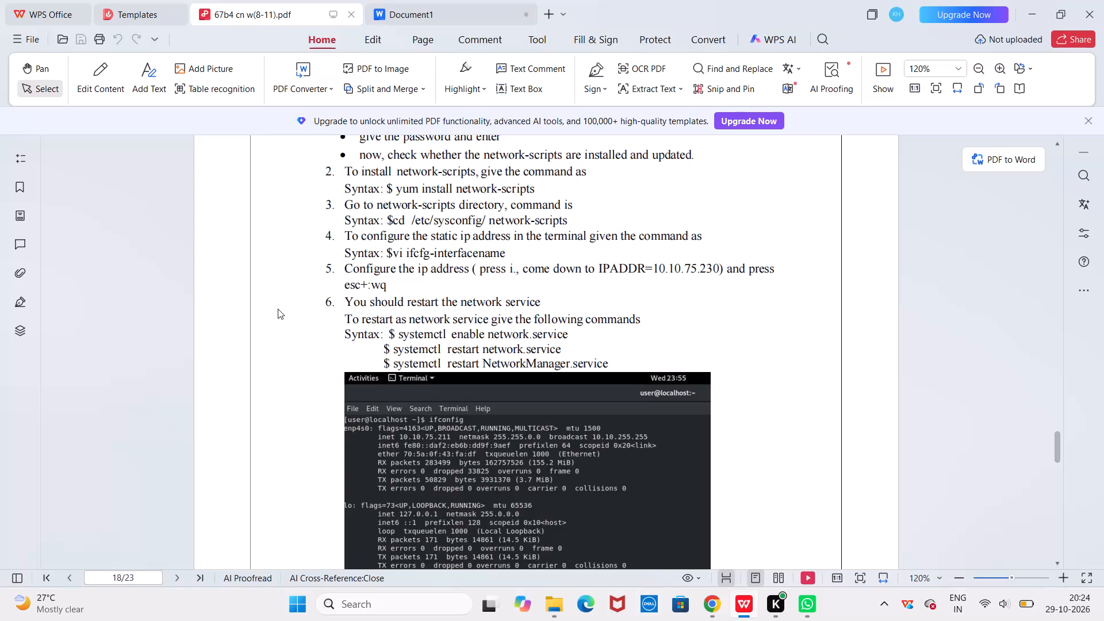
Copy the PDF's section e on determining the IP address using DHCP to the end of Document1.
scroll(278, 309, down, 1)
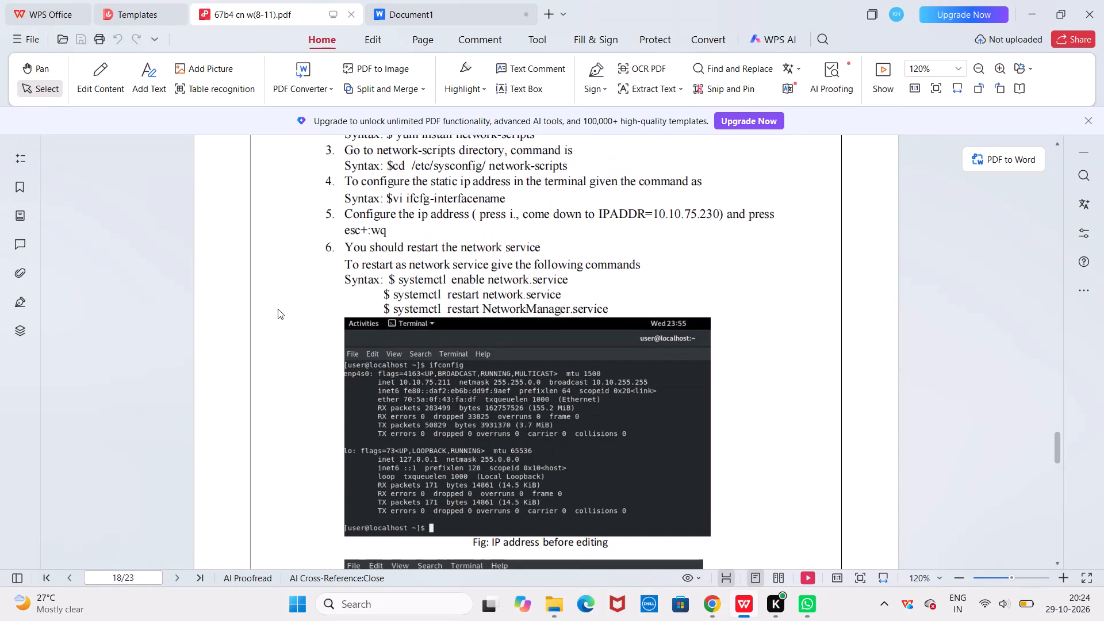
scroll(278, 309, down, 1)
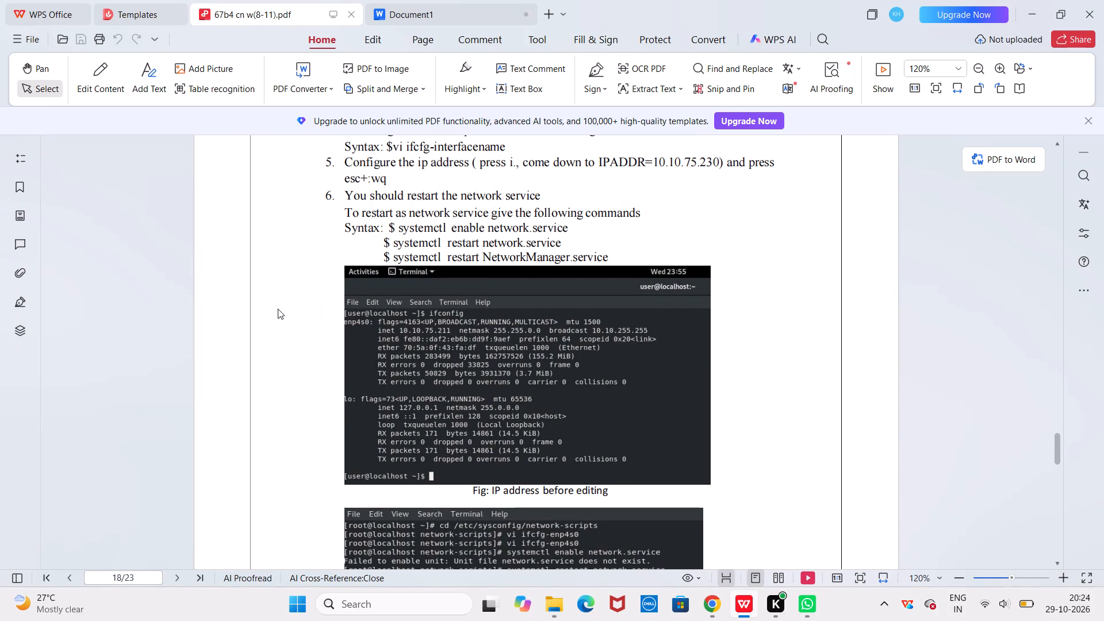
scroll(278, 309, down, 3)
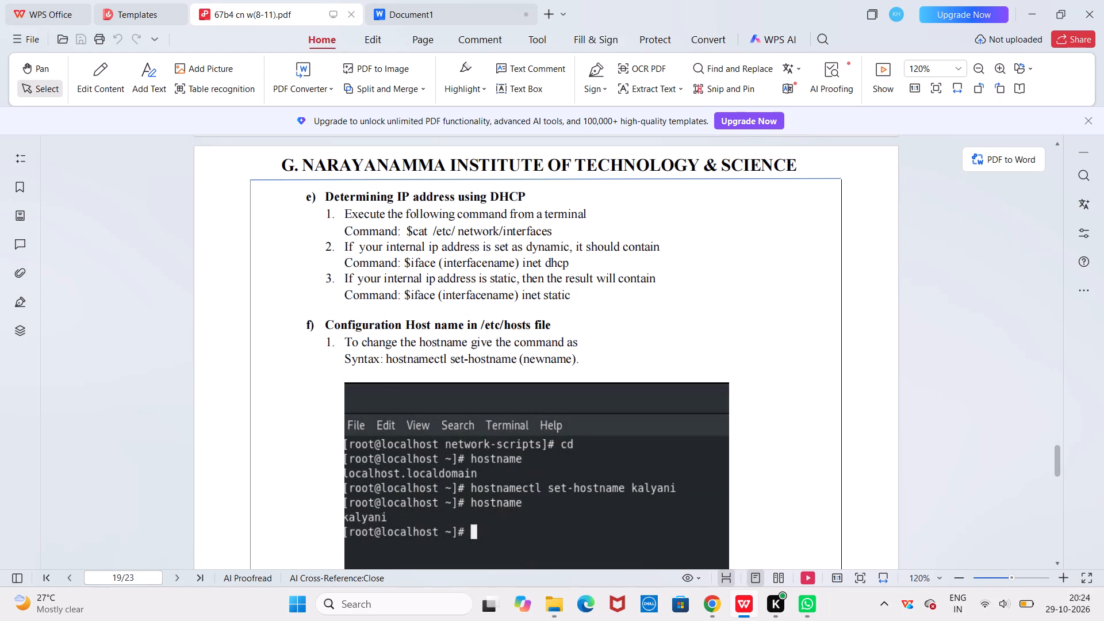
drag(327, 191, 572, 302)
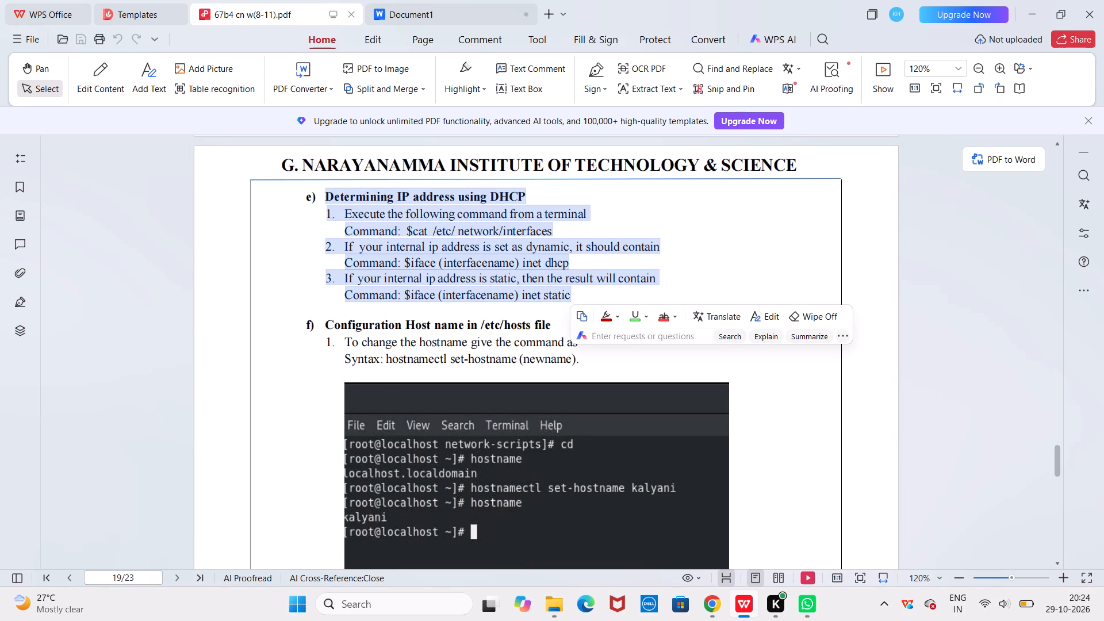
key(ctrl+c)
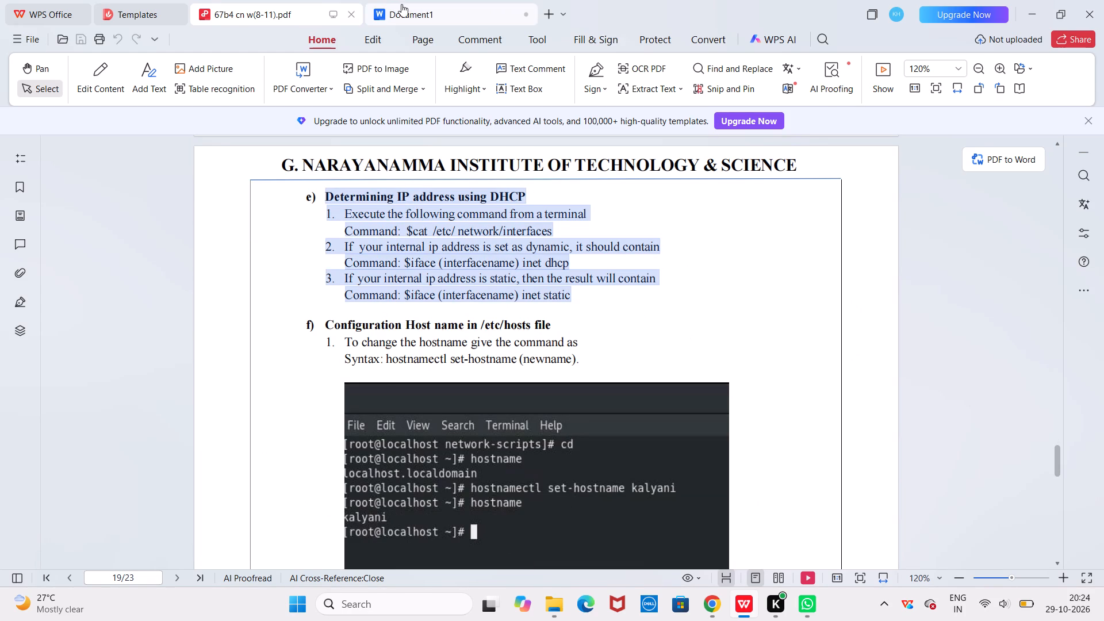
click(401, 4)
scroll(388, 333, down, 1)
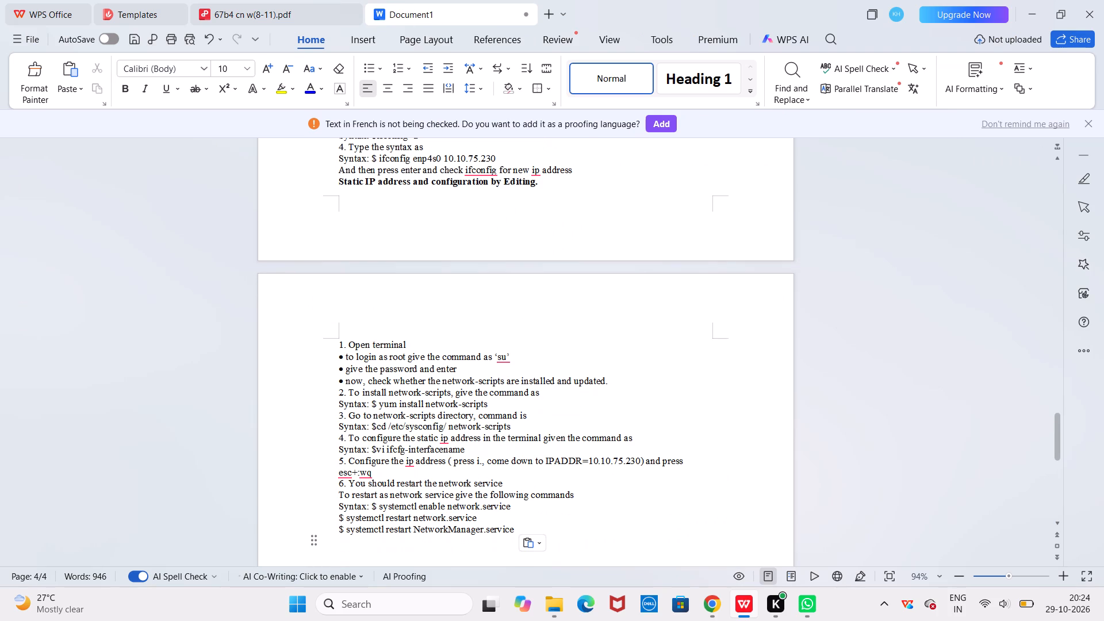
key(ctrl+v)
Copy the PDF's section f on host name configuration in /etc/hosts, without its screenshot, to the end of Document1.
click(294, 6)
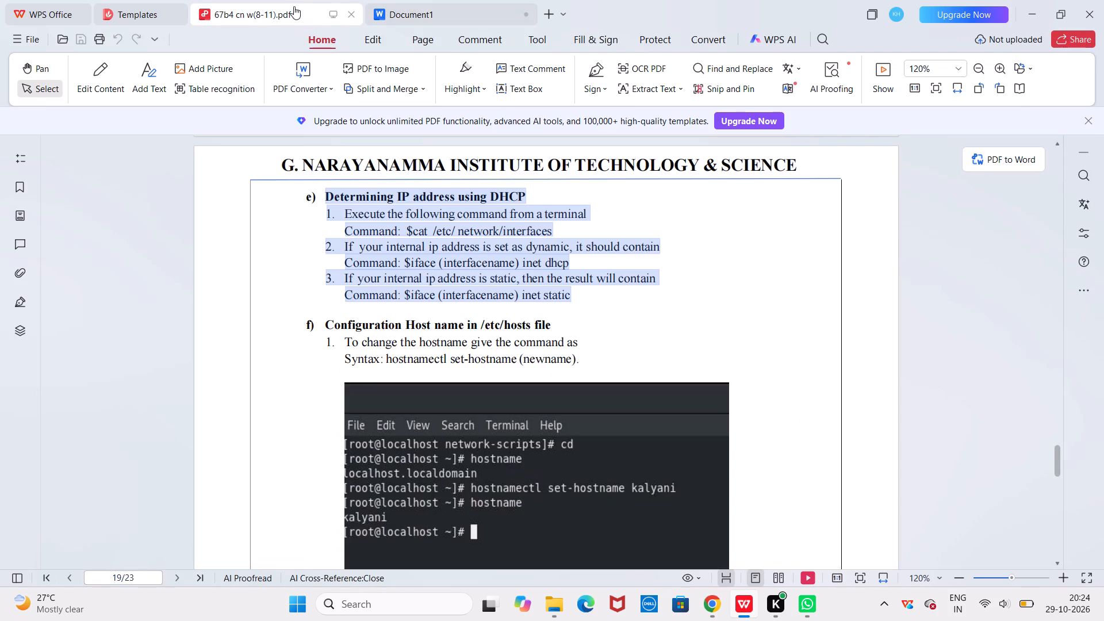
click(269, 412)
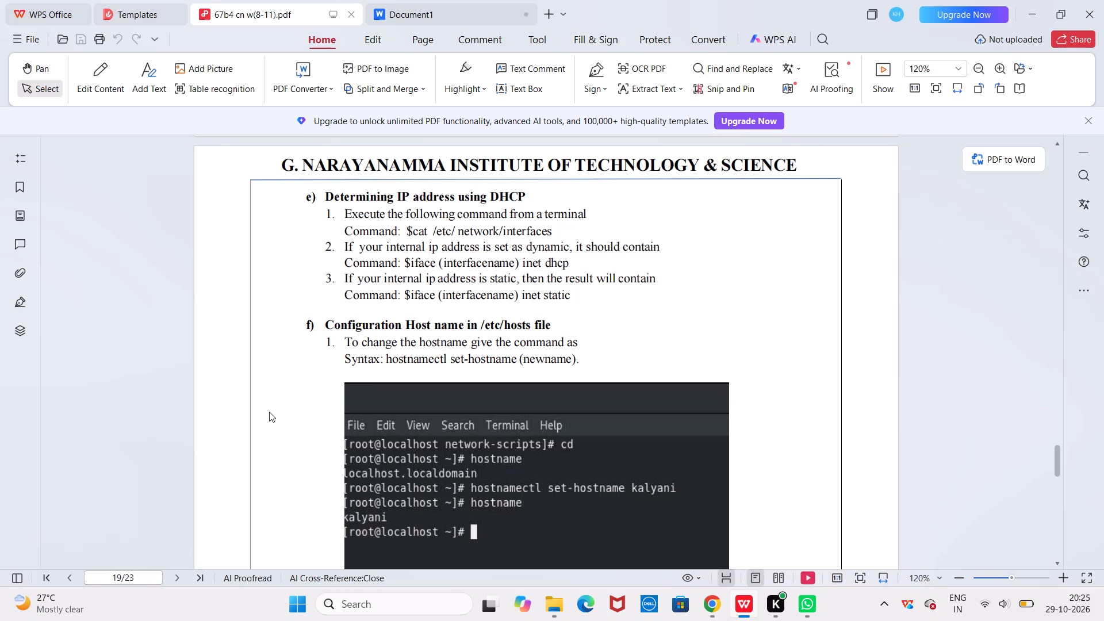
scroll(269, 412, down, 1)
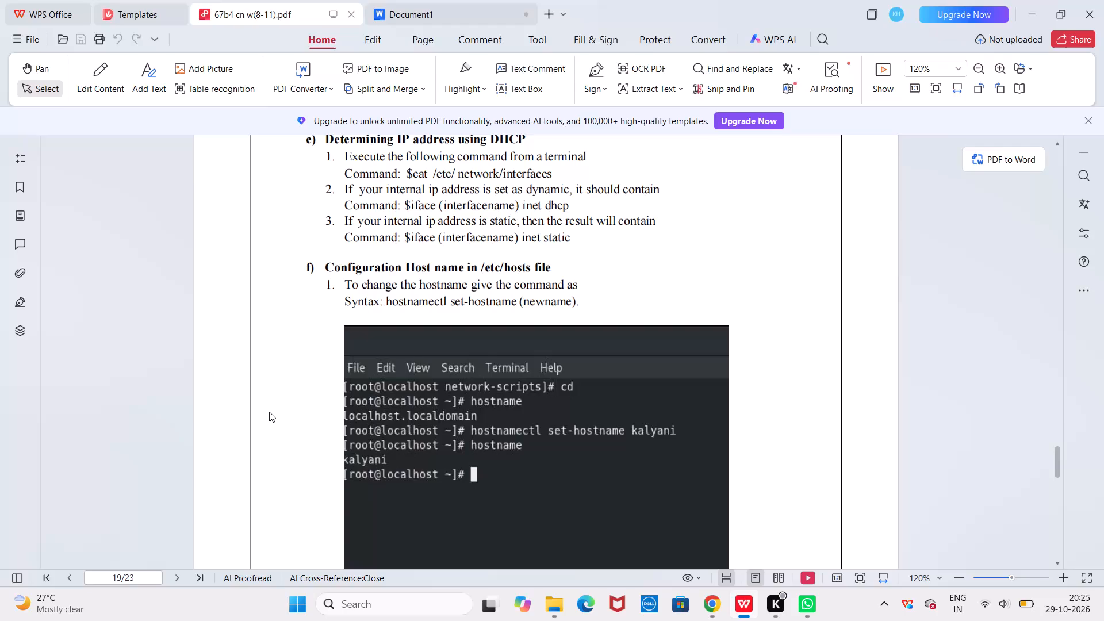
scroll(346, 274, down, 2)
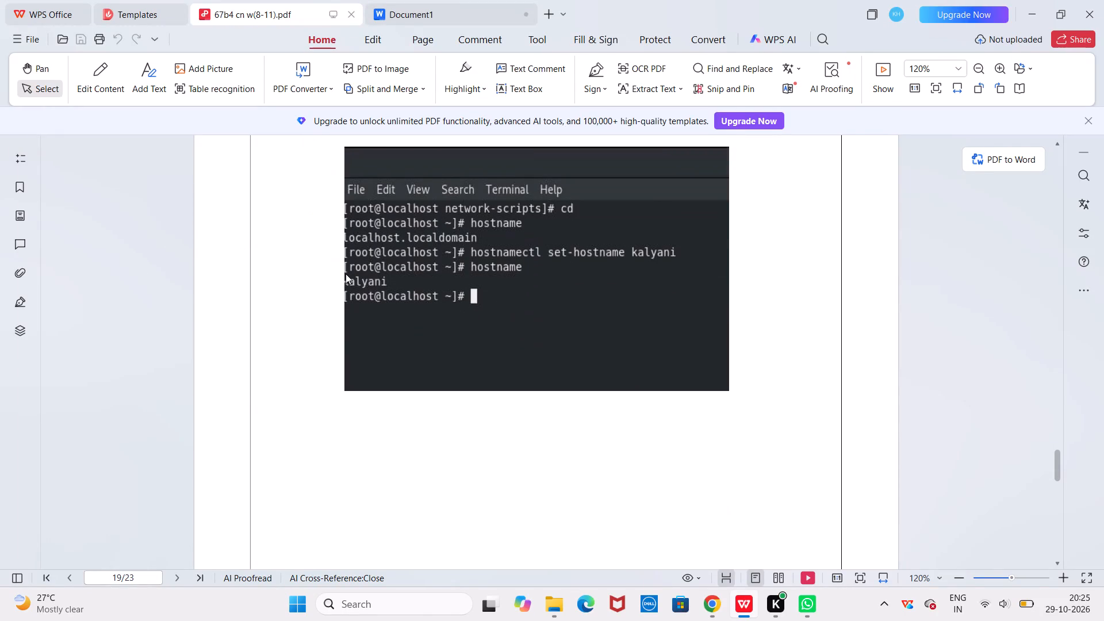
scroll(346, 274, down, 4)
scroll(346, 274, up, 1)
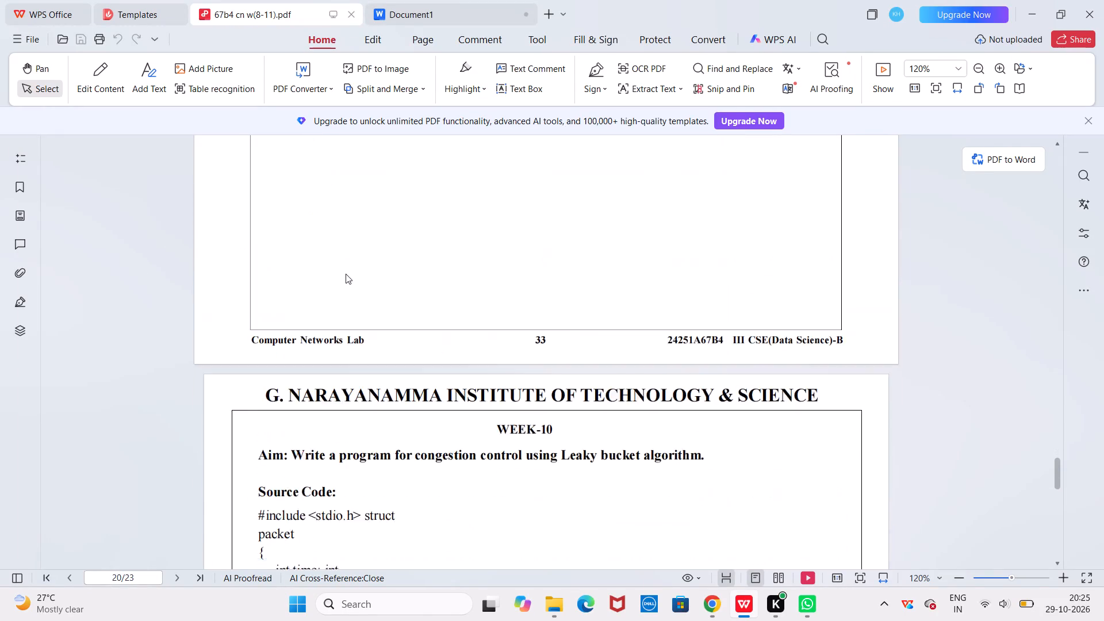
scroll(346, 274, up, 2)
right_click(346, 274)
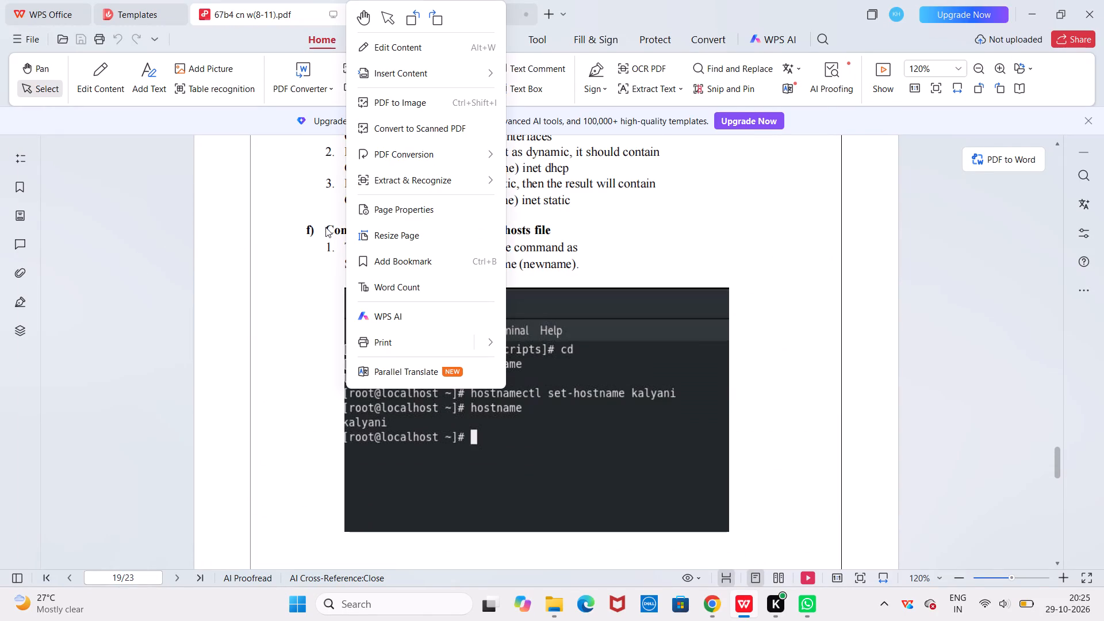
click(315, 283)
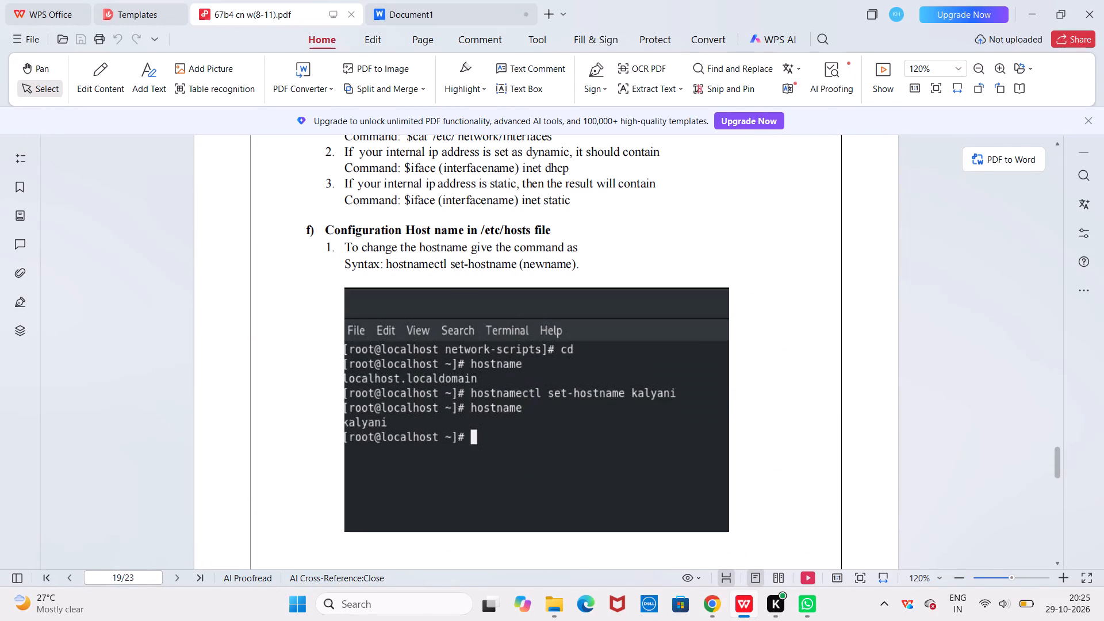
drag(325, 232, 576, 261)
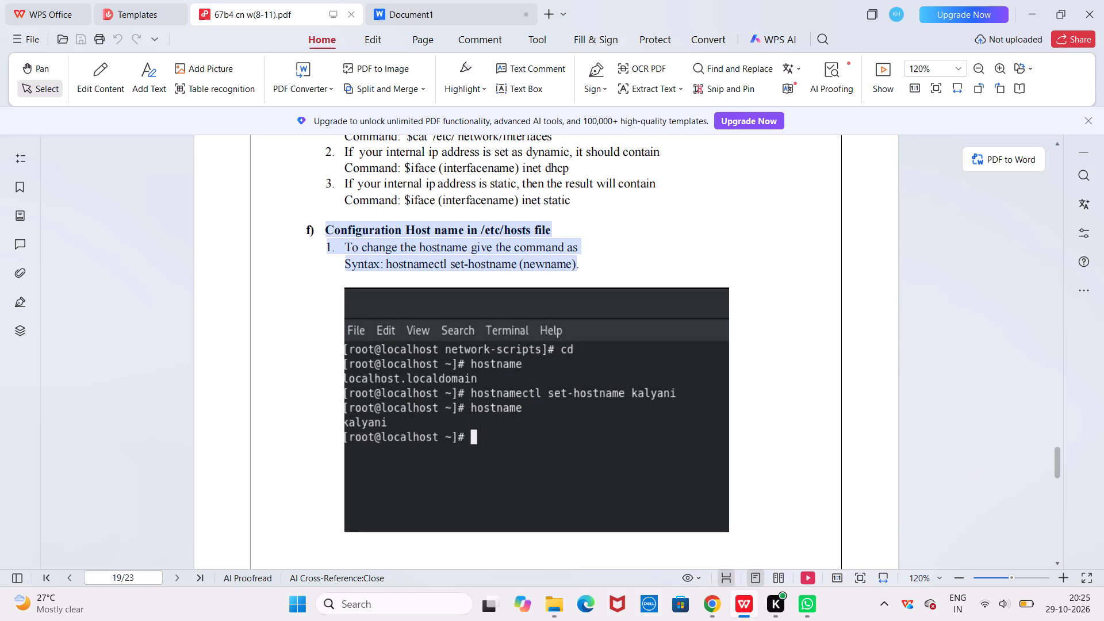
drag(576, 261, 577, 265)
key(ctrl+c)
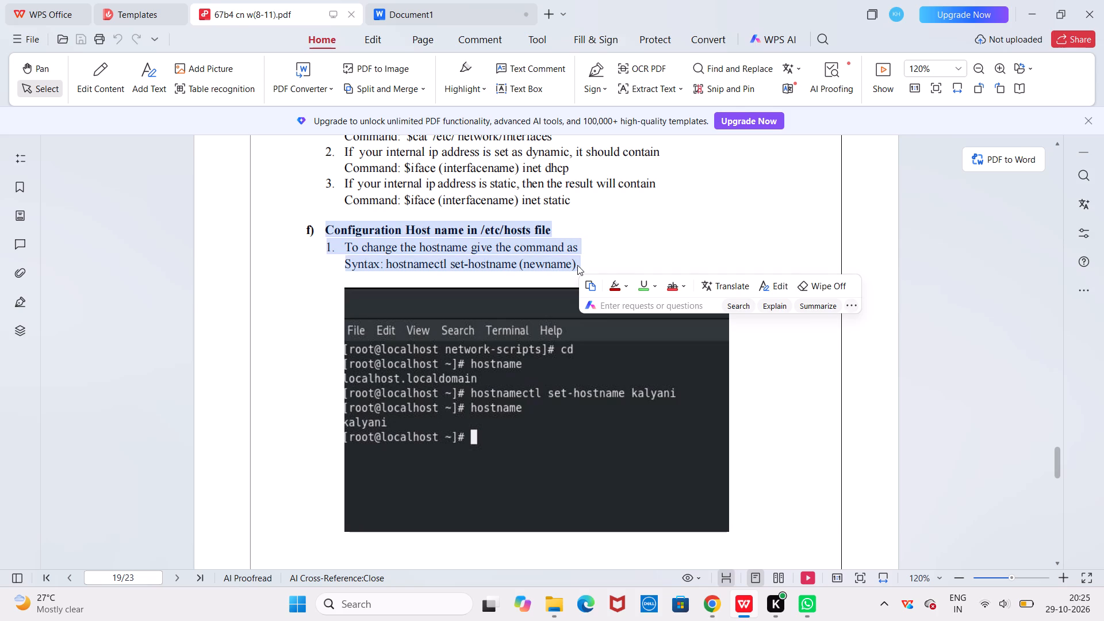
click(471, 2)
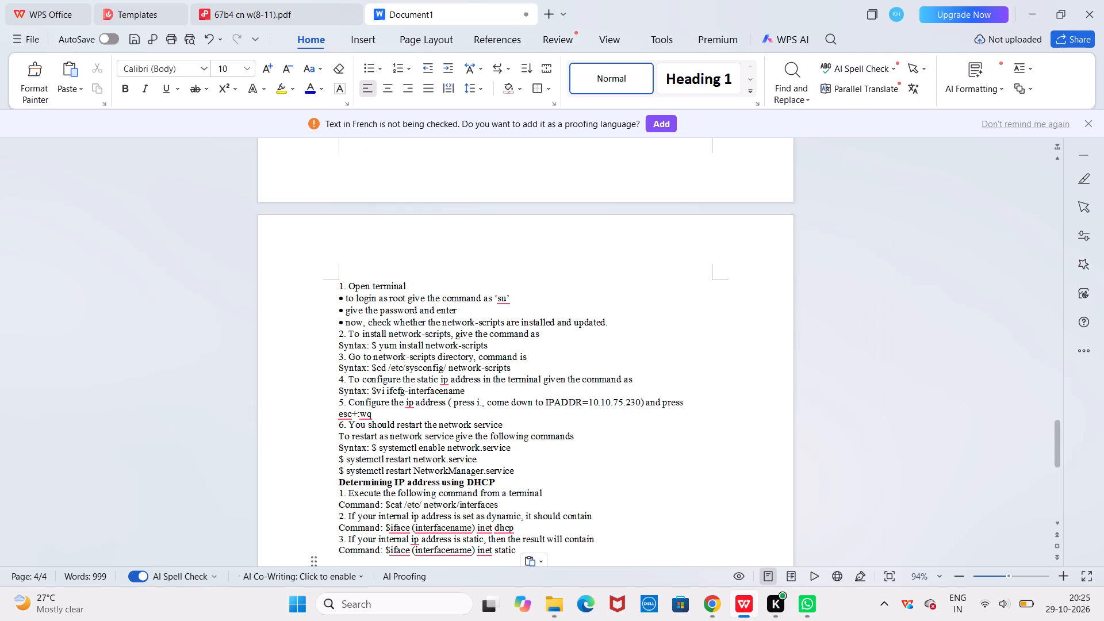
key(ctrl+v)
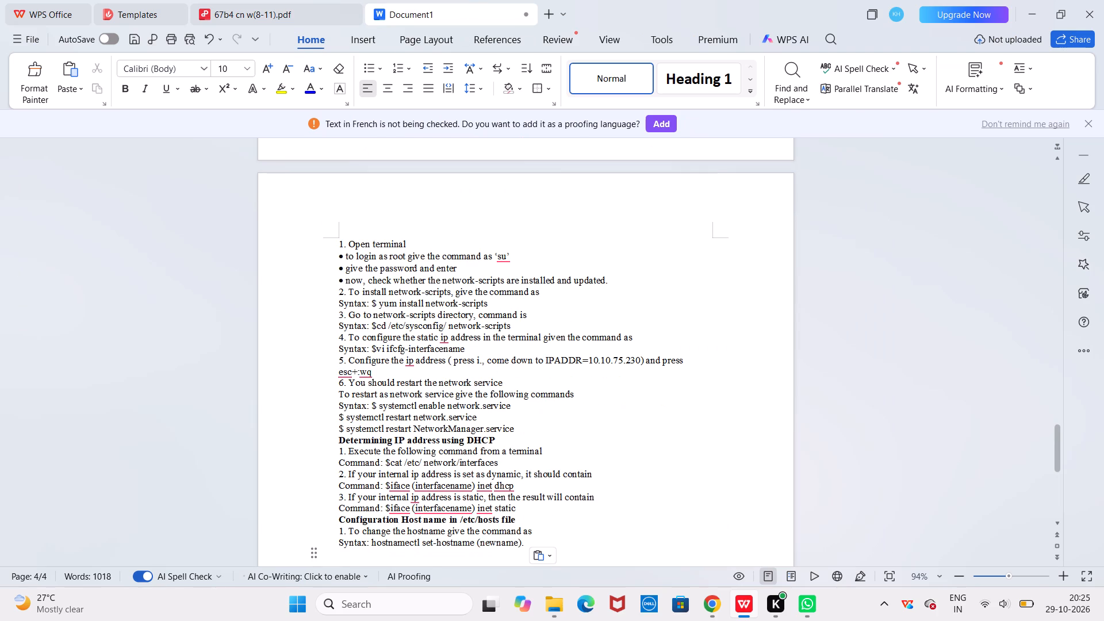
Go back through the PDF to its first page and check the Week 8 aim and theory.
click(269, 16)
click(285, 286)
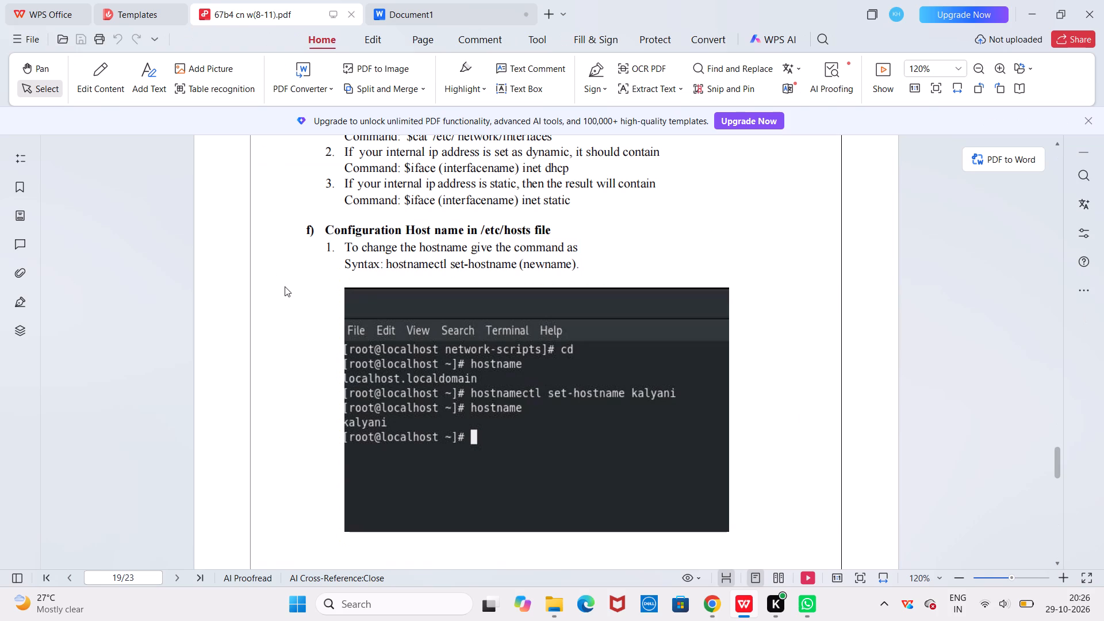
scroll(327, 324, up, 1)
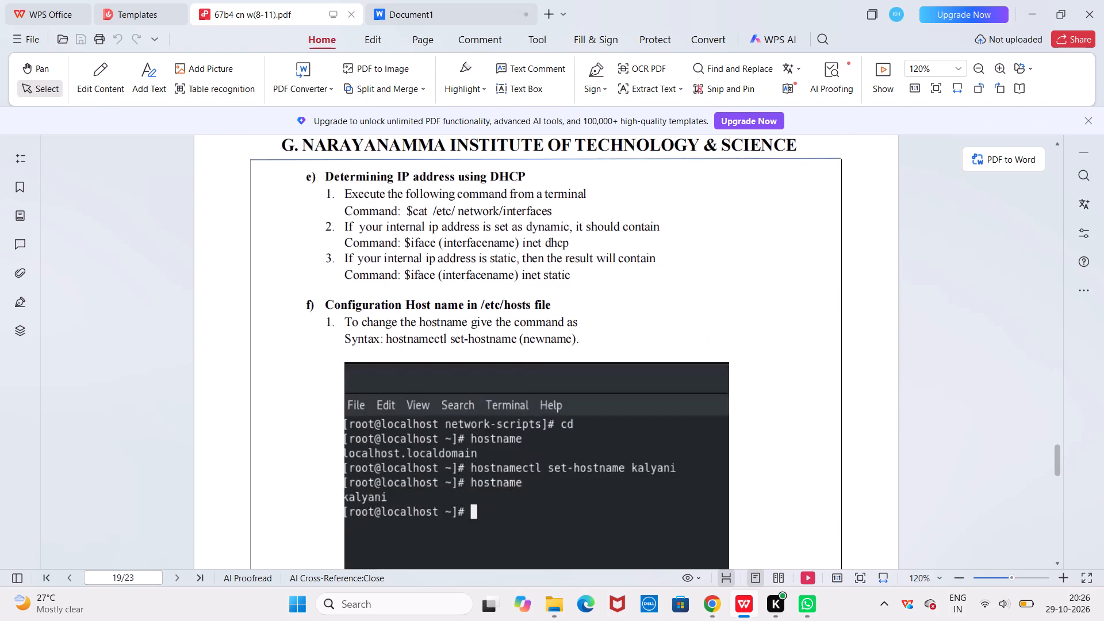
scroll(327, 324, up, 1)
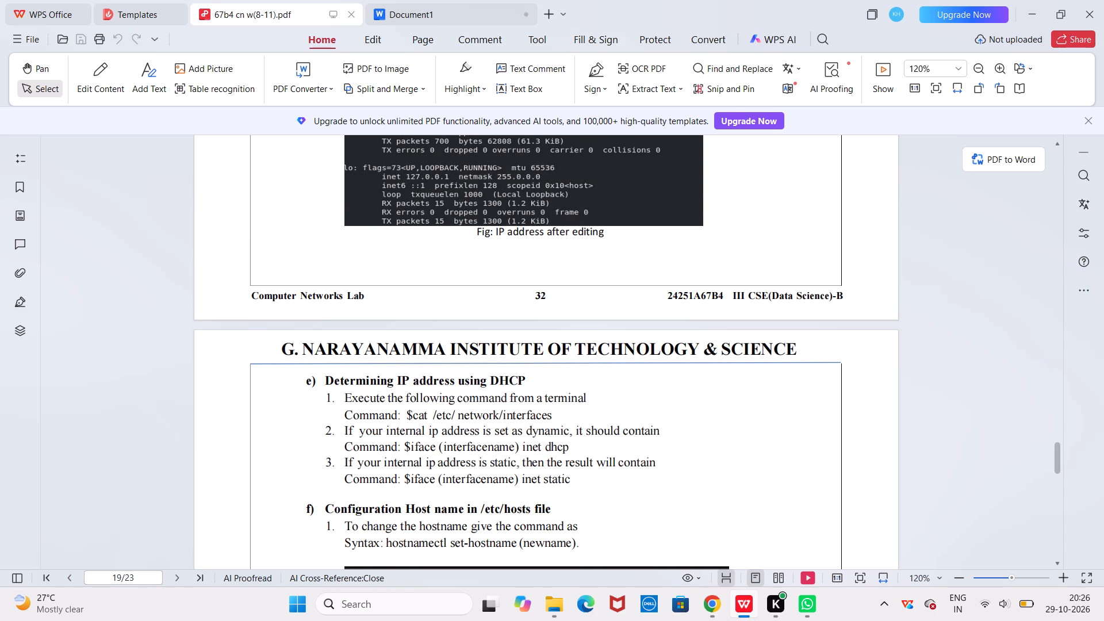
scroll(327, 324, up, 20)
scroll(327, 324, up, 20)
scroll(327, 324, up, 20)
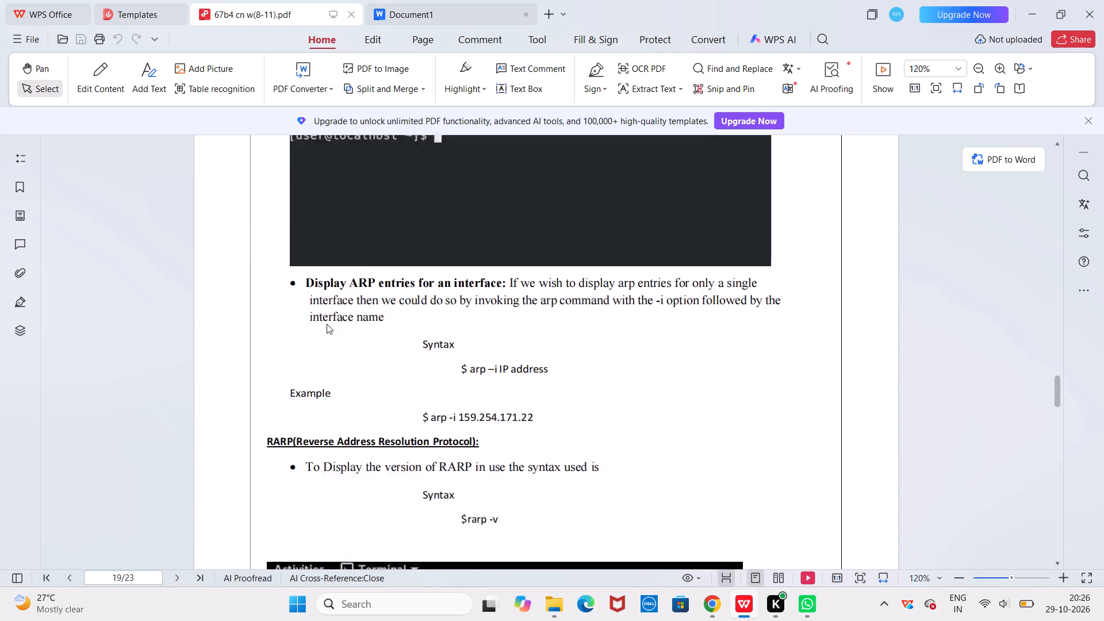
scroll(327, 324, up, 20)
scroll(327, 324, up, 20)
scroll(327, 324, up, 20)
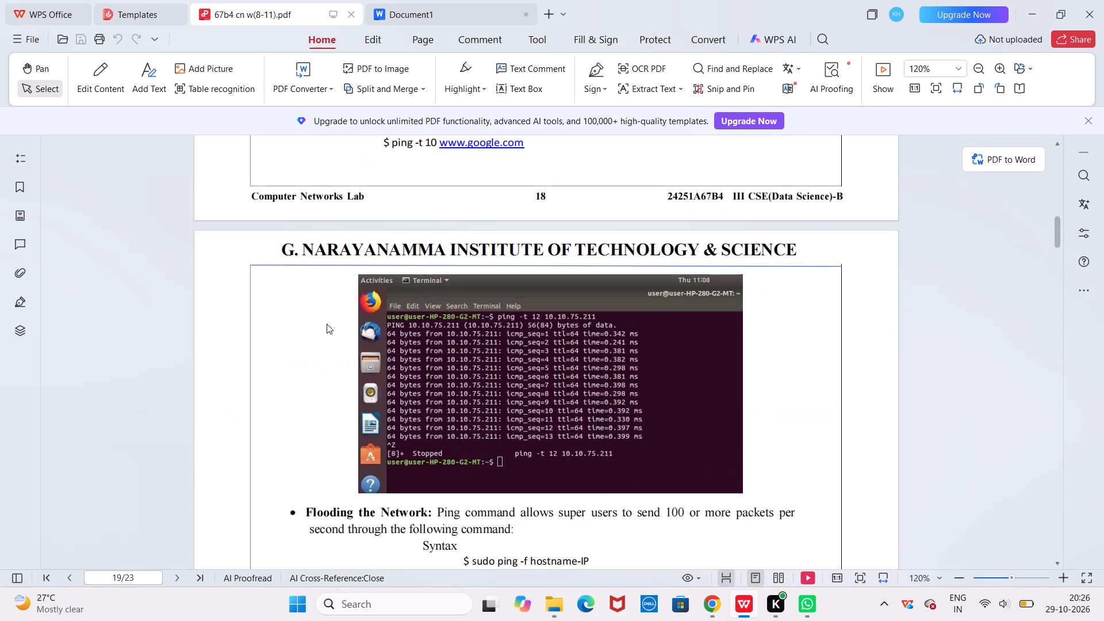
scroll(327, 324, up, 20)
scroll(327, 324, up, 20)
scroll(327, 324, up, 20)
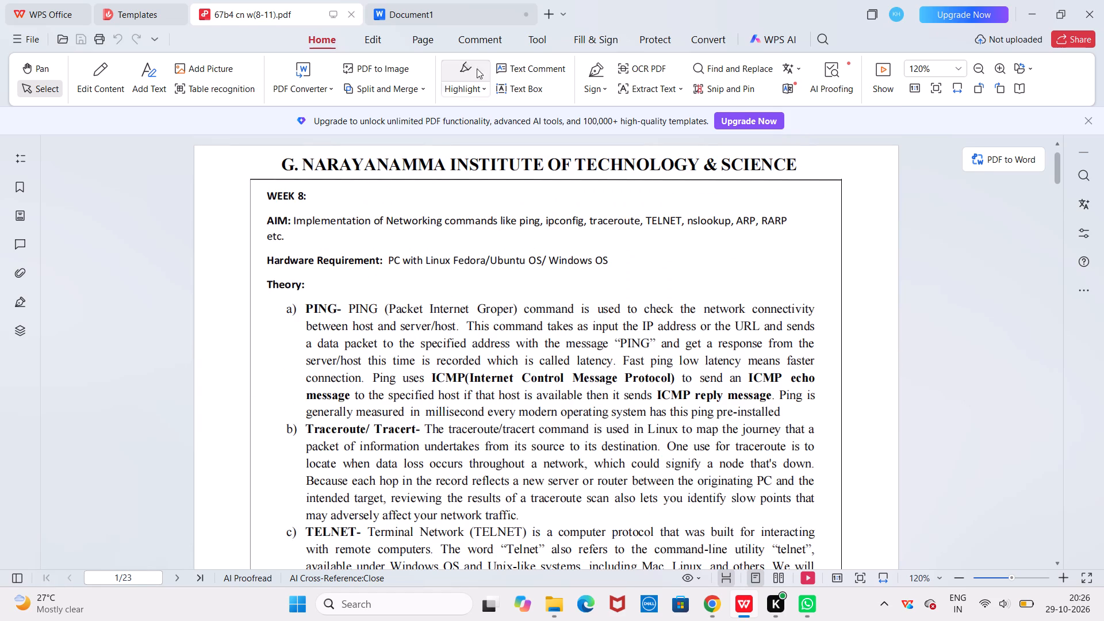
click(706, 618)
click(545, 551)
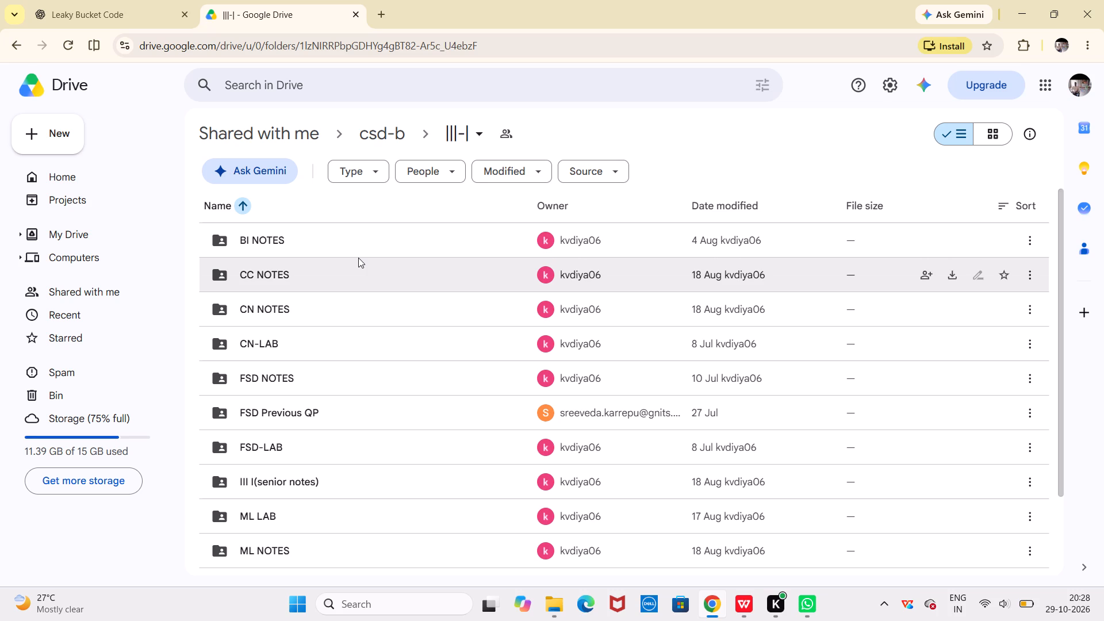
Leave the shared Google Drive folder and return to Document1 in WPS Office.
click(1028, 8)
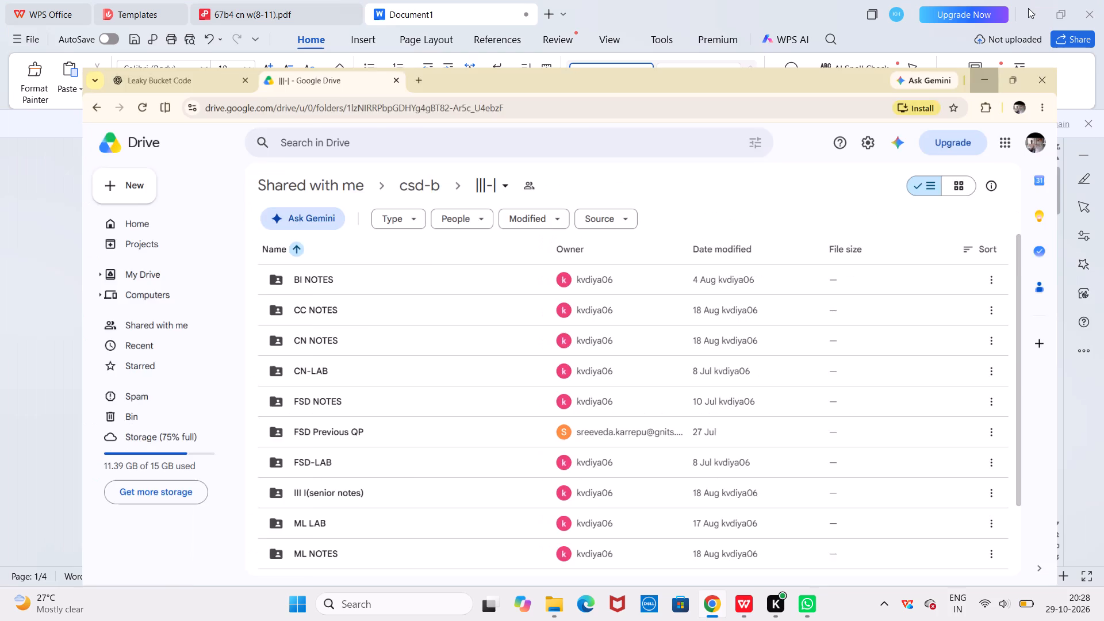
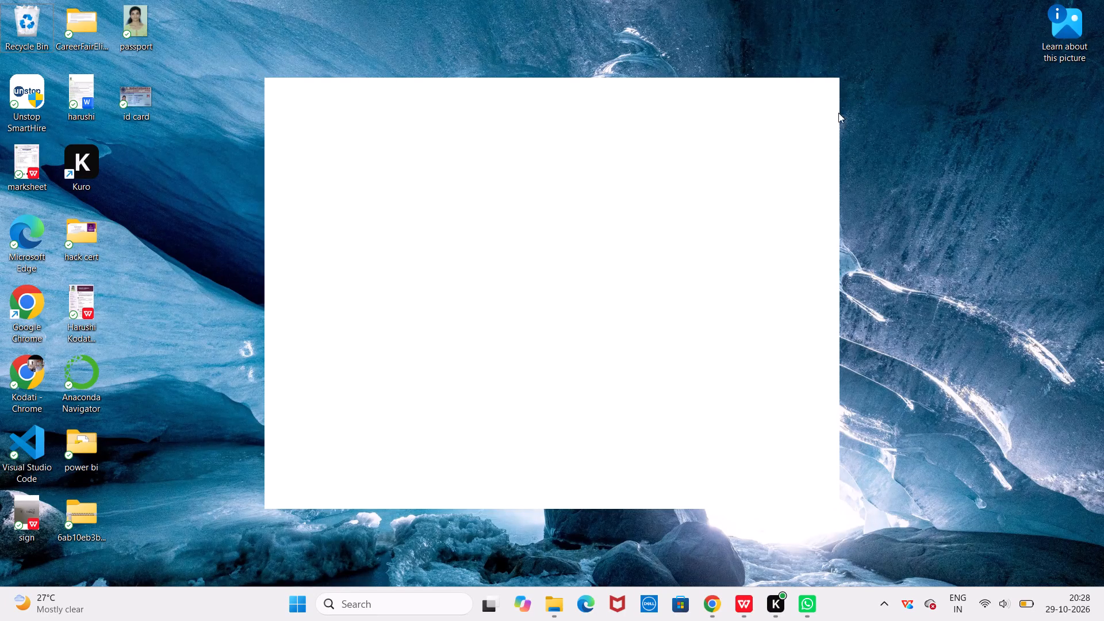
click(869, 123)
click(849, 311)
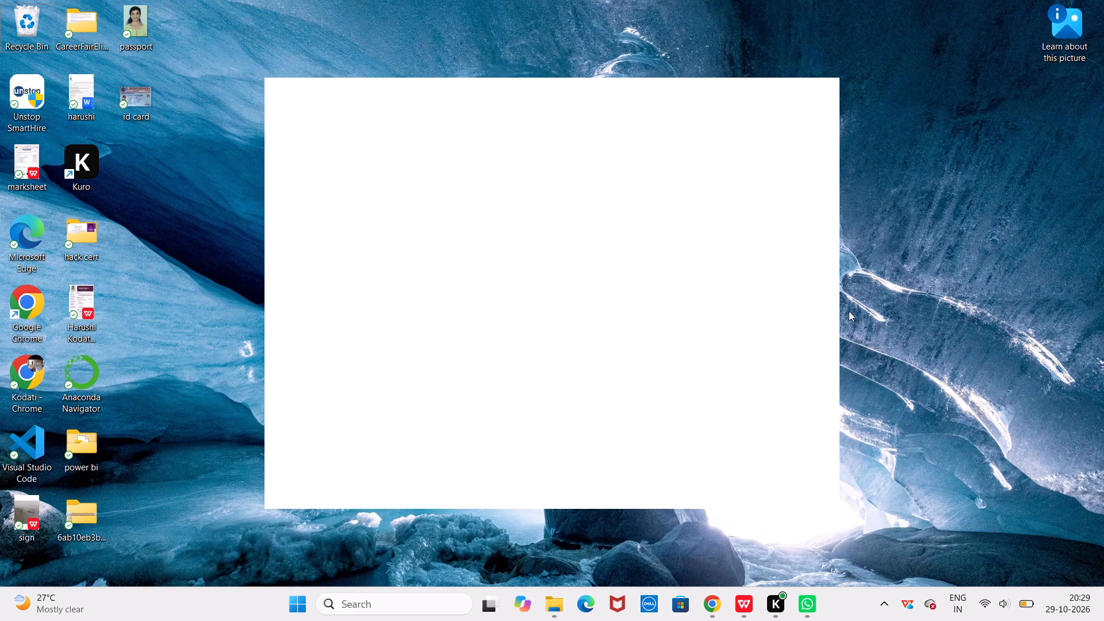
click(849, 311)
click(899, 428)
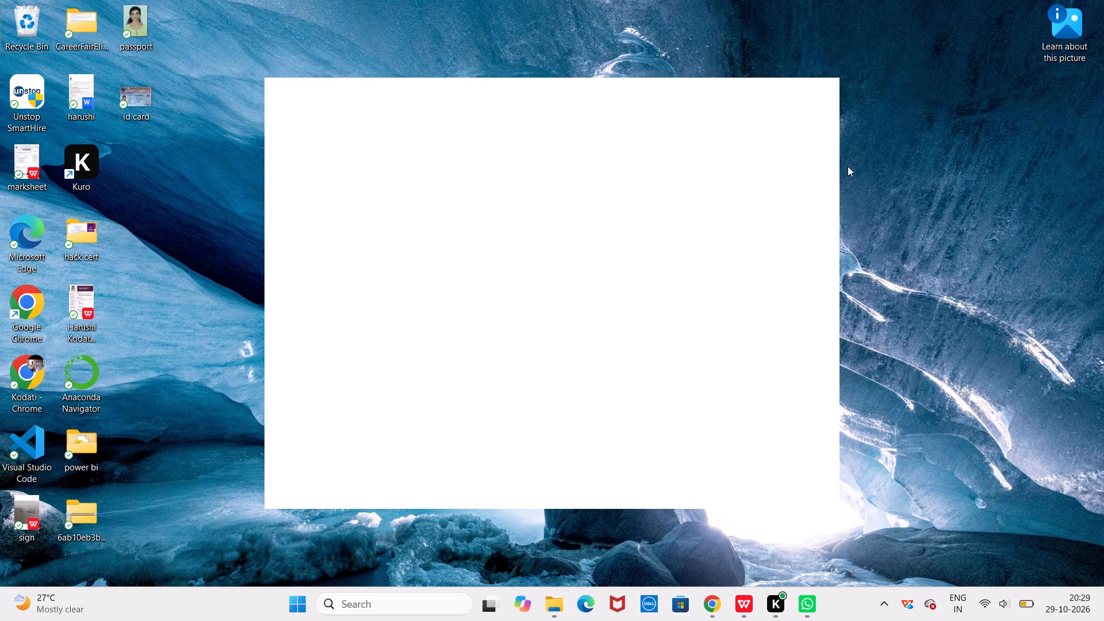